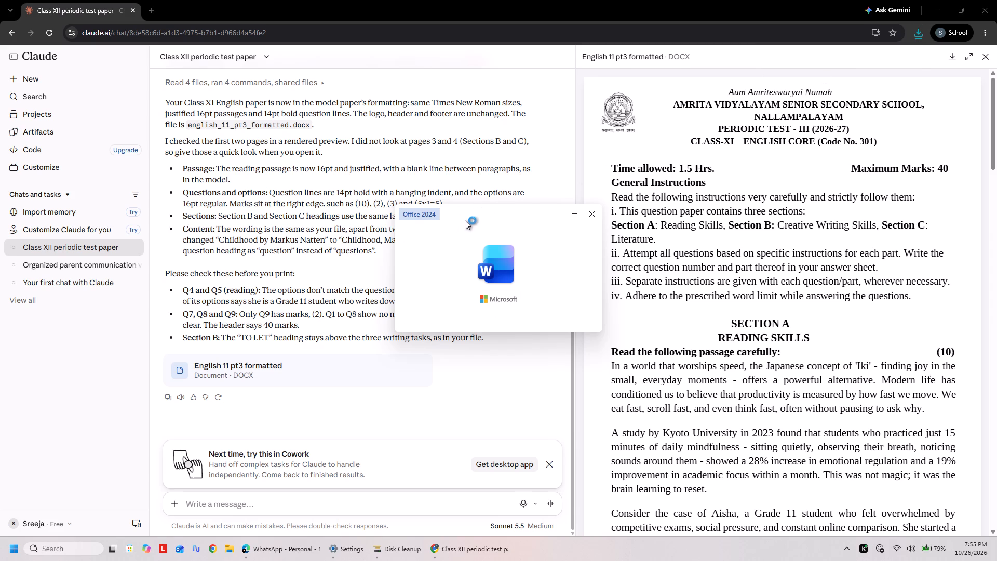
click(453, 108)
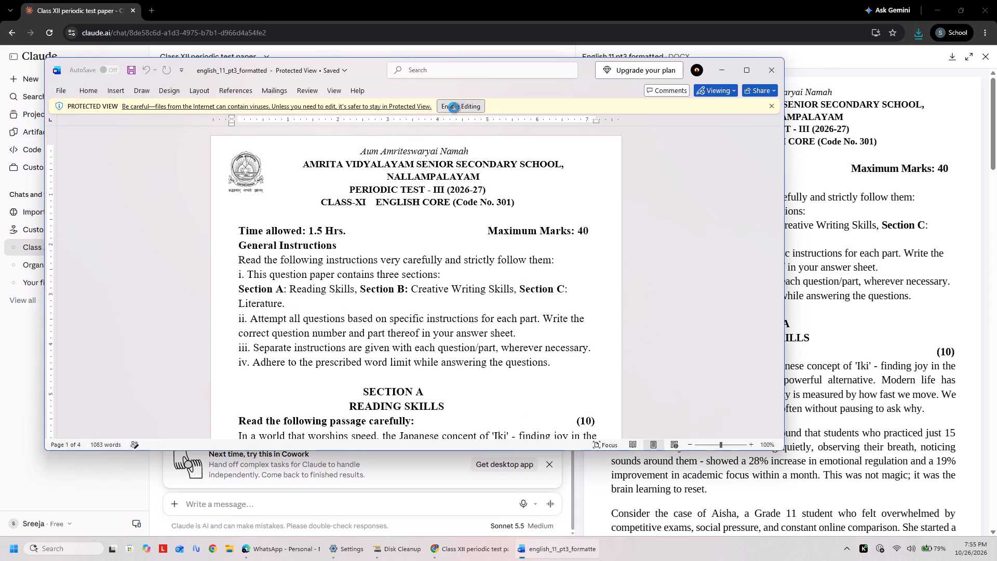
Remove bold from the question text, excluding the numbers, under the 40-50 word and 120-150 word headings on the last page.
scroll(586, 301, down, 2)
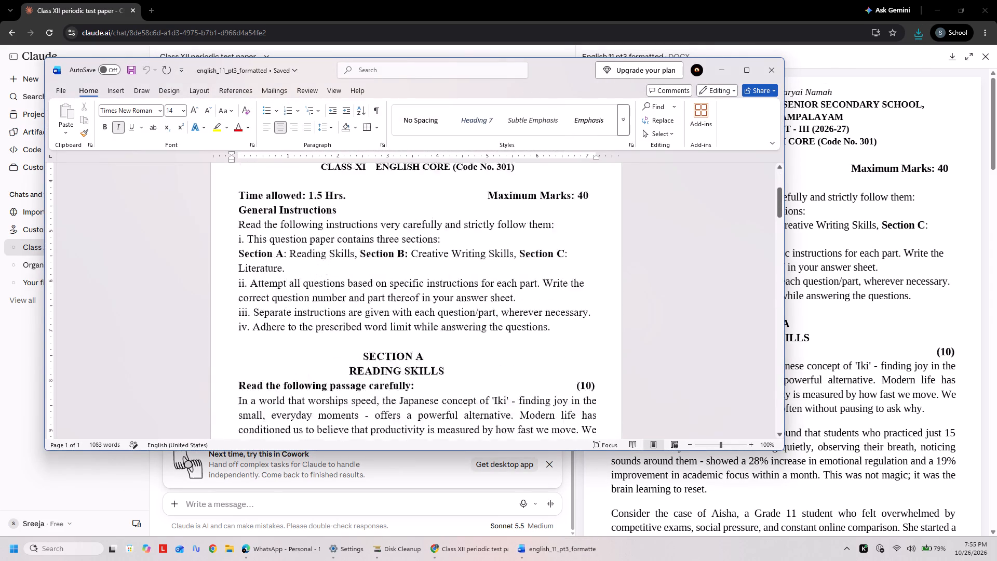
scroll(586, 301, down, 17)
scroll(587, 300, down, 11)
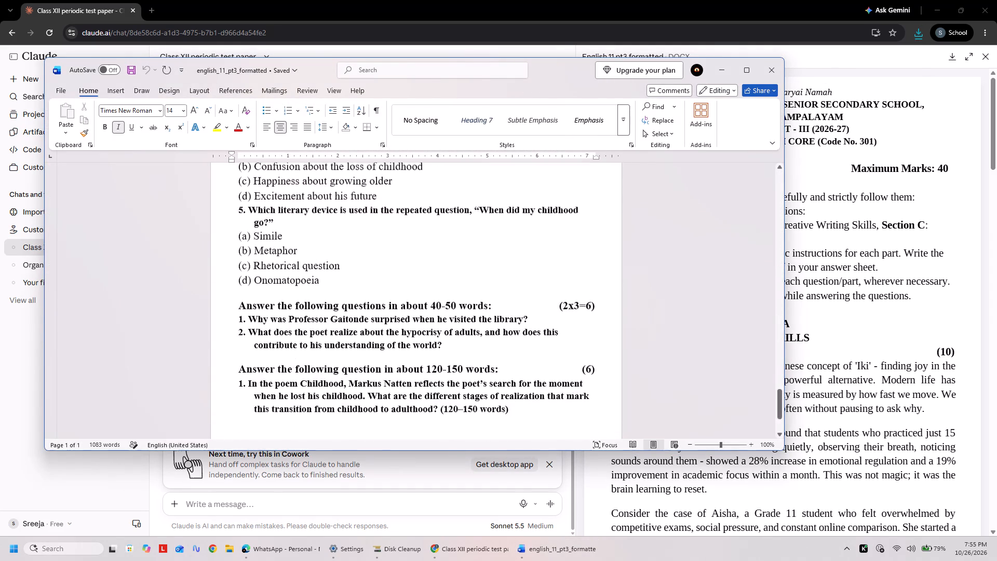
scroll(587, 301, down, 9)
scroll(587, 301, up, 3)
scroll(587, 301, down, 2)
click(743, 65)
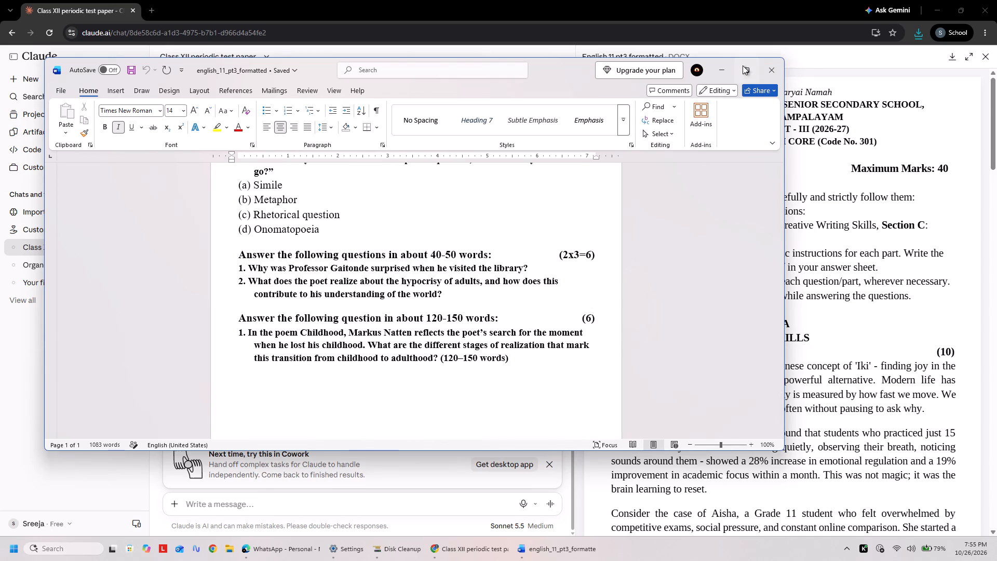
drag(820, 377, 771, 377)
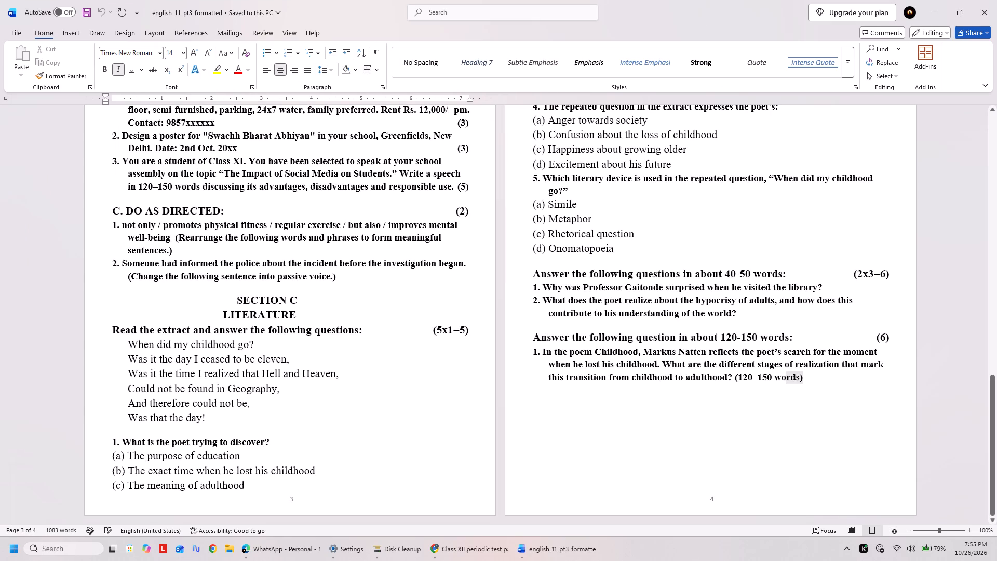
drag(771, 377, 545, 350)
key(ctrl+b)
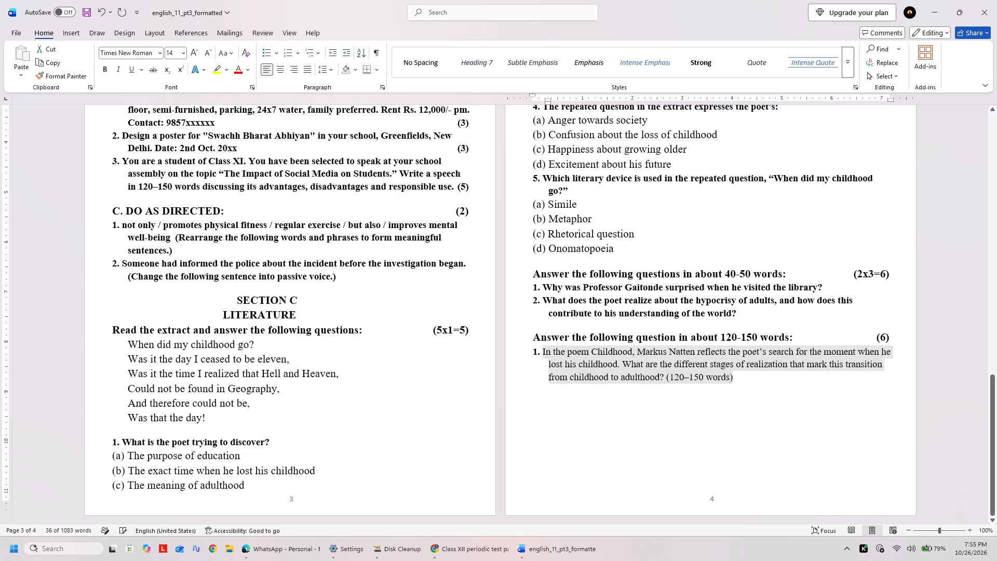
drag(745, 310, 551, 296)
key(ctrl+b)
drag(823, 285, 543, 292)
key(ctrl+b)
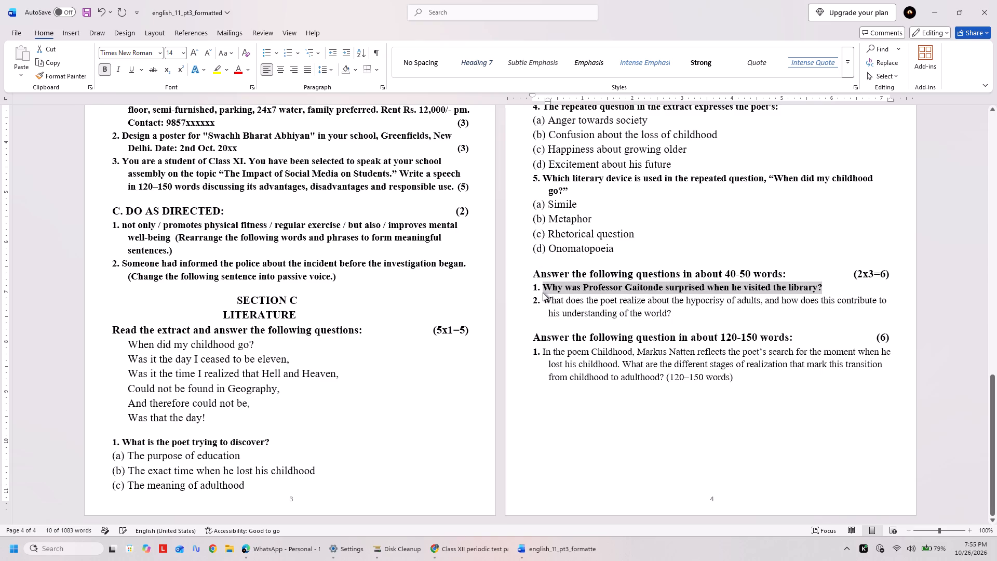
Bold the option labels (a) to (d) of Section C extract question 5, about the literary device.
drag(548, 246, 534, 246)
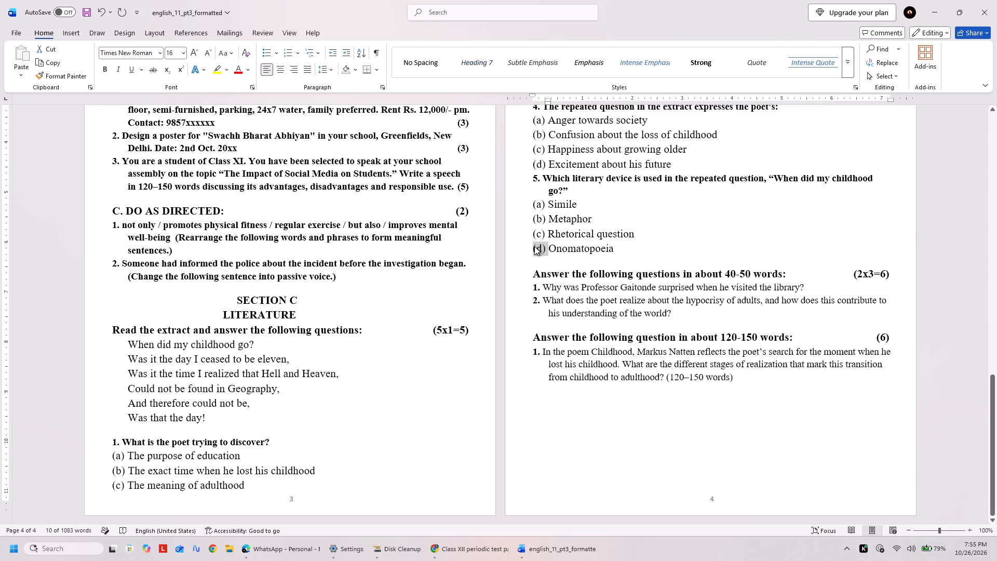
key(ctrl+b)
drag(548, 238, 537, 237)
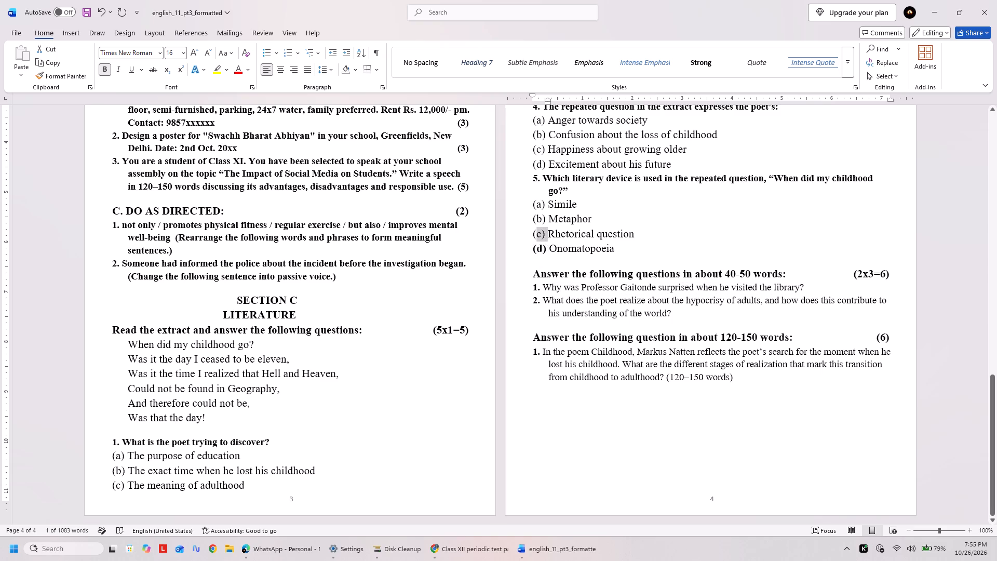
drag(537, 237, 535, 237)
key(ctrl+b)
ctrl+drag(535, 234, 530, 236)
key(ctrl+b)
click(547, 233)
drag(544, 223, 540, 223)
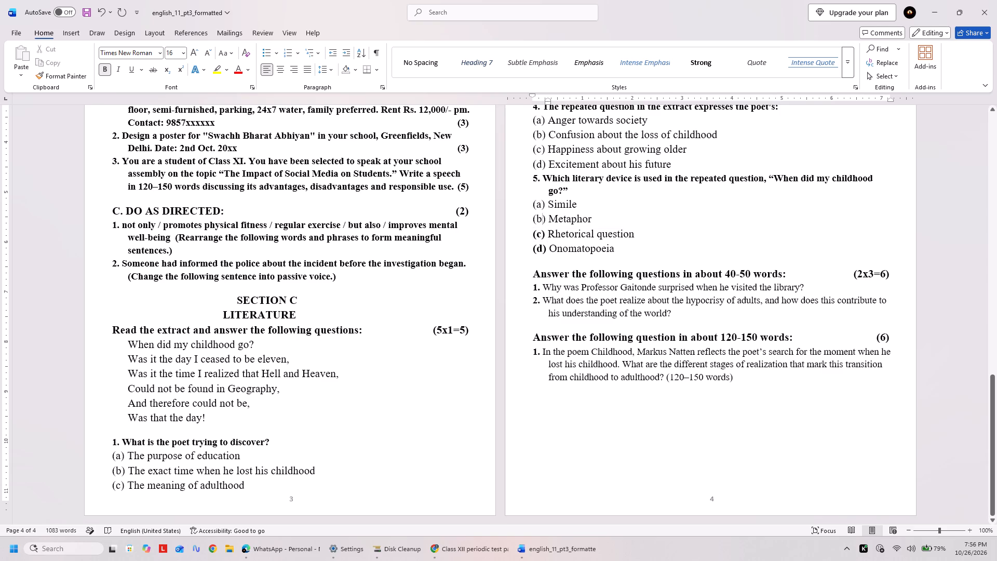
drag(540, 223, 534, 223)
click(542, 223)
drag(546, 222, 535, 222)
click(534, 223)
drag(530, 223, 546, 222)
key(ctrl+b)
drag(546, 210, 533, 210)
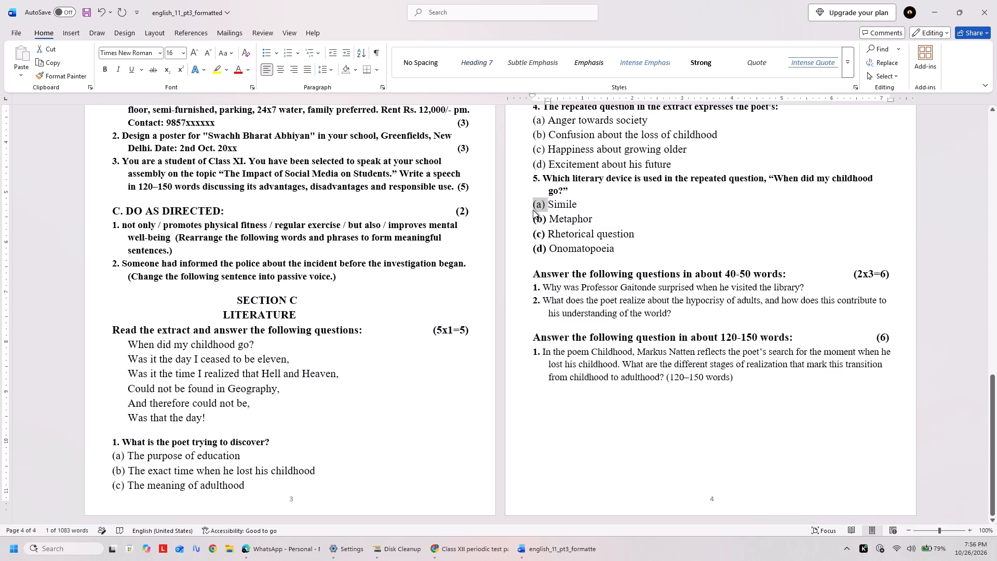
key(ctrl+b)
Bold the option labels (a) to (d) of extract question 4, about what the repeated question expresses.
scroll(554, 249, up, 1)
drag(547, 228, 534, 229)
key(ctrl+b)
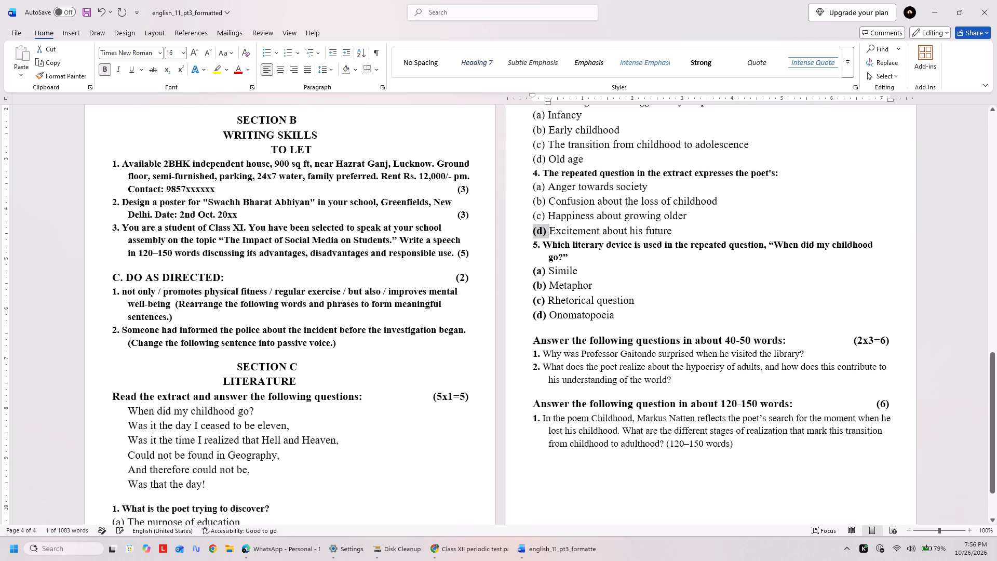
drag(546, 217, 533, 218)
key(ctrl+b)
drag(547, 203, 533, 204)
key(ctrl+b)
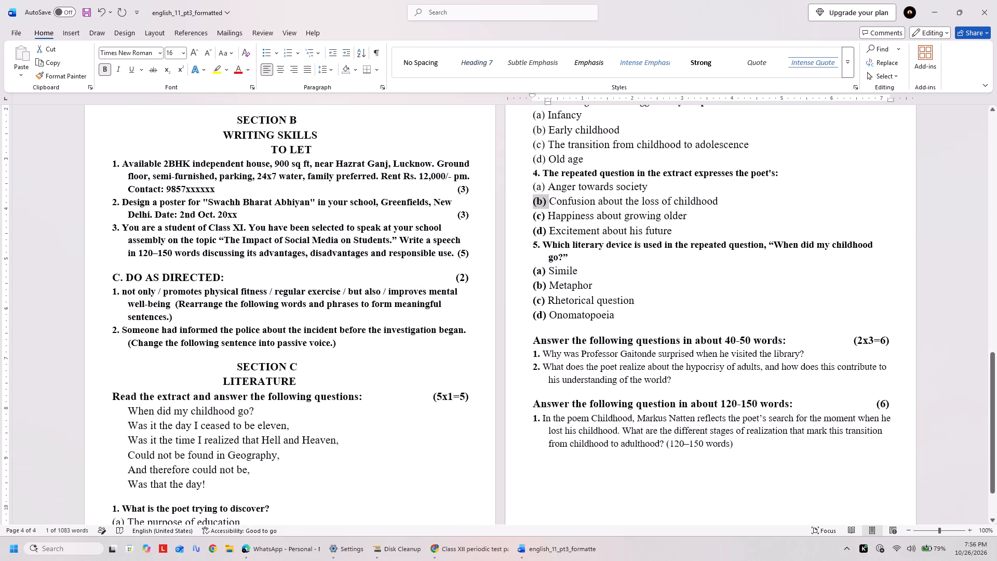
drag(545, 190, 532, 190)
key(ctrl+b)
Bold the option labels (a) to (d) of extract question 3, about the stage of life.
drag(547, 158, 544, 158)
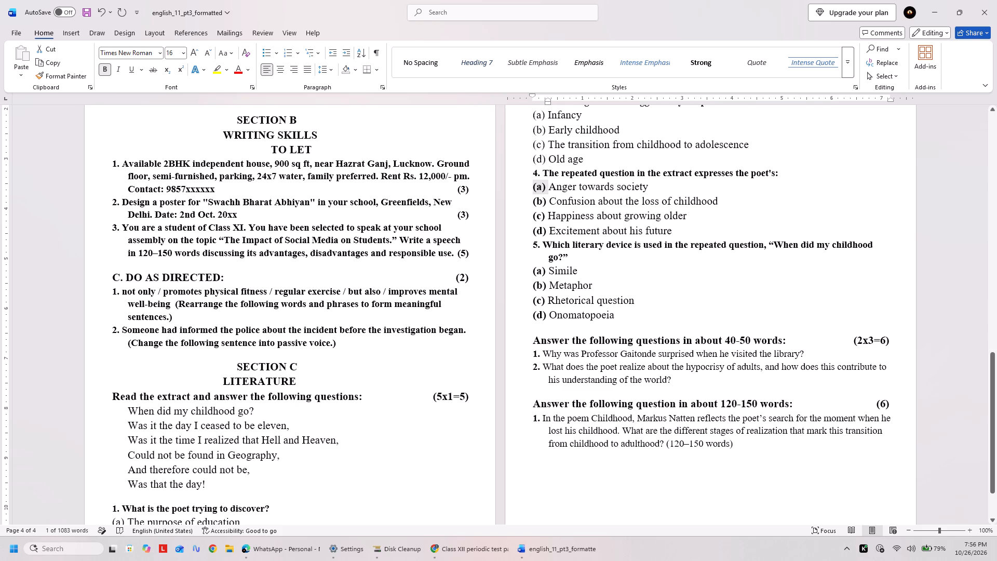
drag(544, 158, 533, 161)
key(ctrl+b)
drag(550, 146, 537, 149)
drag(537, 149, 534, 150)
key(ctrl+b)
drag(546, 132, 539, 133)
drag(539, 133, 533, 135)
key(b)
scroll(541, 193, up, 1)
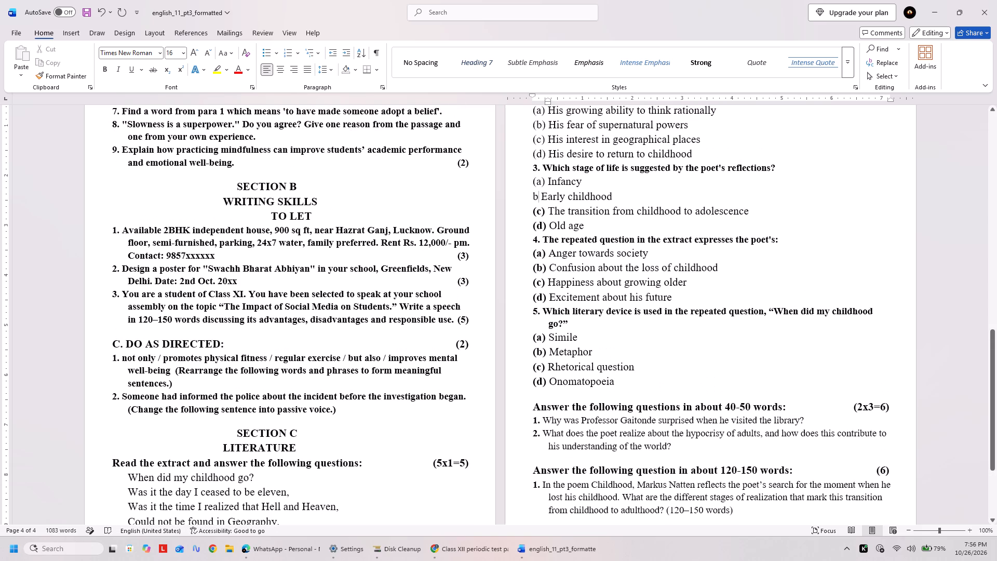
key(ctrl+z)
key(ctrl+b)
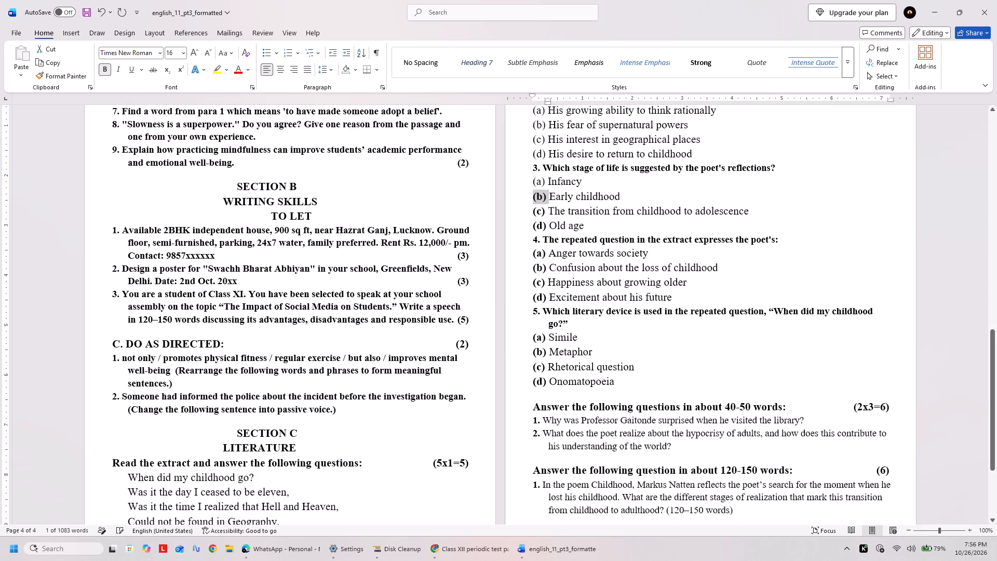
drag(546, 184, 534, 184)
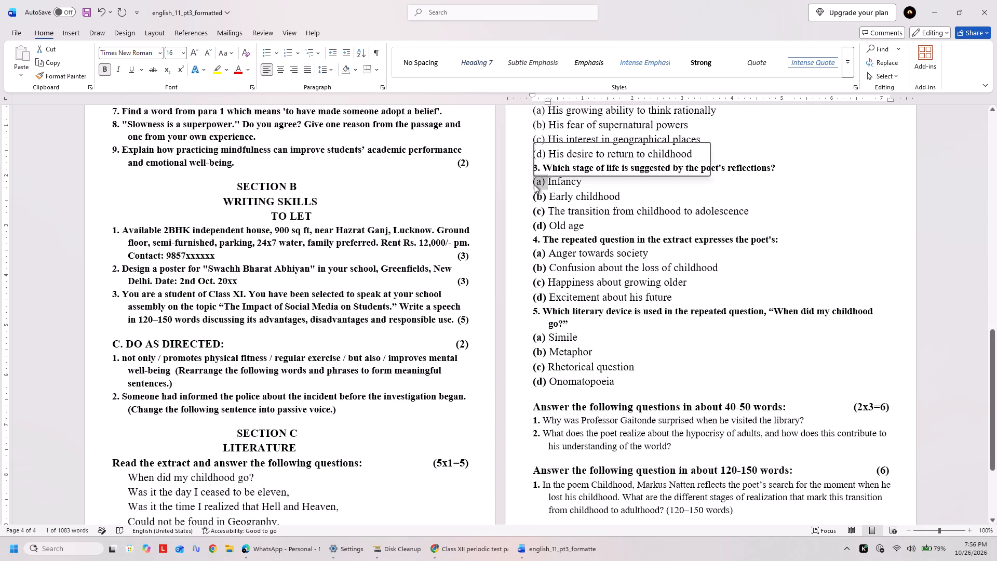
key(ctrl+b)
Bold the option labels (a) to (d) of extract question 2, about the poet's realization of Hell and Heaven.
scroll(571, 243, up, 2)
drag(549, 287, 547, 287)
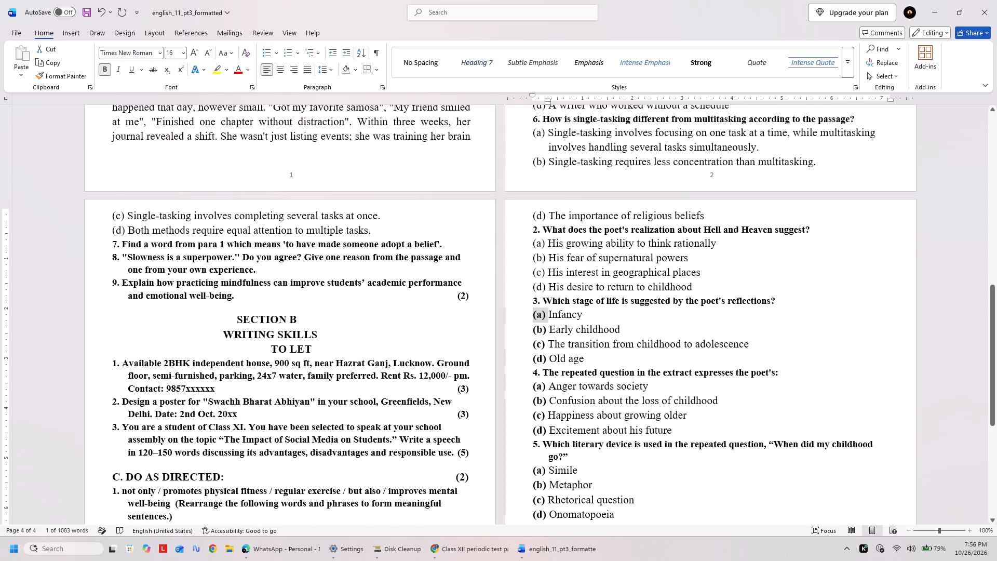
drag(547, 287, 531, 287)
key(ctrl+b)
drag(547, 277, 532, 276)
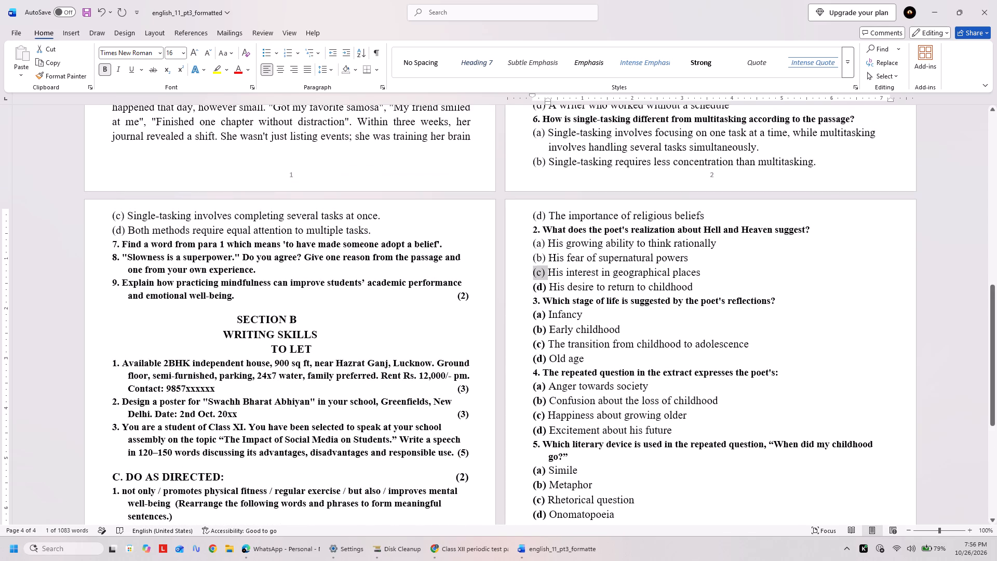
drag(532, 276, 532, 276)
key(ctrl+b)
drag(547, 263, 534, 262)
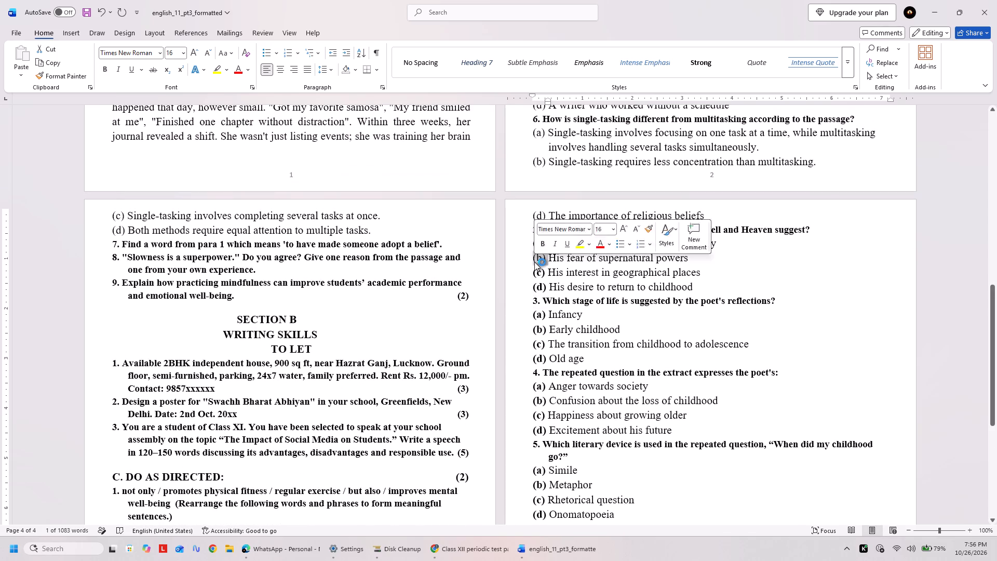
key(ctrl+b)
drag(549, 246, 534, 247)
key(ctrl+b)
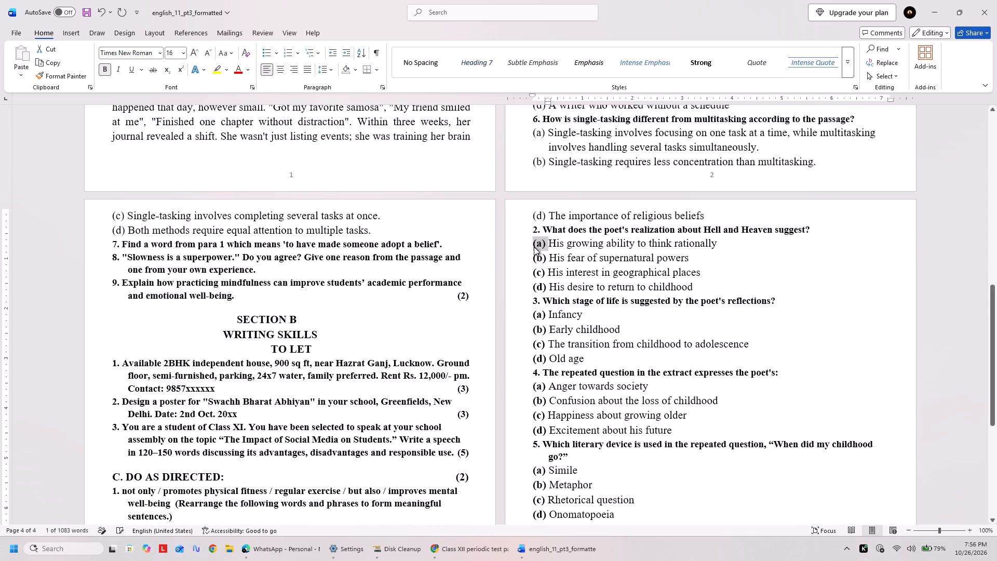
Bold the (d) label before "The importance of religious beliefs" in extract question 1.
drag(547, 221, 534, 220)
key(ctrl+b)
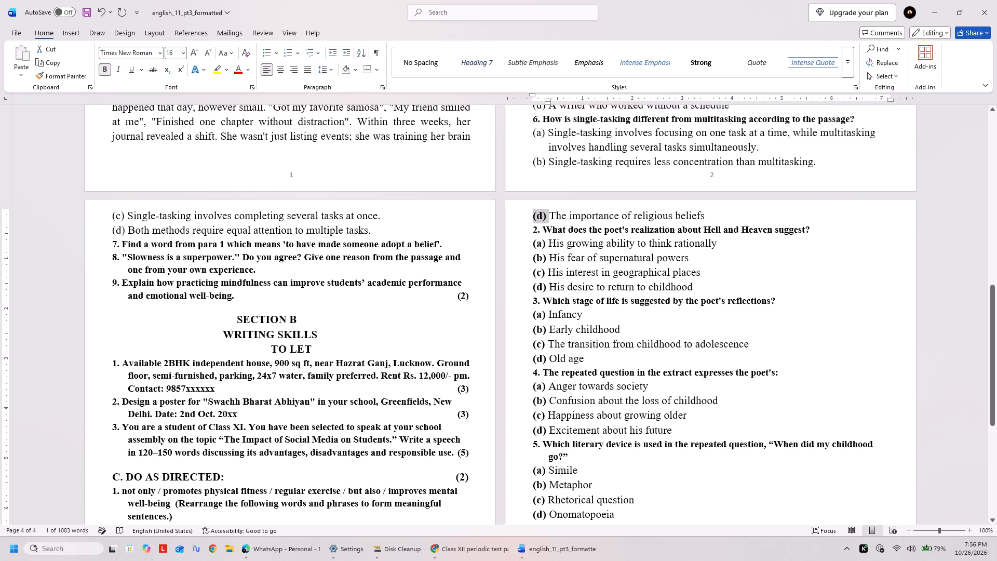
Bold the (a) and (b) option labels of reading passage question 6, about single-tasking and multitasking.
scroll(529, 253, up, 1)
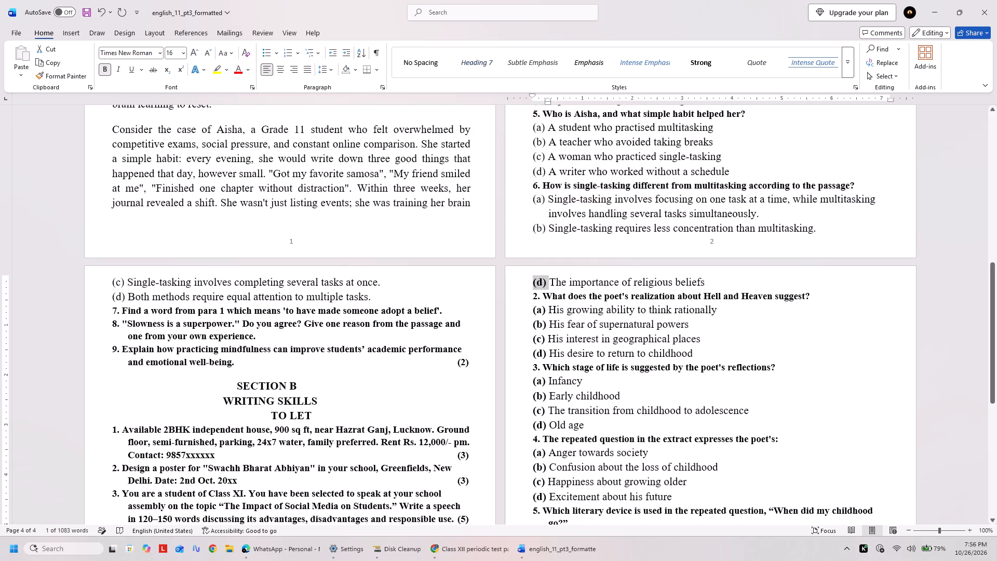
drag(546, 229, 530, 230)
key(ctrl+b)
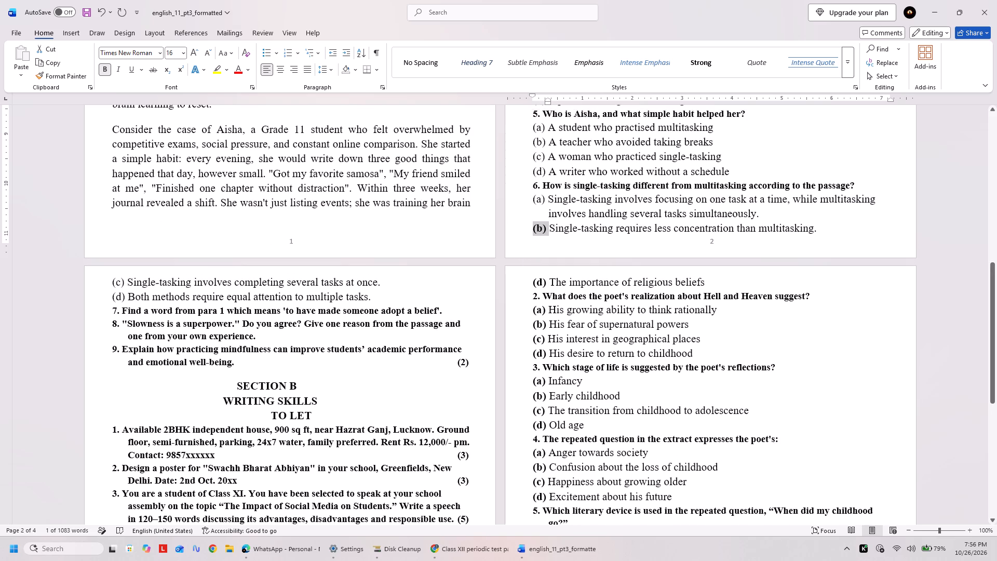
drag(546, 201, 534, 200)
key(ctrl+b)
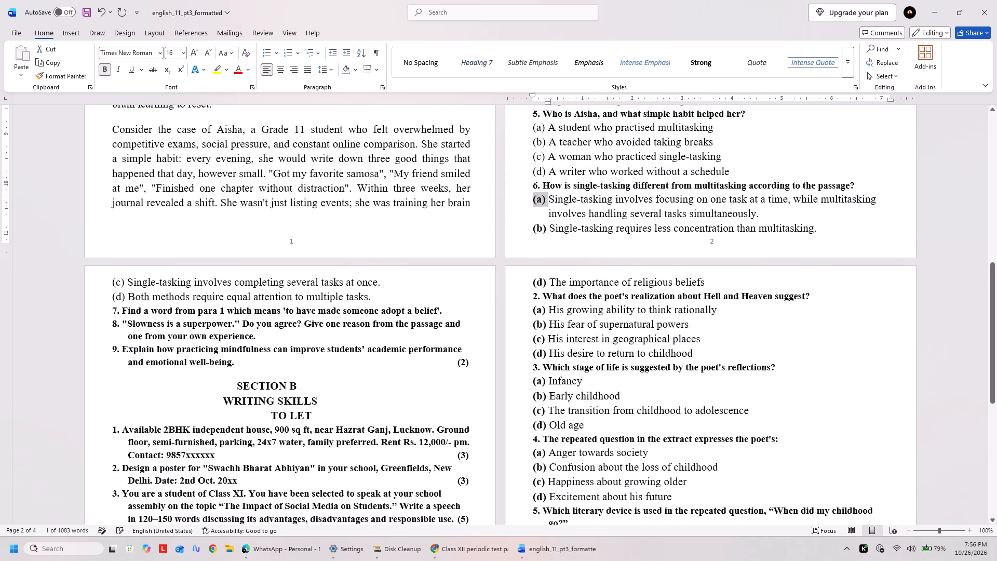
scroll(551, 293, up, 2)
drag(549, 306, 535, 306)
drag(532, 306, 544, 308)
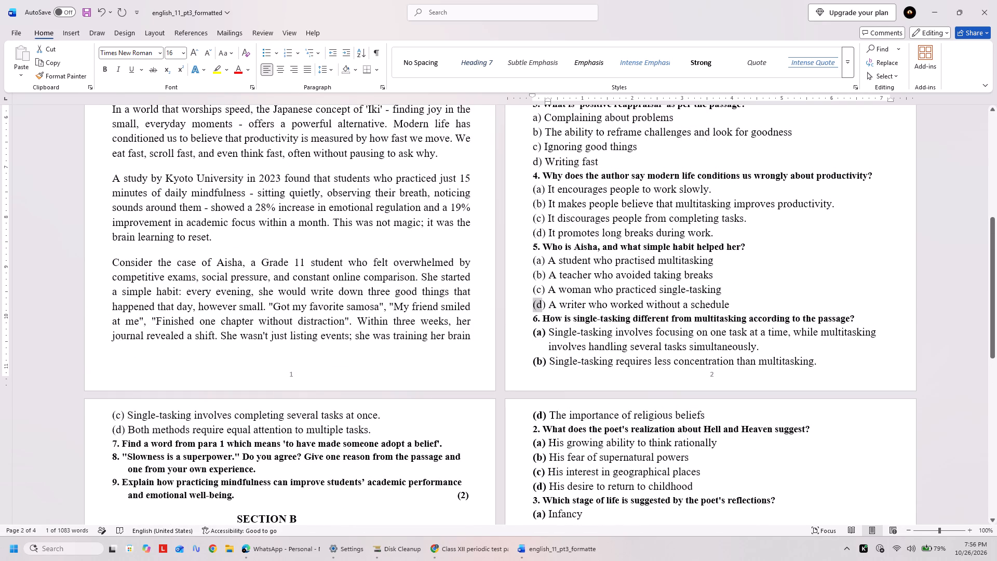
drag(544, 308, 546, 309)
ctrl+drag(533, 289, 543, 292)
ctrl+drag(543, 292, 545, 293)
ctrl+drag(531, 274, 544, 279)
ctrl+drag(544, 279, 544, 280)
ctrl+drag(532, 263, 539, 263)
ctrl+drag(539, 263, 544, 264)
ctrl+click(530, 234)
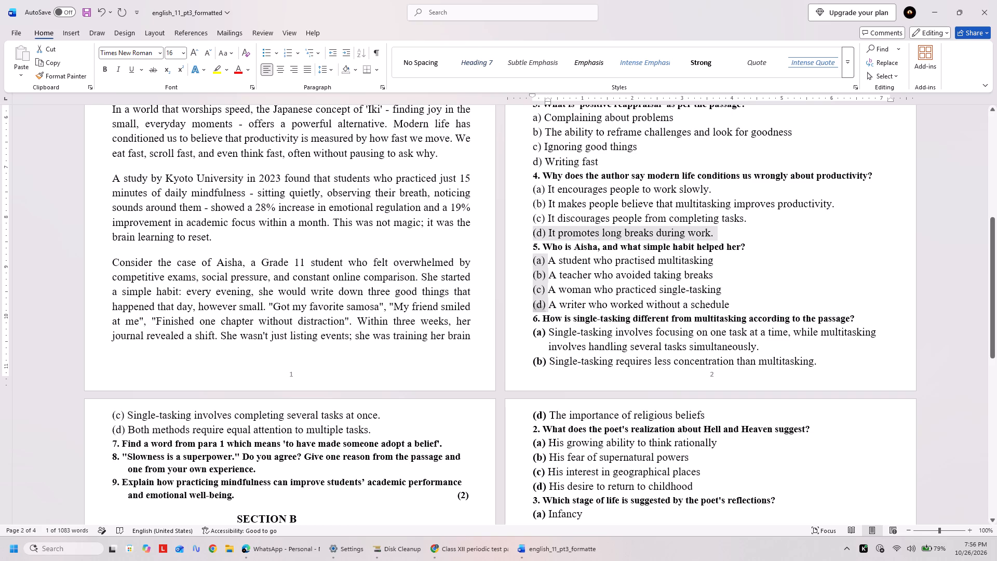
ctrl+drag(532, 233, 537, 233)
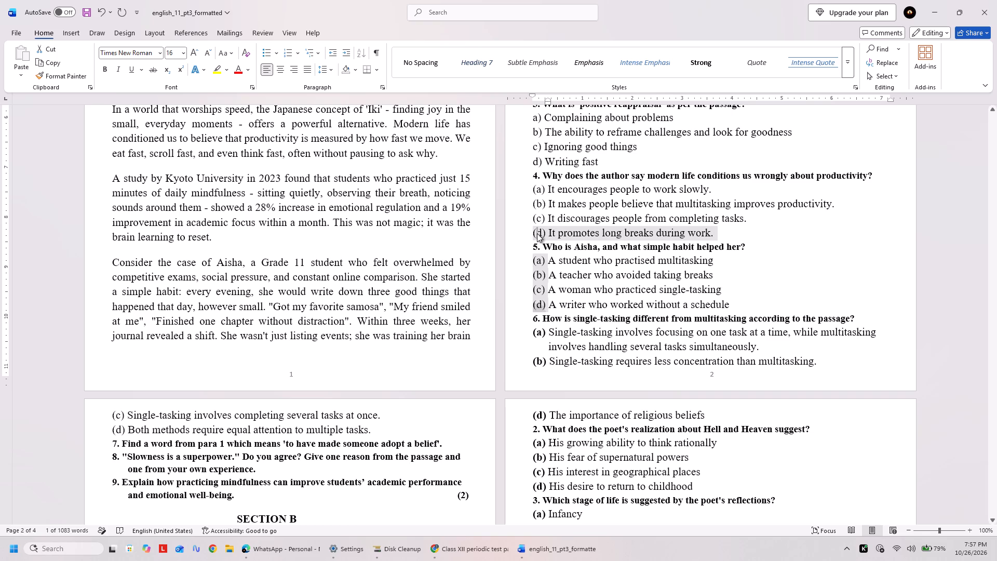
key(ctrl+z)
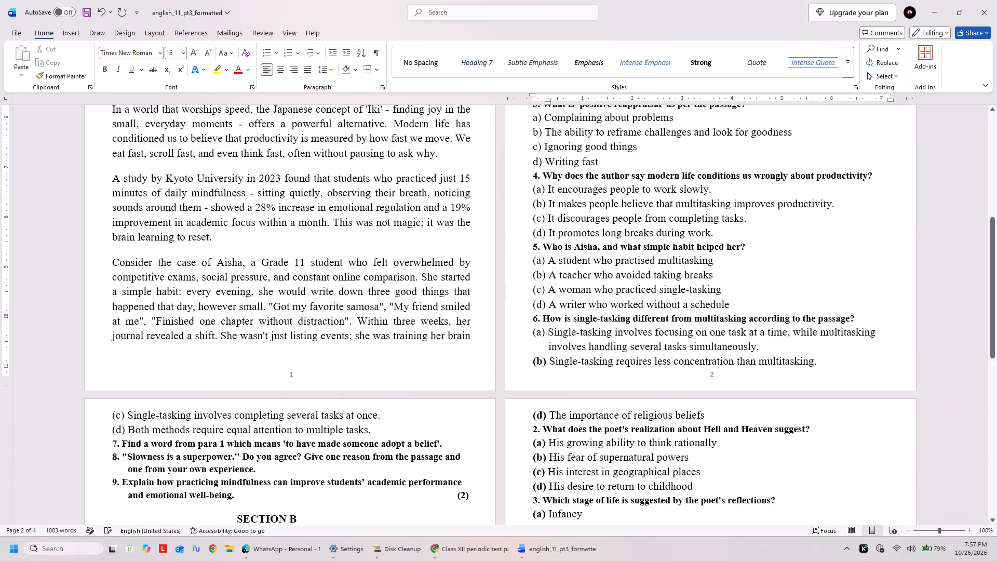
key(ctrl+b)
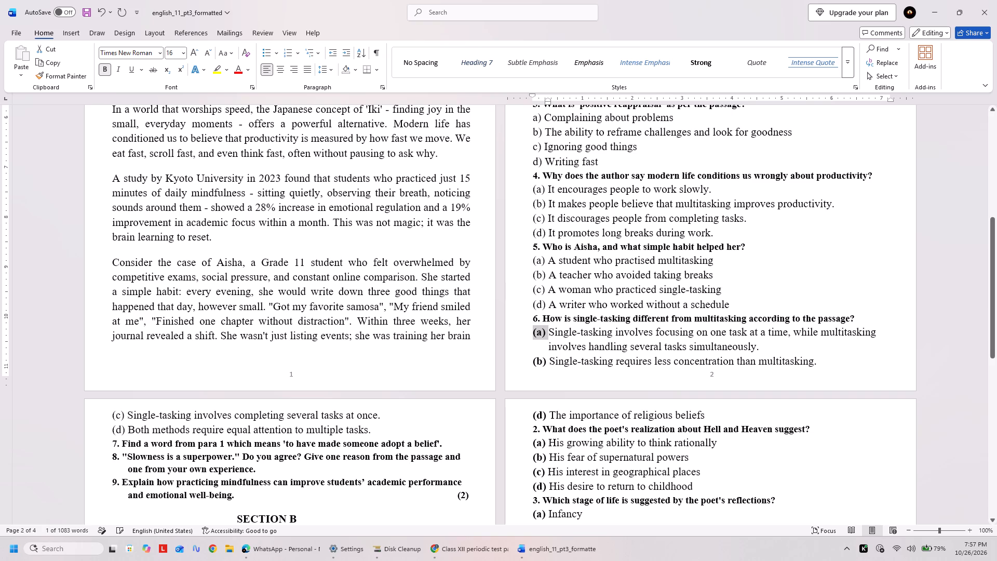
Bold the option labels (a) to (d) of reading passage question 5, about Aisha's simple habit.
drag(544, 309, 532, 306)
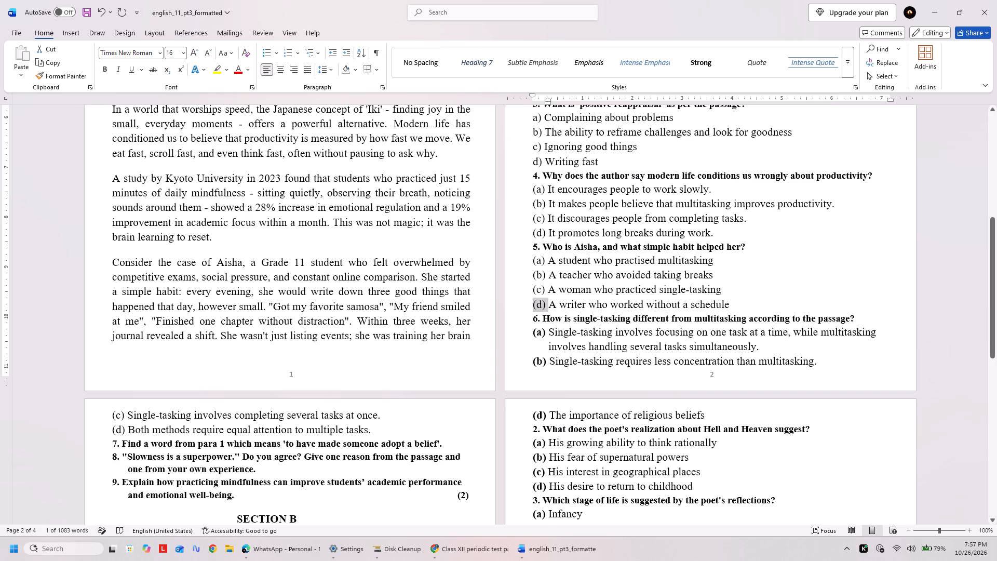
ctrl+drag(547, 290, 534, 290)
ctrl+drag(545, 276, 545, 276)
ctrl+drag(545, 276, 533, 274)
ctrl+drag(546, 261, 534, 262)
key(ctrl+b)
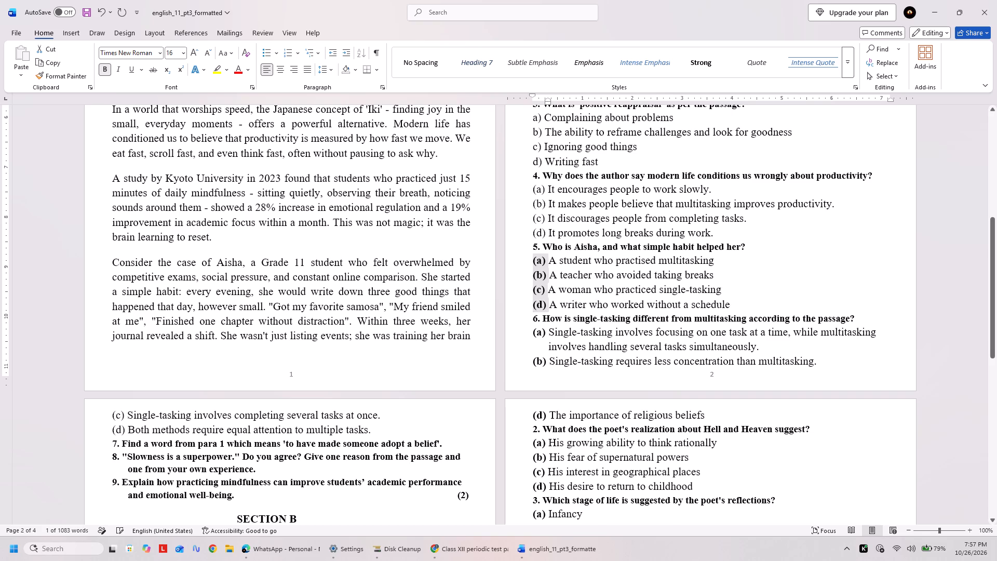
Bold all the option labels of reading passage questions 1 to 3 together with labels (a) to (c) of question 4.
scroll(548, 295, up, 5)
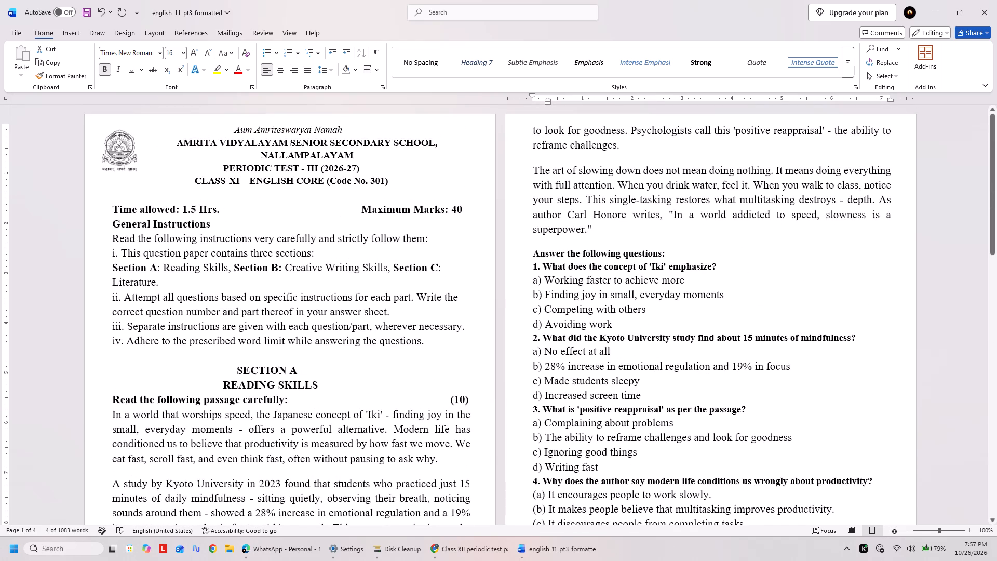
drag(542, 280, 531, 281)
ctrl+drag(543, 297, 532, 296)
ctrl+drag(544, 312, 530, 312)
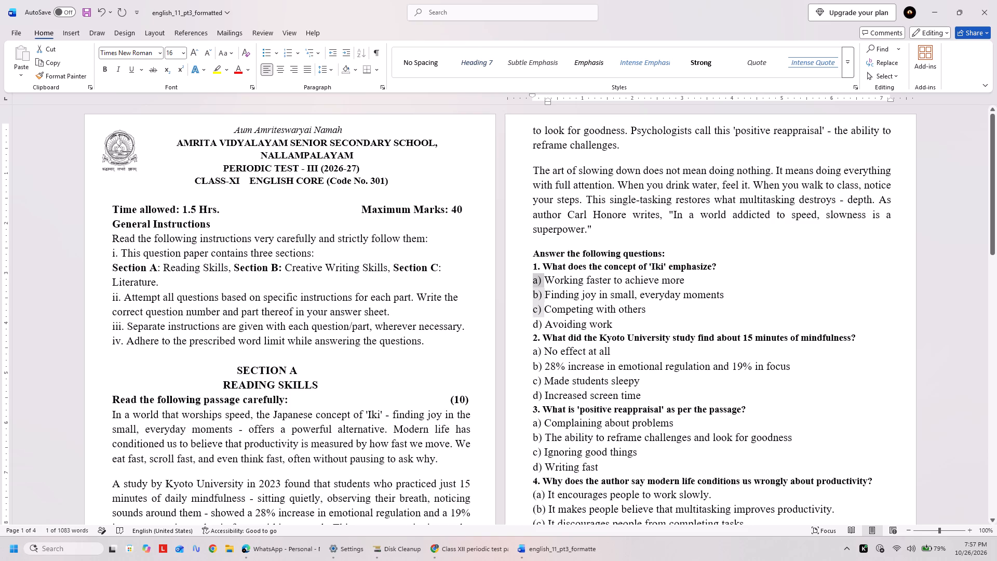
ctrl+drag(543, 325, 532, 326)
ctrl+drag(540, 354, 532, 354)
ctrl+drag(542, 371, 533, 372)
ctrl+drag(541, 383, 533, 383)
ctrl+drag(541, 398, 532, 398)
ctrl+drag(541, 425, 531, 424)
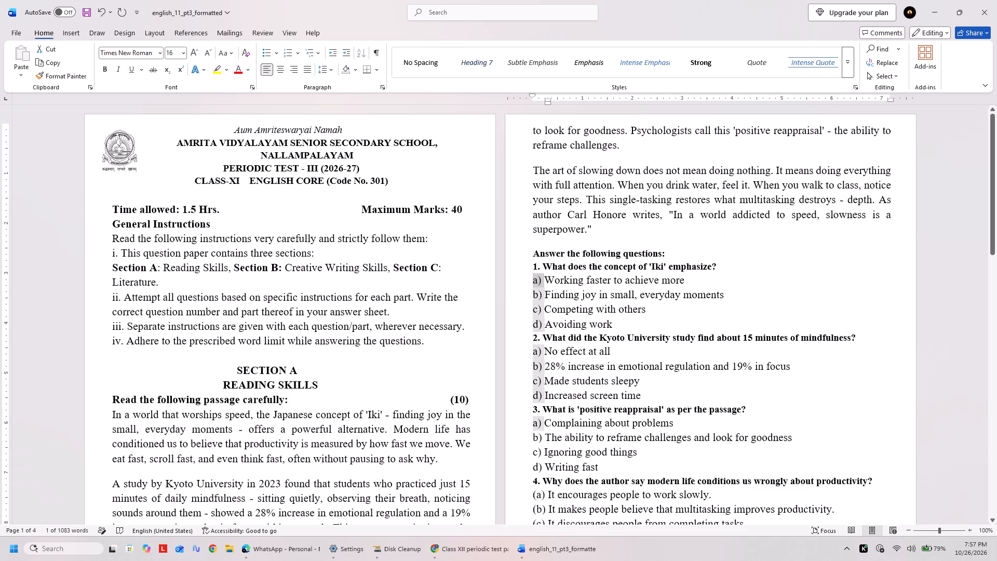
ctrl+drag(541, 439, 531, 439)
ctrl+drag(544, 453, 531, 453)
ctrl+drag(545, 471, 534, 471)
ctrl+drag(534, 471, 531, 472)
ctrl+drag(544, 497, 534, 496)
ctrl+drag(545, 509, 532, 509)
ctrl+drag(546, 520, 532, 520)
key(ctrl+b)
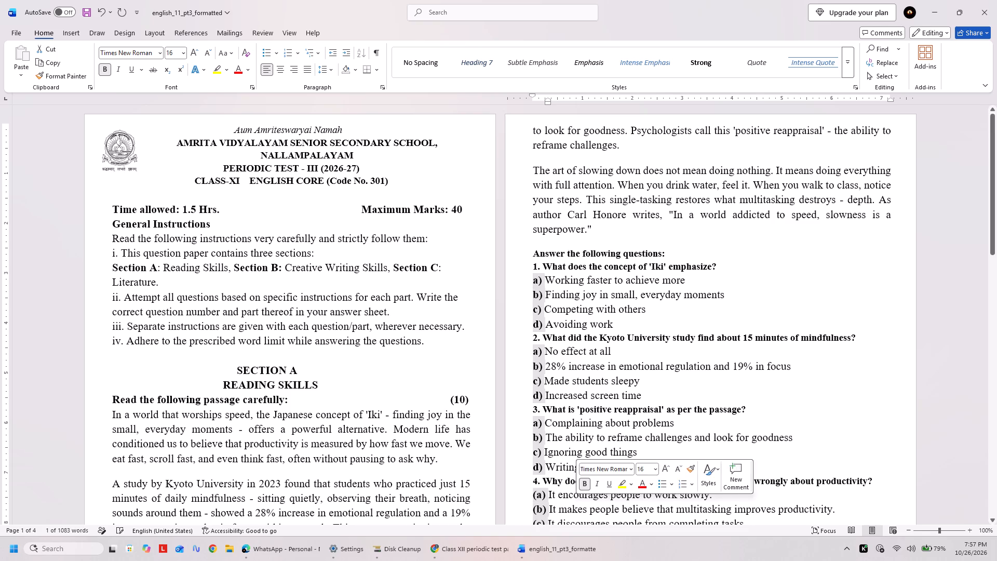
Bold the (d) label before "It promotes long breaks during work" in reading passage question 4.
scroll(552, 380, down, 2)
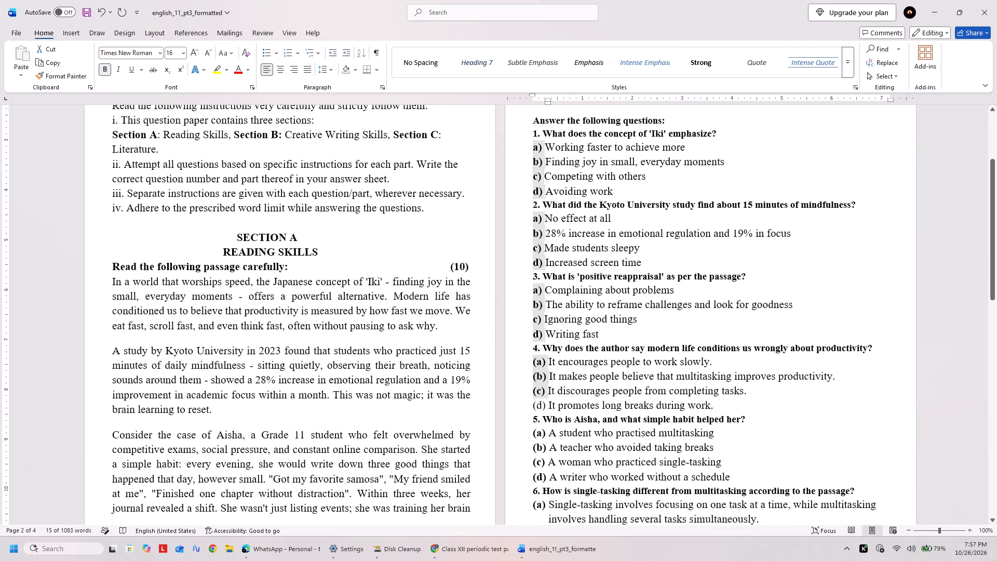
drag(546, 409, 532, 410)
key(ctrl+b)
Add an opening parenthesis before each option label, a) to d), of reading passage question 1, about the concept of 'Iki'.
scroll(545, 329, up, 2)
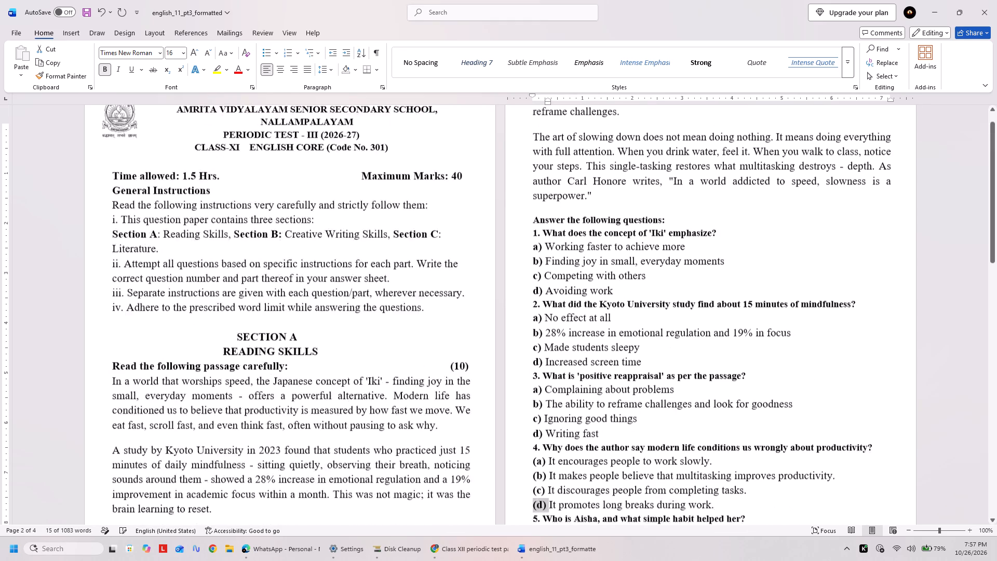
click(532, 284)
key(shift+parenleft)
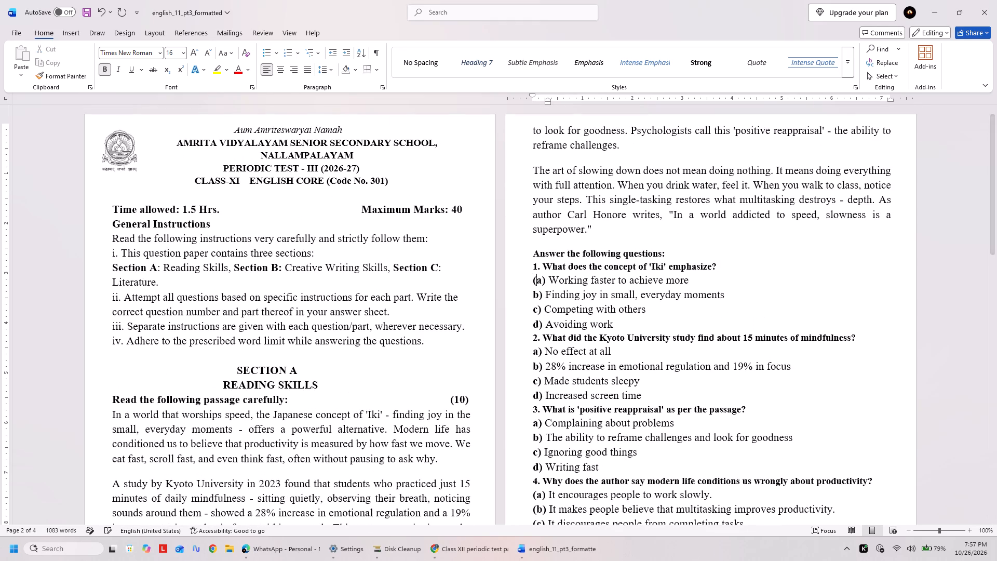
key(Down)
key(Left)
key(shift+parenleft)
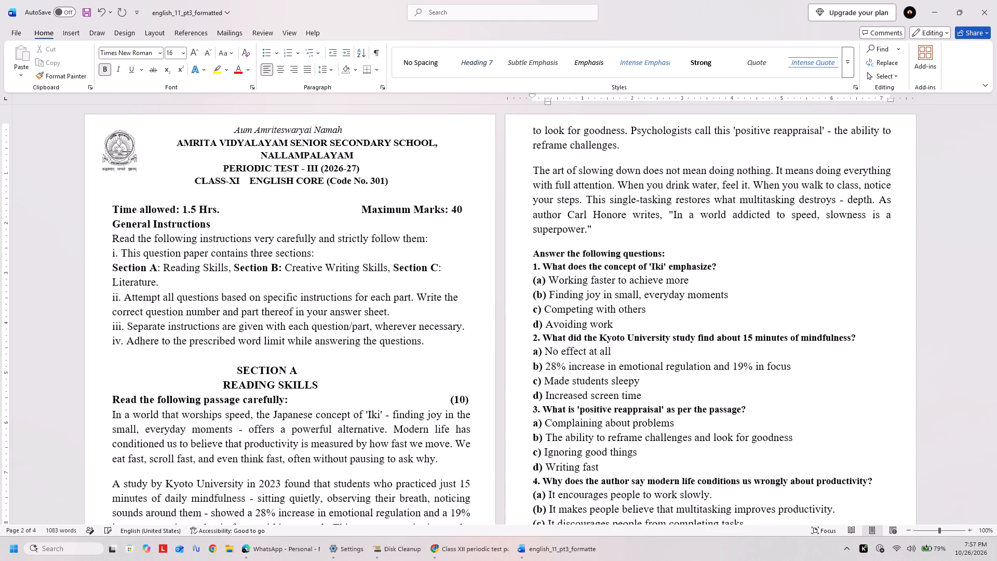
key(Down)
key(Left)
key(shift+parenleft)
key(Down)
key(Left)
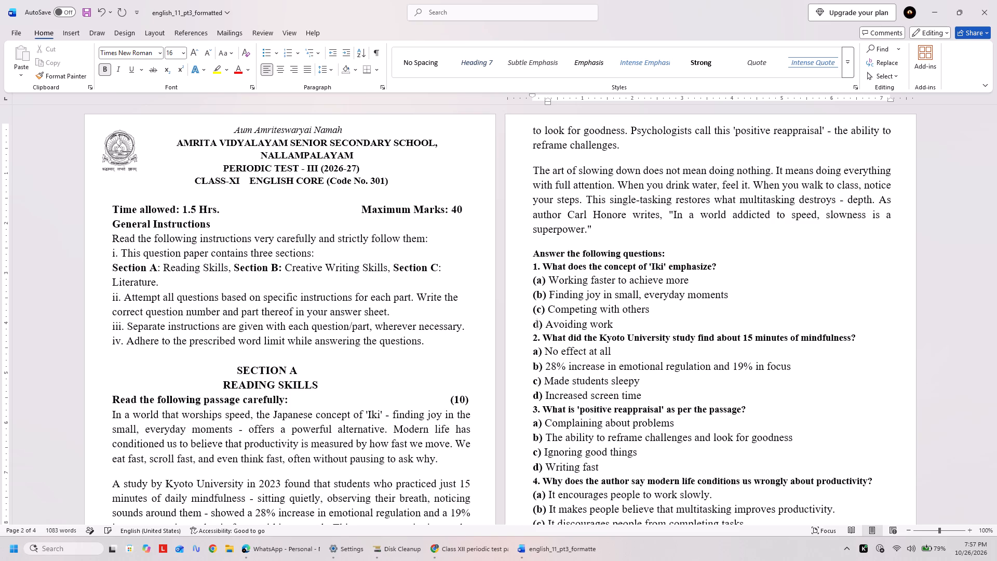
key(shift+parenleft)
Add an opening parenthesis before each option label, a) to d), of reading passage question 2, about the Kyoto University study.
key(Down)
key(Down)
key(Left)
key(shift+parenleft)
key(Down)
key(Left)
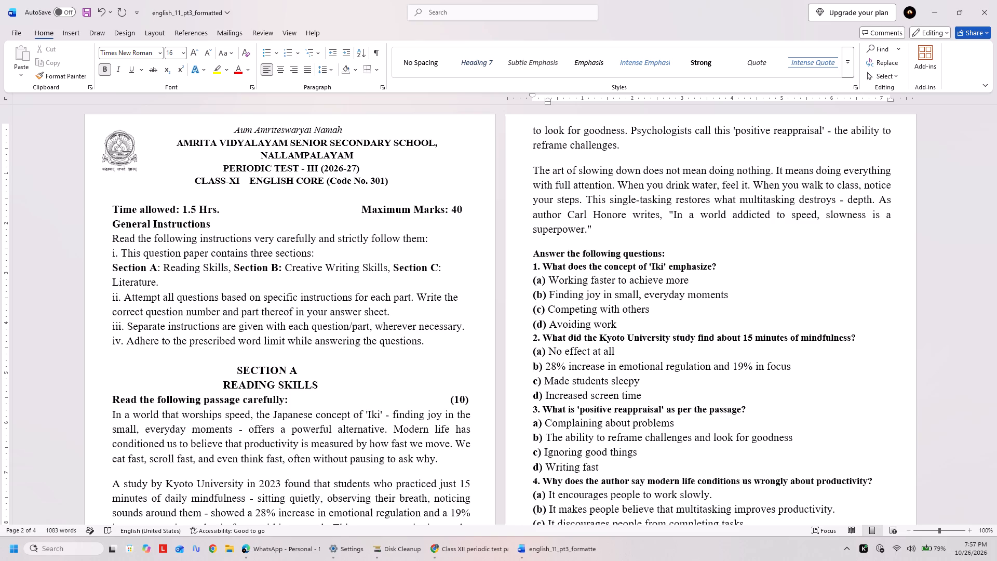
key(shift+parenleft)
key(Left)
key(Down)
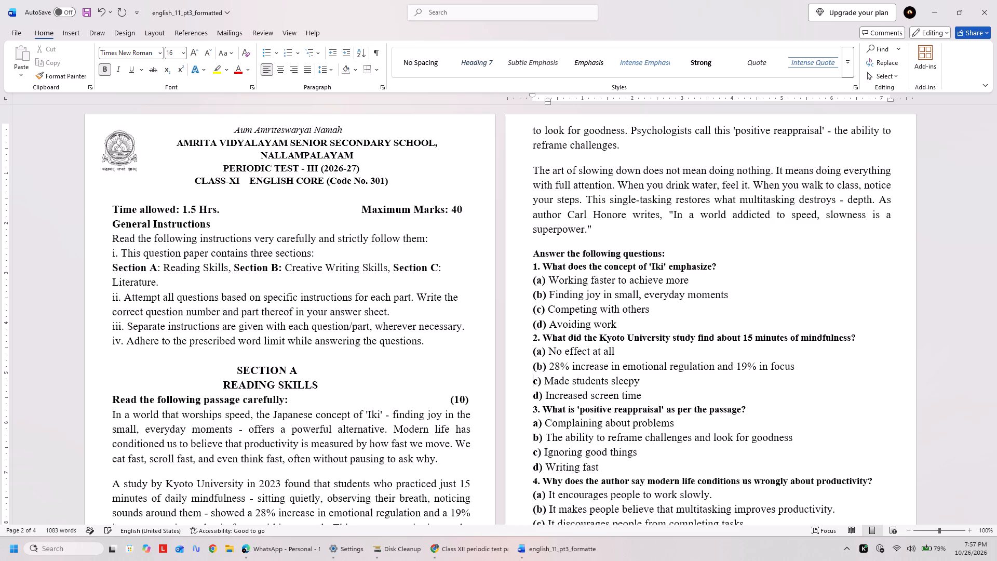
key(shift+parenleft)
key(Left)
key(Down)
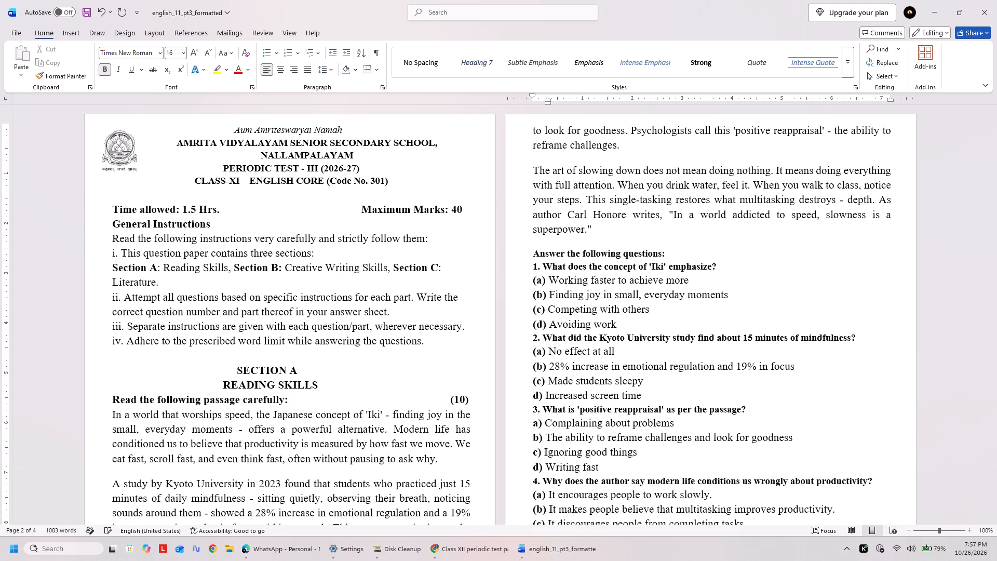
key(shift+parenleft)
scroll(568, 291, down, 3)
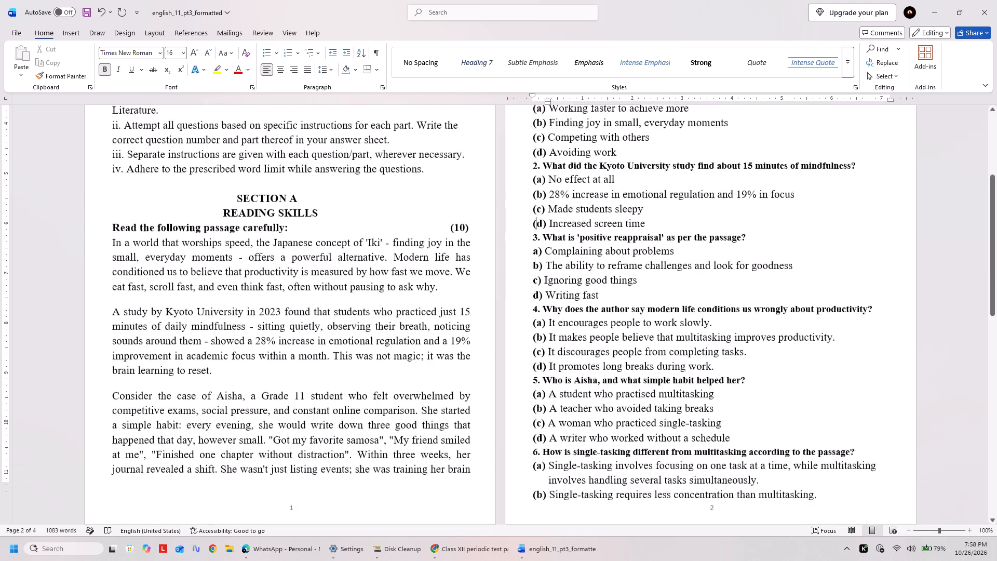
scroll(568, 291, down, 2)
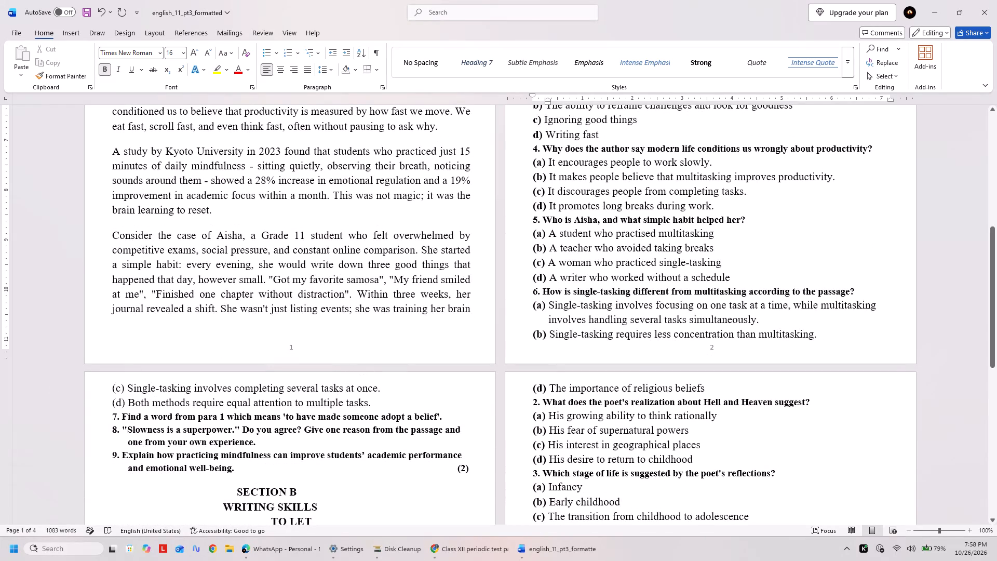
Bold the (c) and (d) option labels of reading passage question 6, about single-tasking versus multitasking.
drag(125, 390, 113, 389)
key(ctrl+b)
ctrl+drag(127, 403, 124, 404)
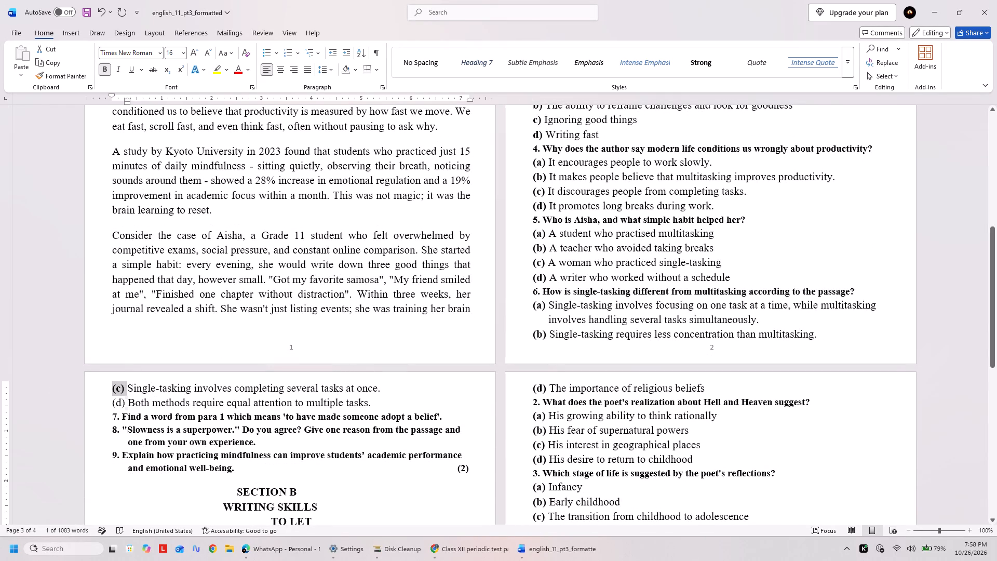
ctrl+drag(124, 404, 113, 406)
key(ctrl+b)
click(308, 330)
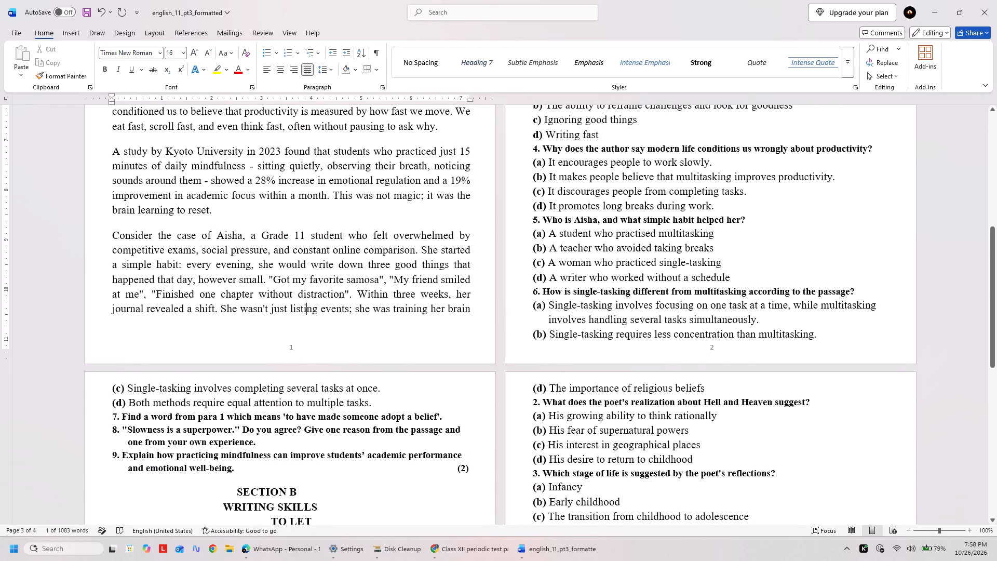
Remove the bold from the text of Section B writing questions 1 to 3, leaving their numbers and marks bold.
scroll(314, 338, down, 5)
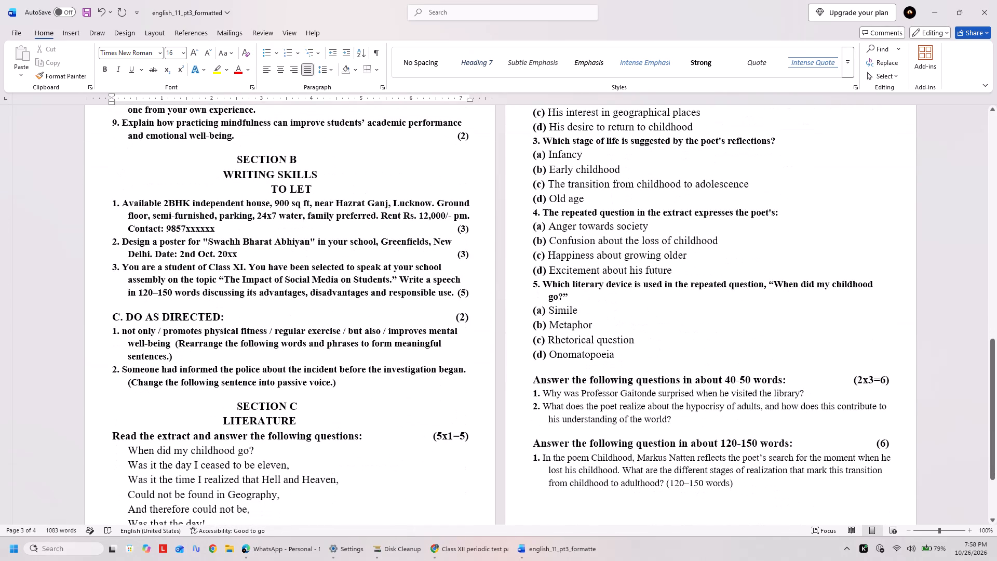
drag(227, 233, 118, 209)
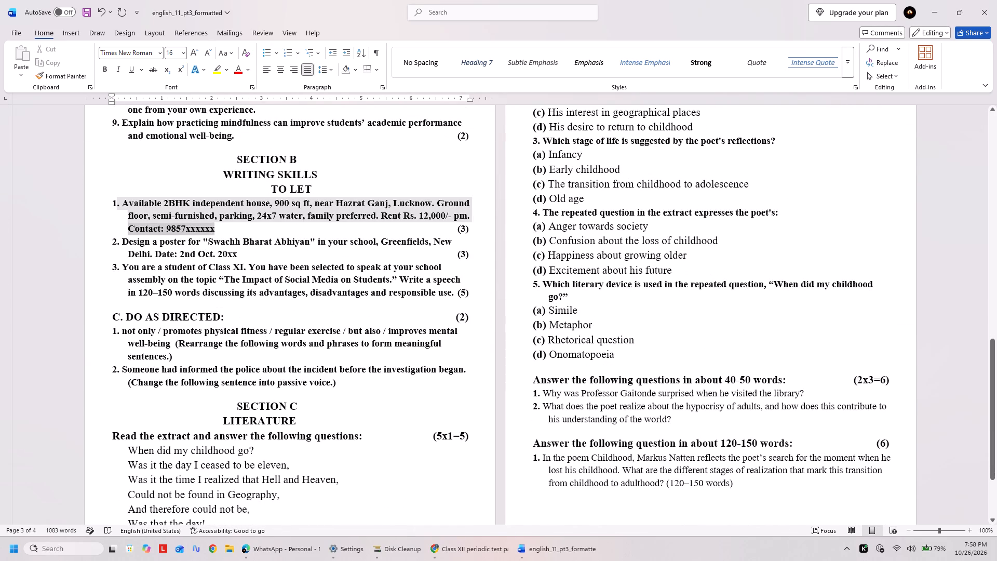
drag(118, 209, 123, 209)
key(ctrl+b)
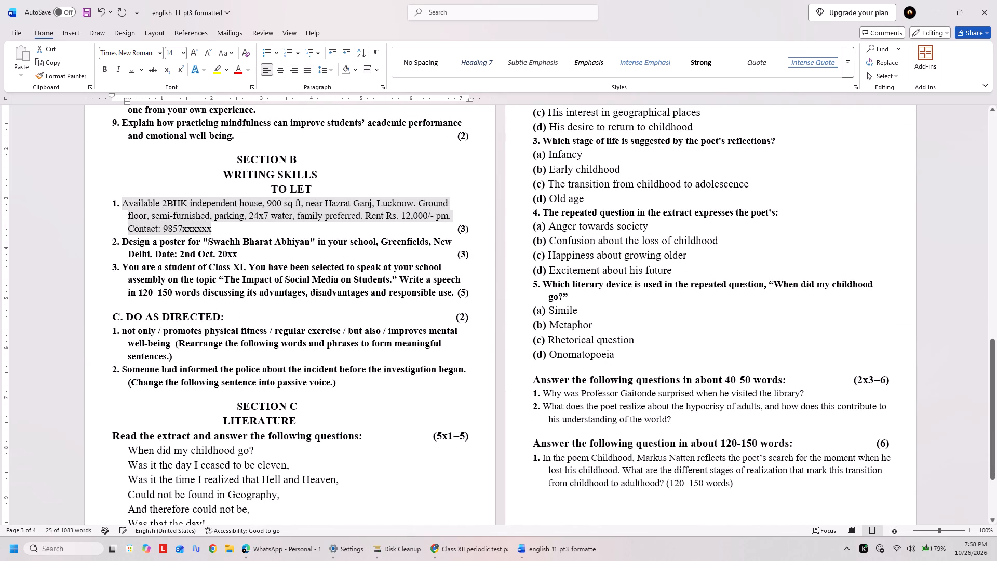
drag(256, 256, 128, 245)
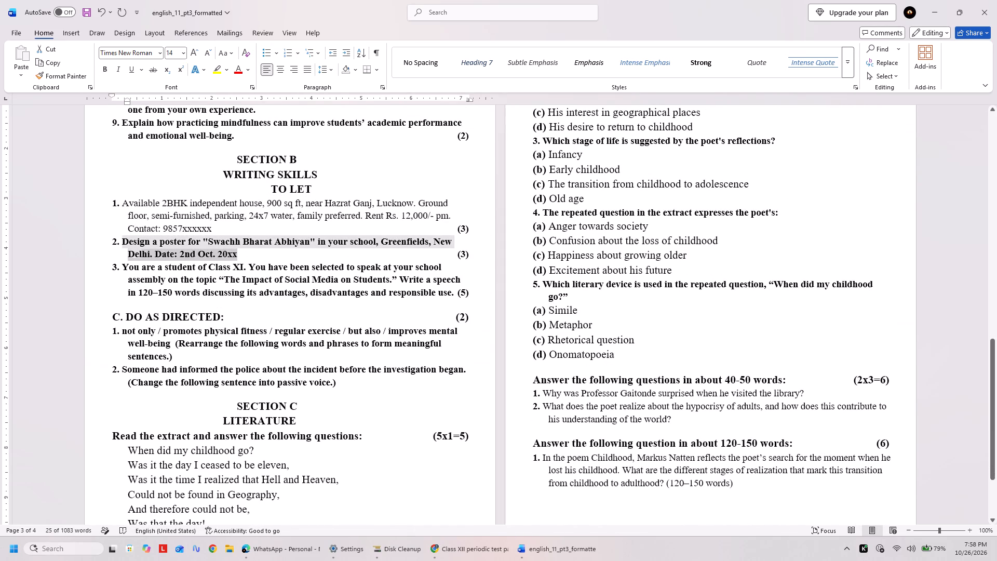
drag(128, 245, 127, 244)
key(ctrl+b)
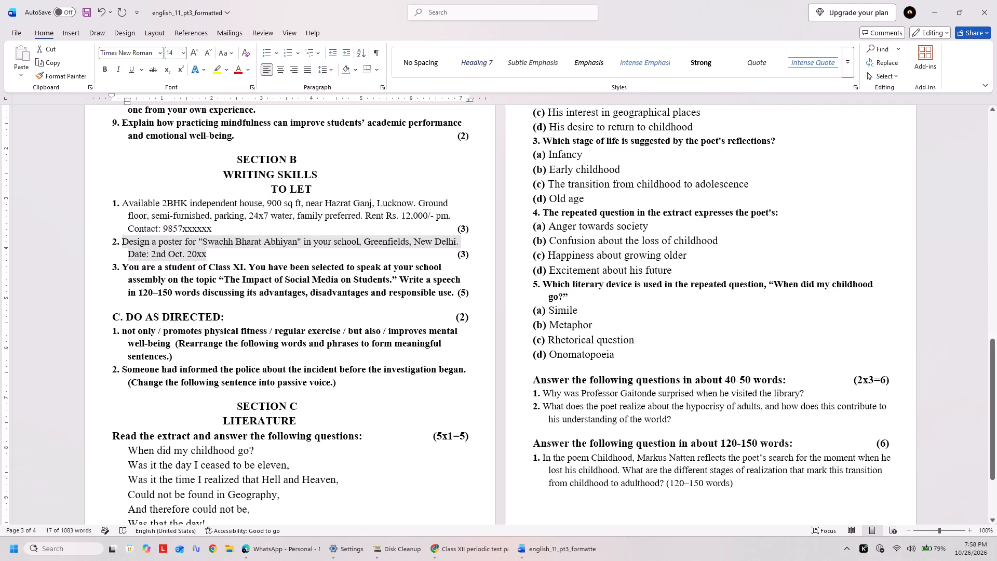
drag(455, 295, 133, 293)
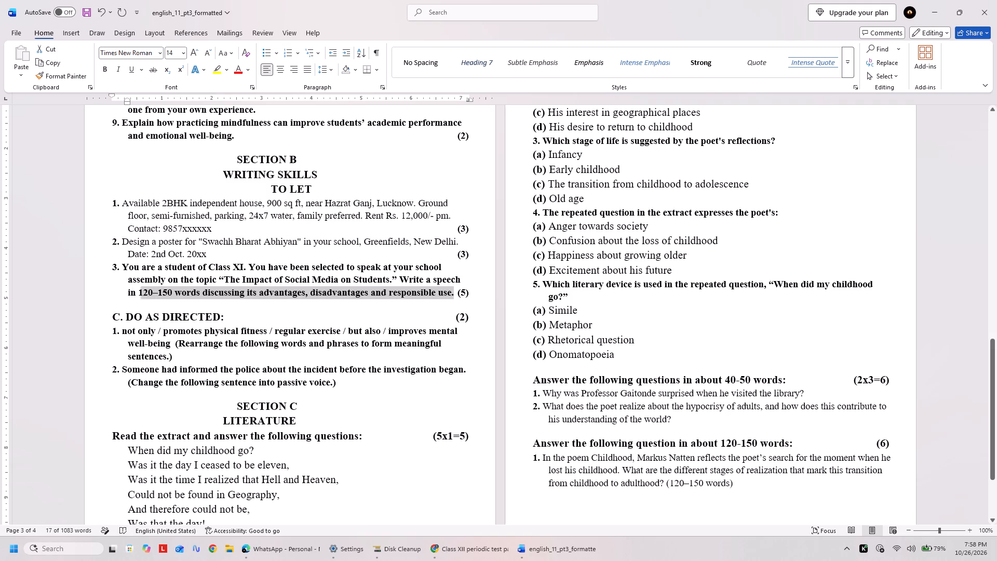
drag(133, 293, 119, 273)
click(129, 271)
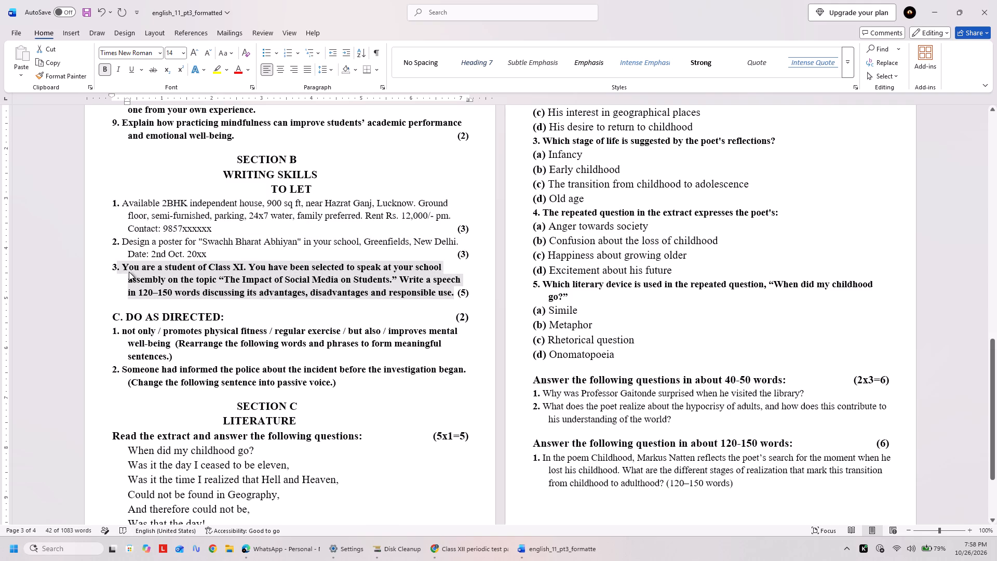
drag(124, 266, 446, 299)
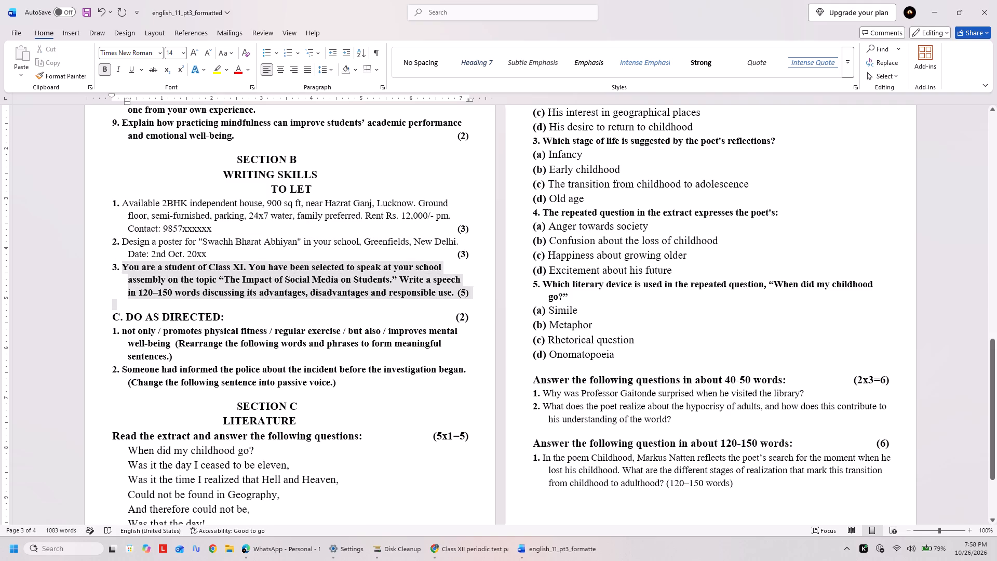
drag(446, 299, 455, 293)
key(ctrl+b)
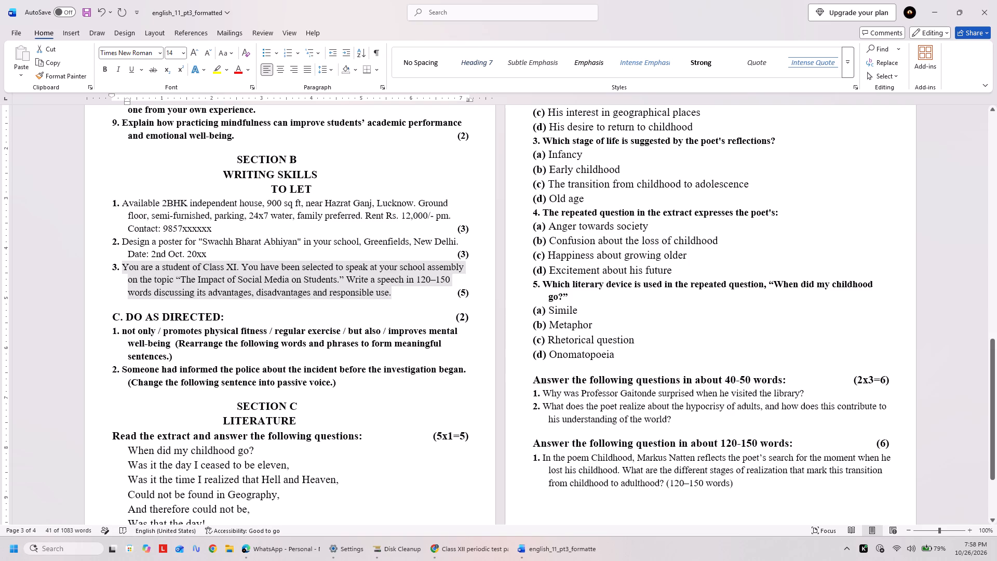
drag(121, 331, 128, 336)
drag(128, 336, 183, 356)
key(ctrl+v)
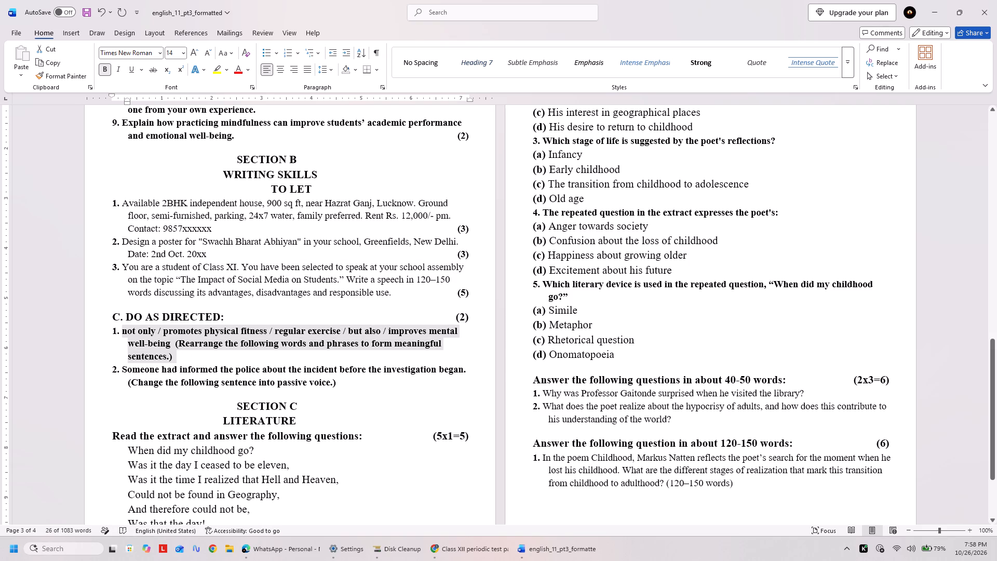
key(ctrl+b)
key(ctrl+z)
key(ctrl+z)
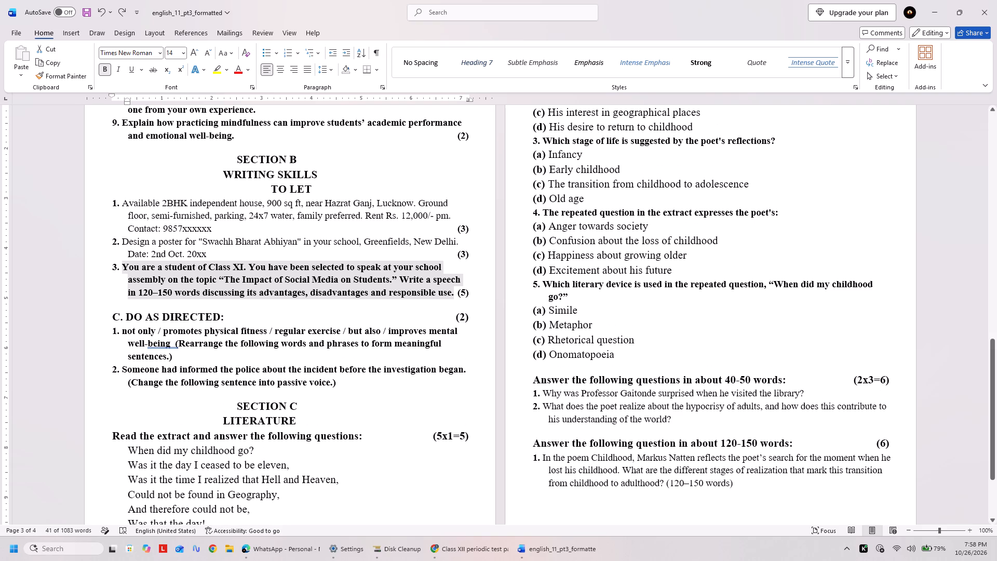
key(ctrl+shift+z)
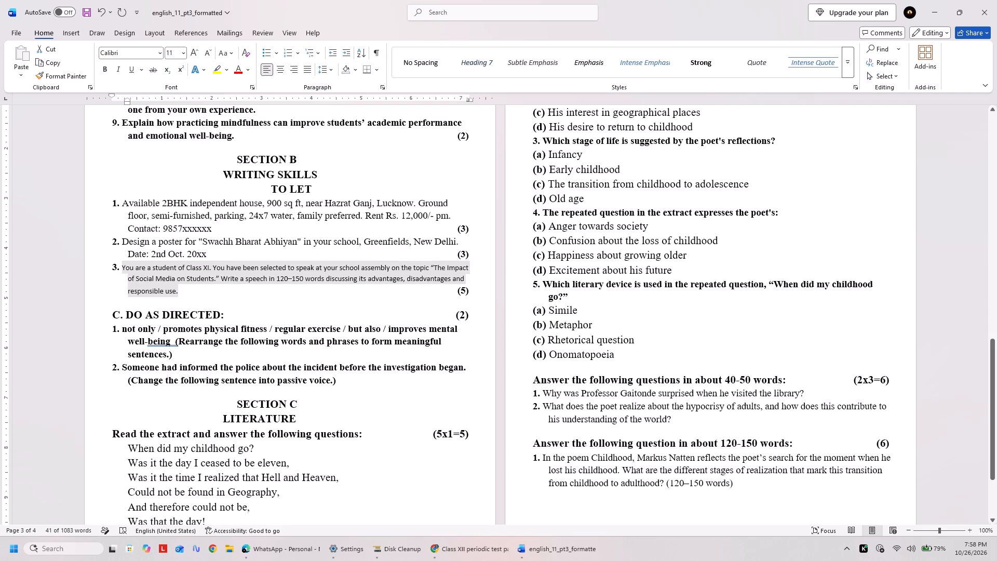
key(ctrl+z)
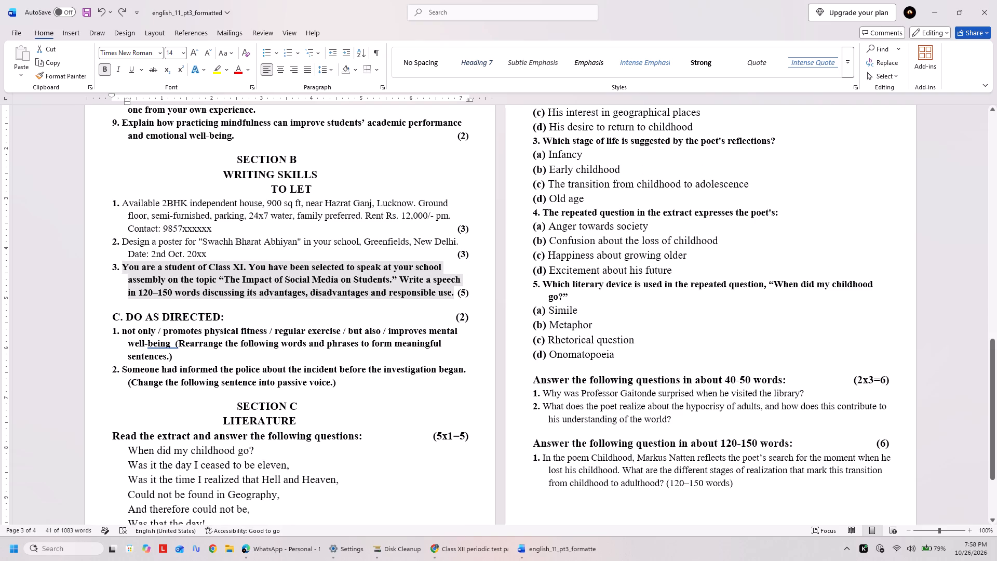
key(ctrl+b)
Remove the bold from the text of both "Do as directed" questions, leaving their numbers bold.
click(225, 352)
drag(204, 359, 170, 359)
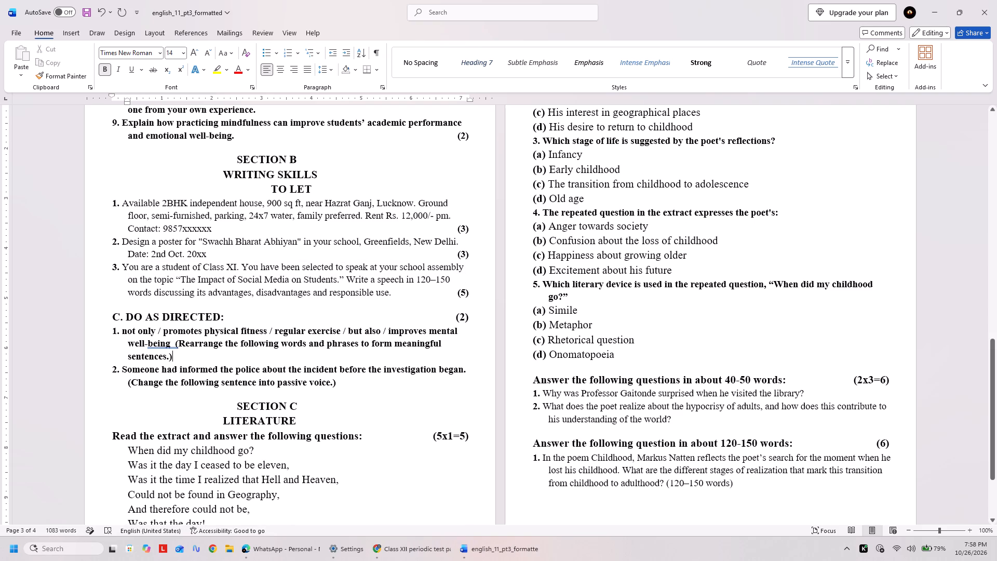
drag(170, 359, 126, 332)
key(ctrl+b)
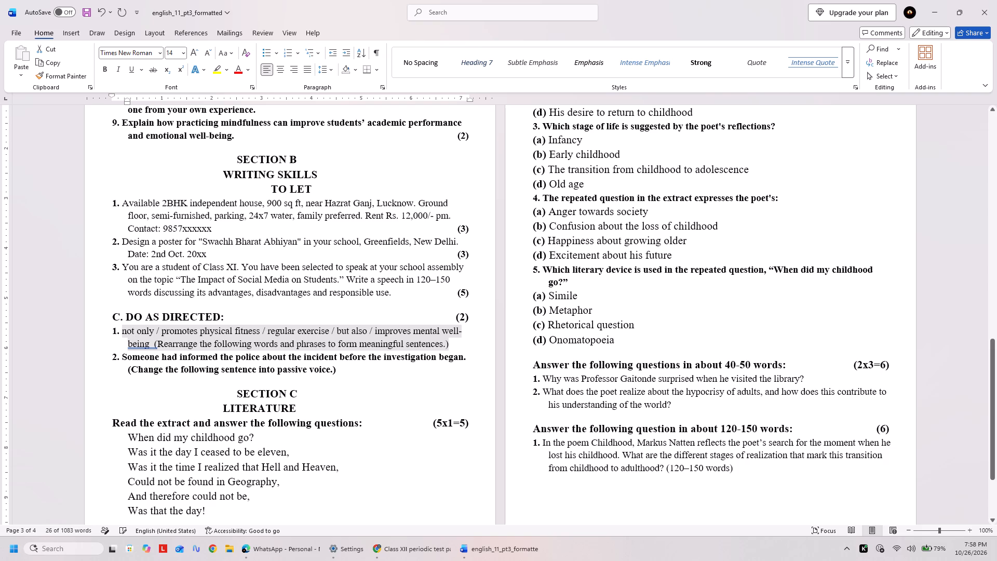
drag(347, 373, 123, 359)
key(ctrl+b)
click(383, 389)
Bold the (a), (b) and (c) option labels of Section C question 1, "What is the poet trying to discover?".
scroll(383, 390, down, 3)
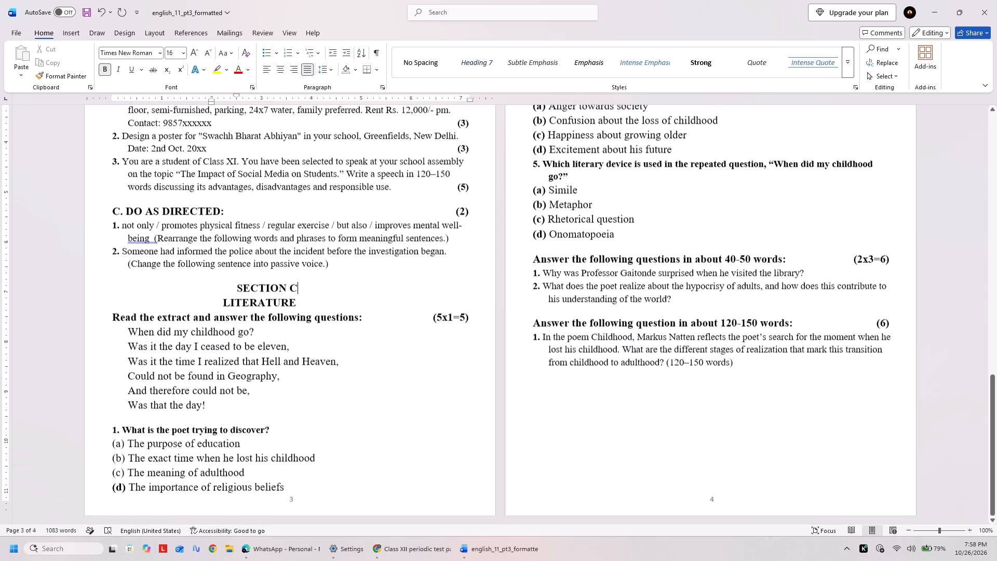
scroll(381, 391, down, 4)
scroll(381, 391, up, 5)
scroll(380, 390, down, 7)
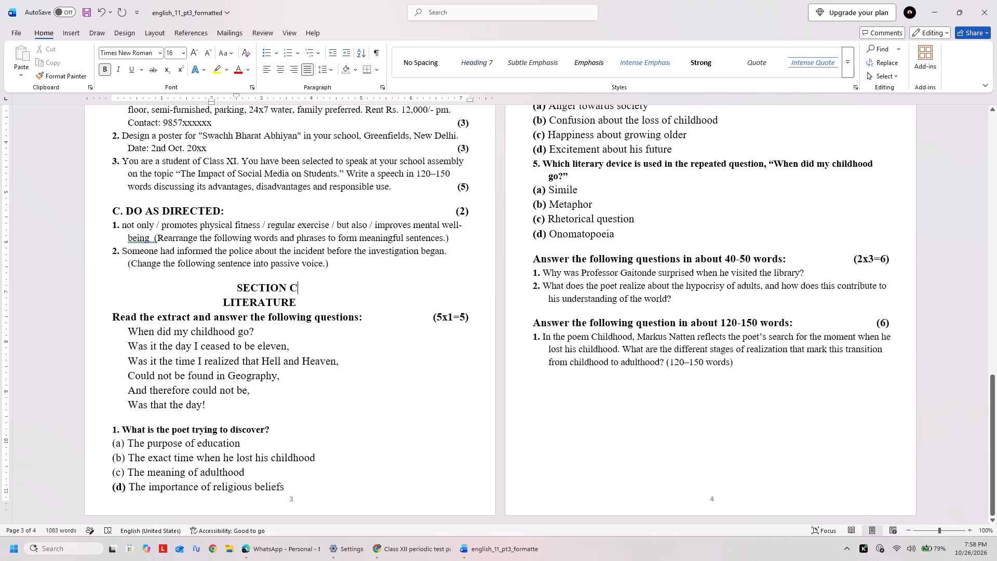
drag(125, 474, 114, 474)
drag(114, 474, 111, 474)
ctrl+drag(125, 460, 115, 459)
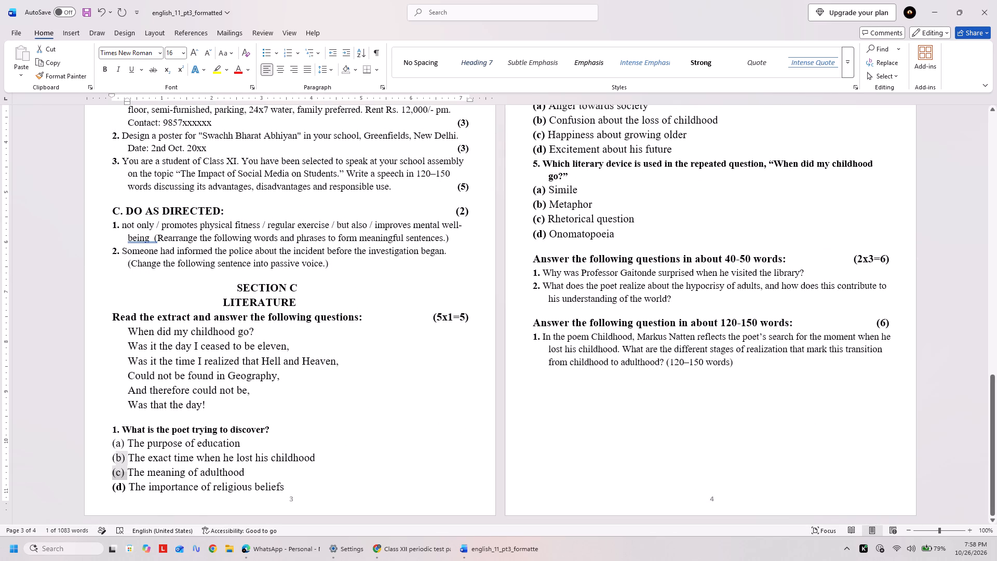
ctrl+drag(115, 459, 113, 459)
ctrl+drag(124, 445, 115, 446)
ctrl+drag(115, 446, 112, 446)
key(ctrl+b)
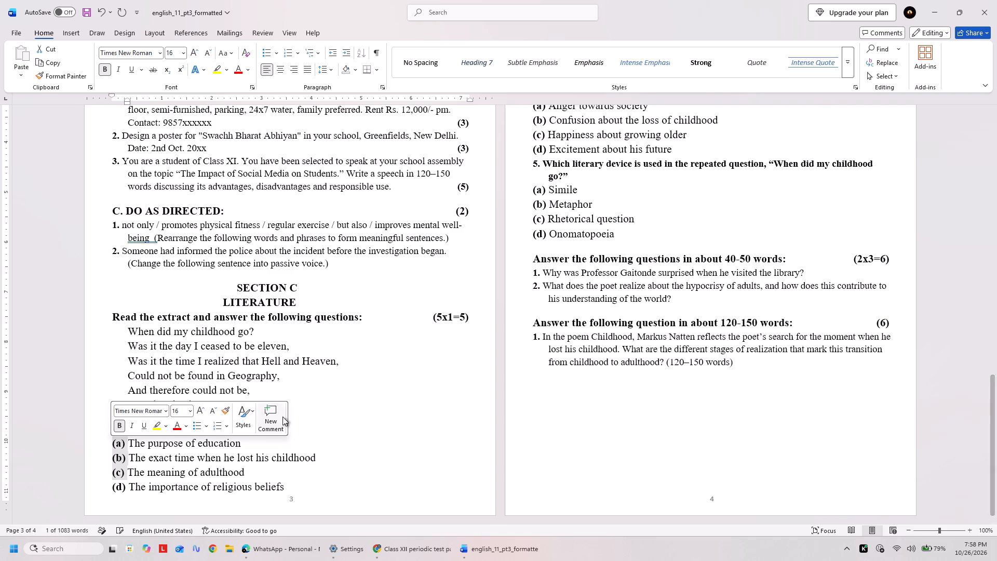
click(425, 429)
Insert two spaces before the (3) mark of the poster question and four before the (5) mark of the speech question.
scroll(425, 429, up, 9)
scroll(425, 429, down, 14)
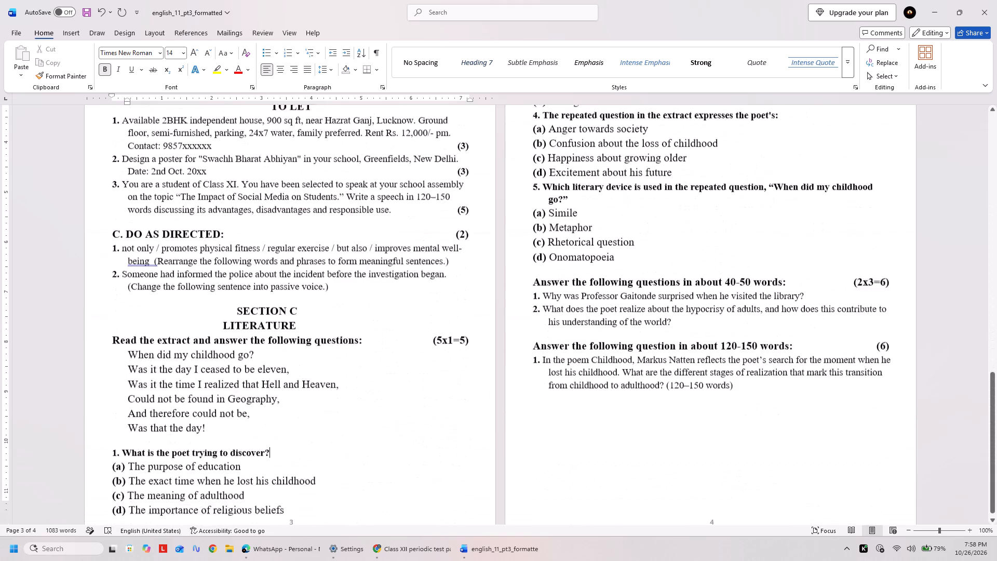
scroll(275, 351, up, 3)
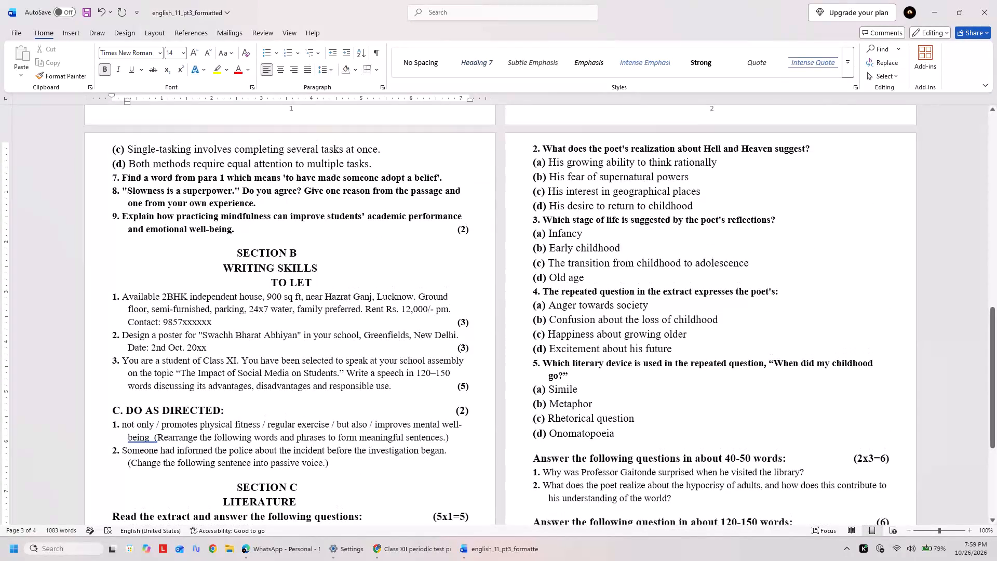
click(456, 349)
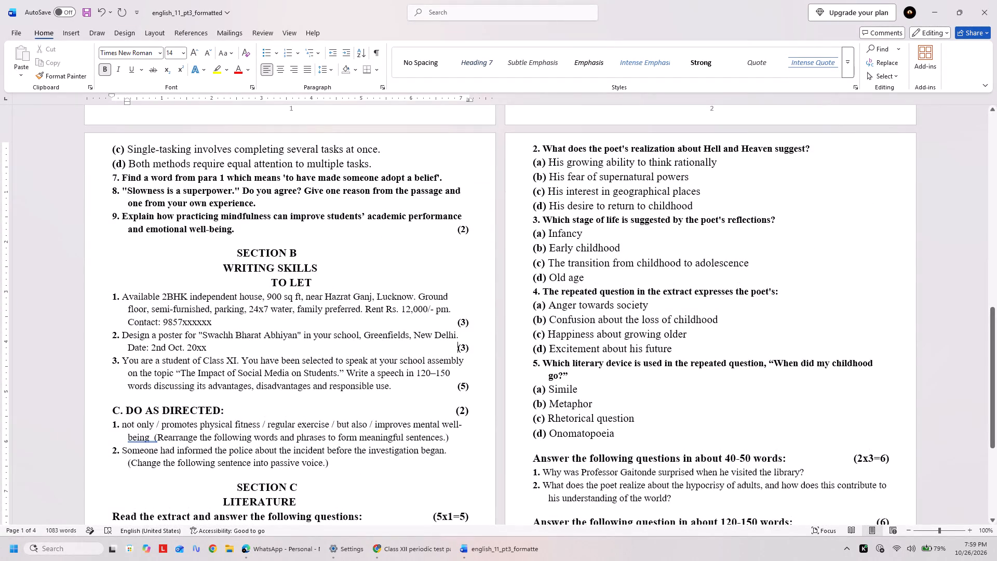
key(space)
key(space)
click(456, 393)
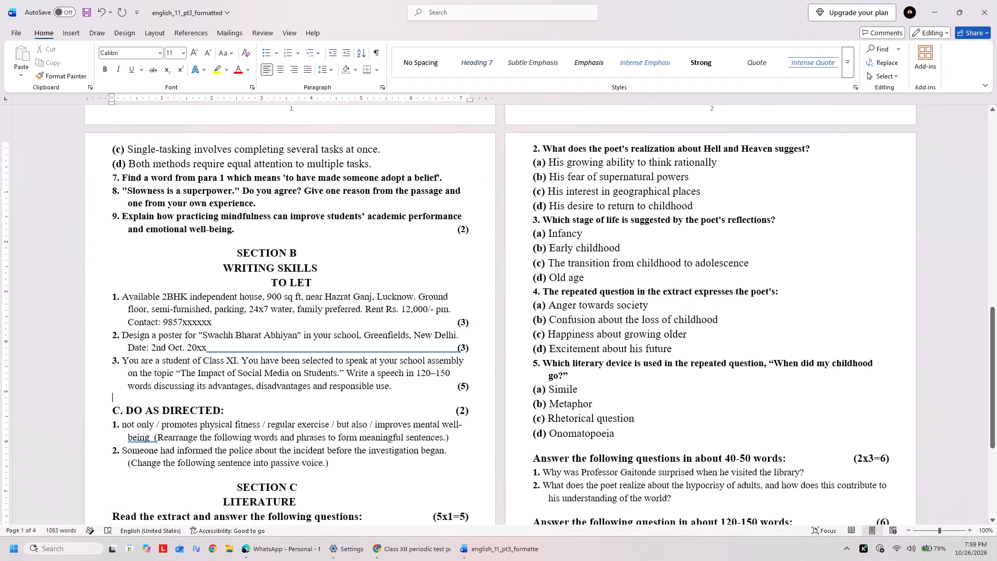
click(457, 385)
key(space)
key(space)
key(space)
key(space)
Insert six spaces before the (2) mark of the "C. DO AS DIRECTED:" heading.
click(457, 408)
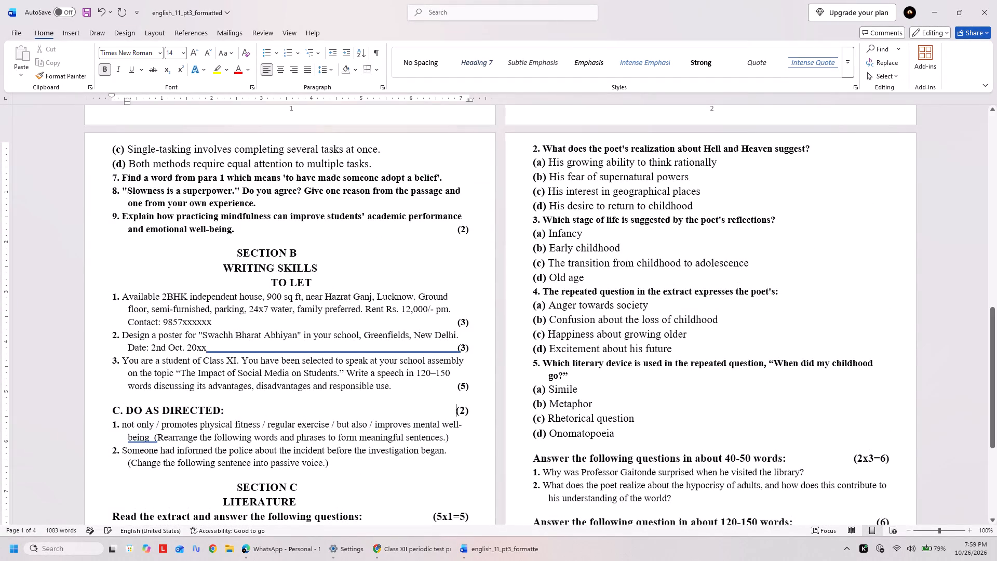
key(space)
key(space)
key(space)
key(space)
key(space)
key(space)
Align the "TO LET" heading in Section B to the page's left margin.
scroll(287, 312, up, 1)
click(273, 349)
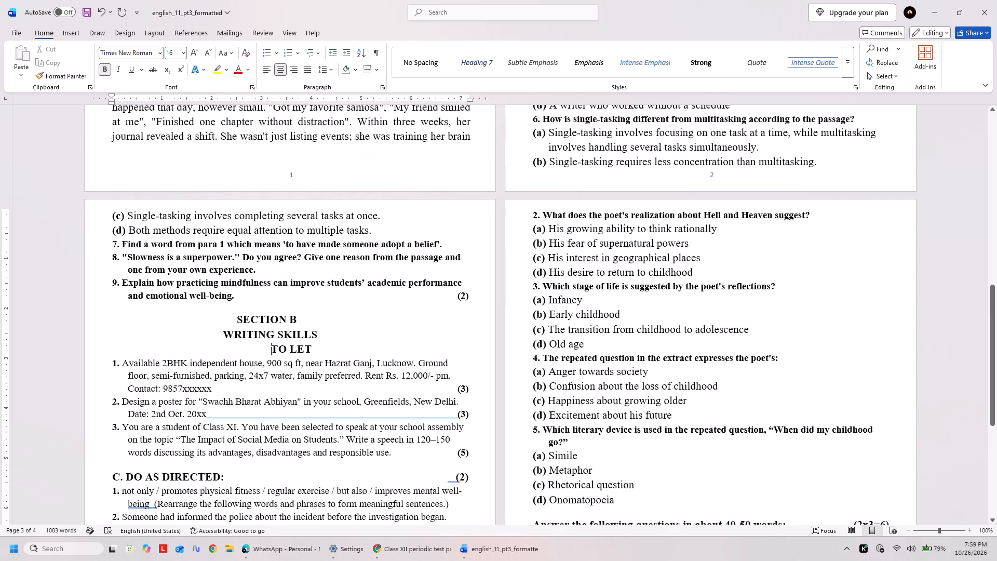
key(BackSpace)
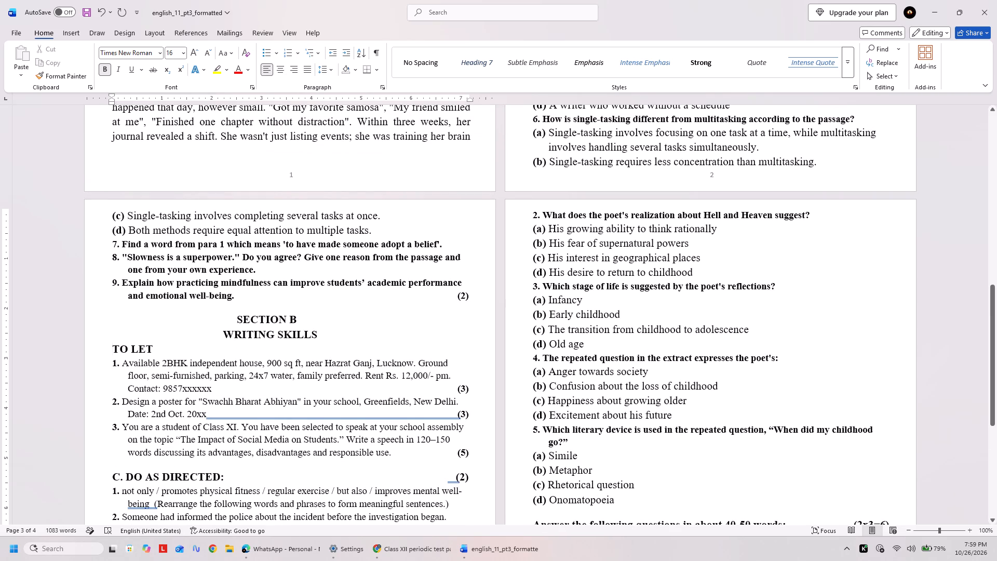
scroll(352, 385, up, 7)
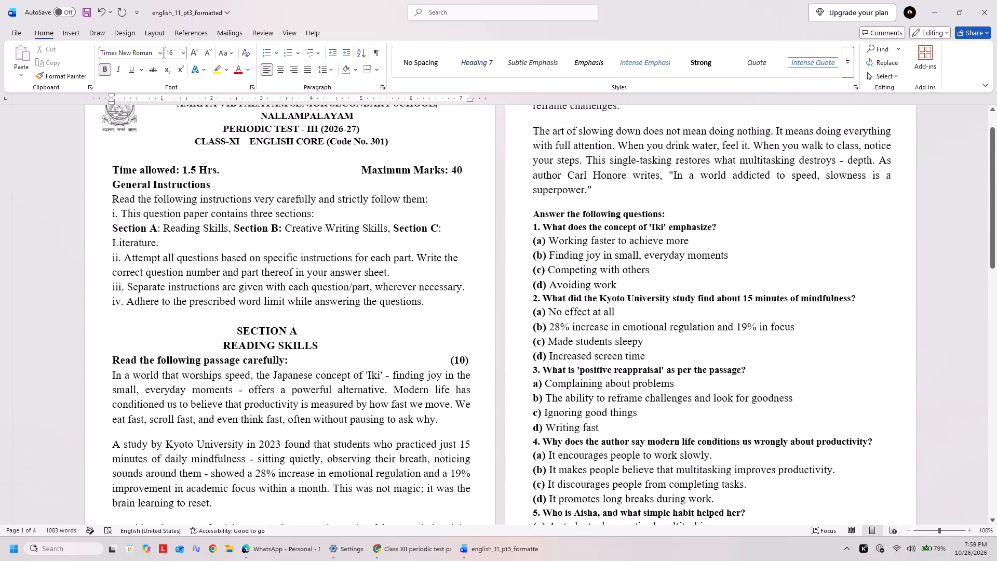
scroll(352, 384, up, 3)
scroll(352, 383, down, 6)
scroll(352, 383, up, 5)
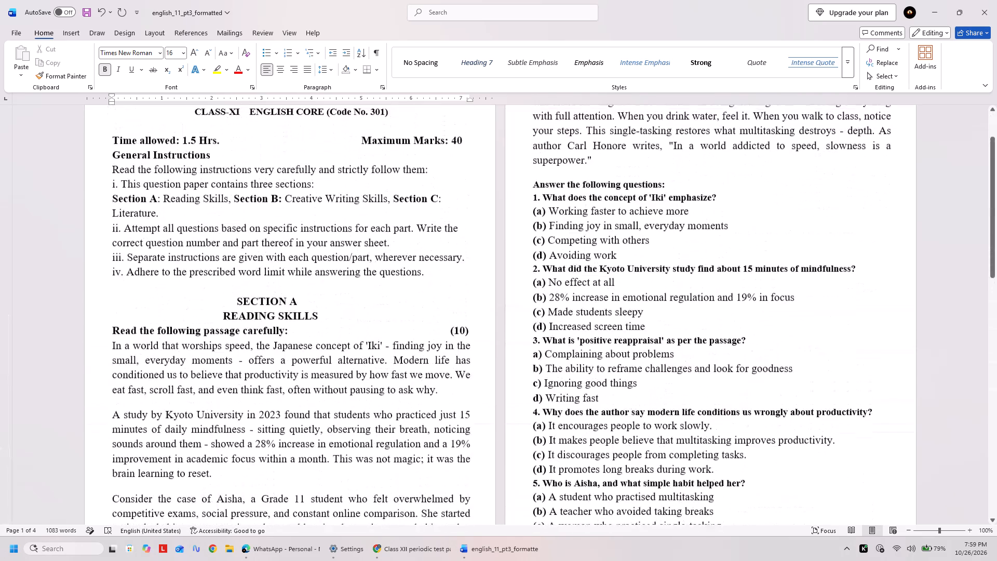
Prefix the "Read the following passage carefully:" heading with "A. " and the "TO LET" heading with "B. ".
scroll(353, 383, down, 1)
click(113, 265)
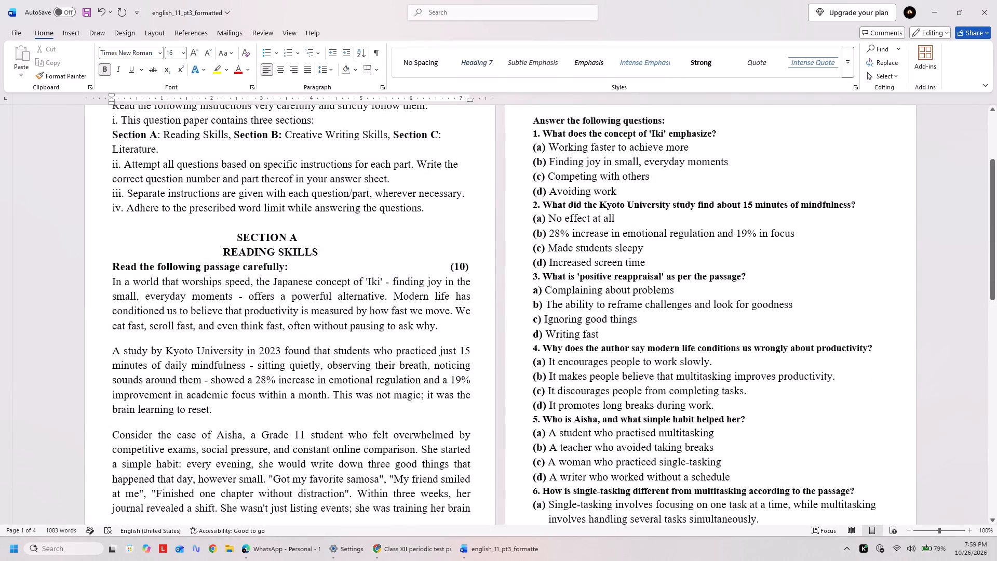
text(A.)
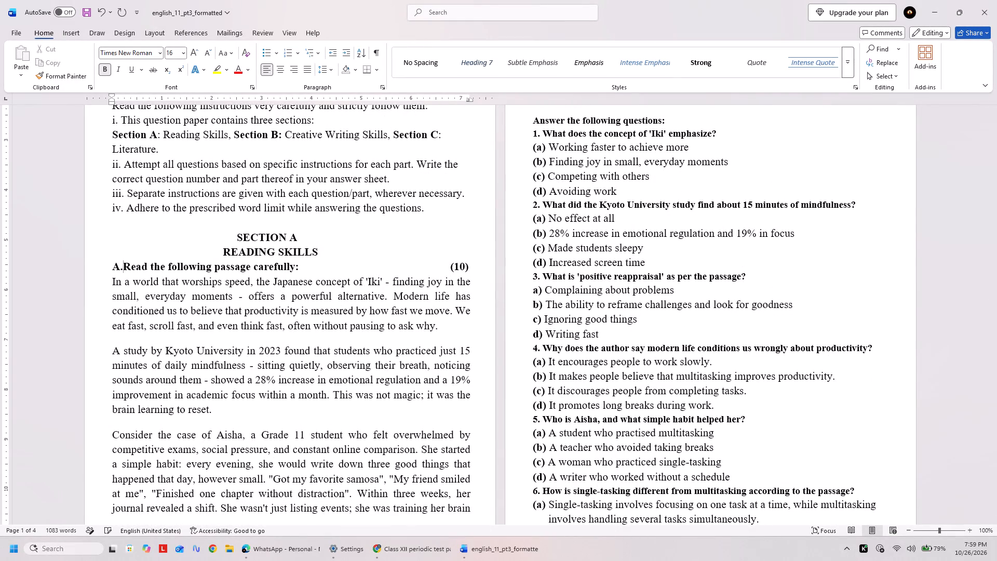
key(space)
scroll(186, 314, down, 5)
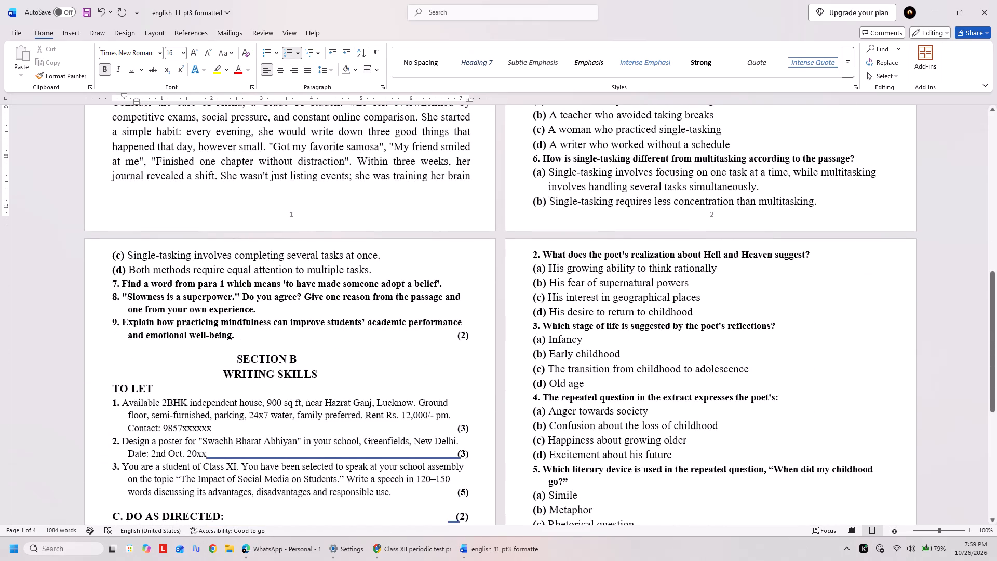
click(112, 386)
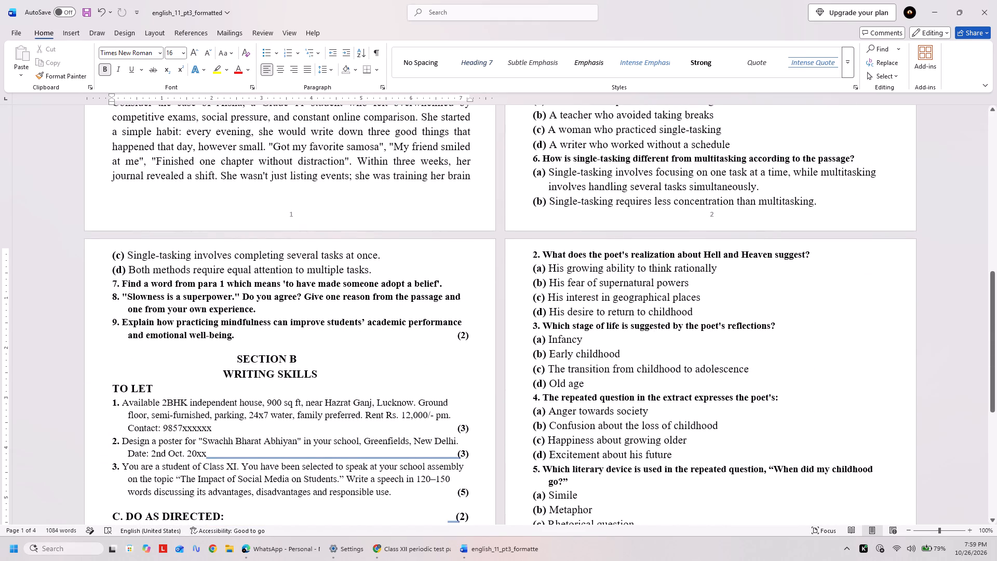
text(B.)
key(space)
Prefix the Section C heading "Read the extract and answer the following questions:" with "D. ".
scroll(131, 397, down, 4)
scroll(125, 348, down, 1)
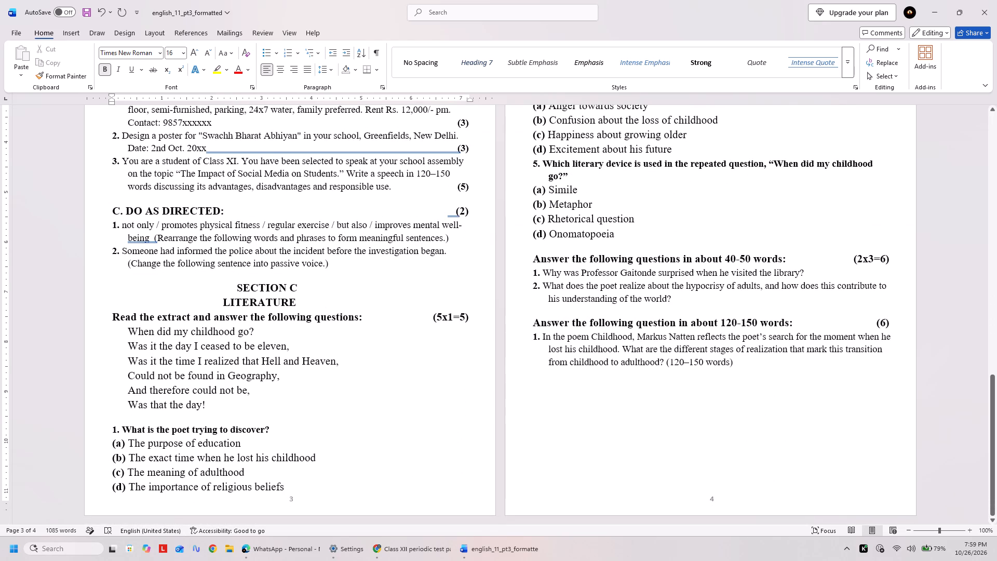
click(113, 315)
text(D.)
key(space)
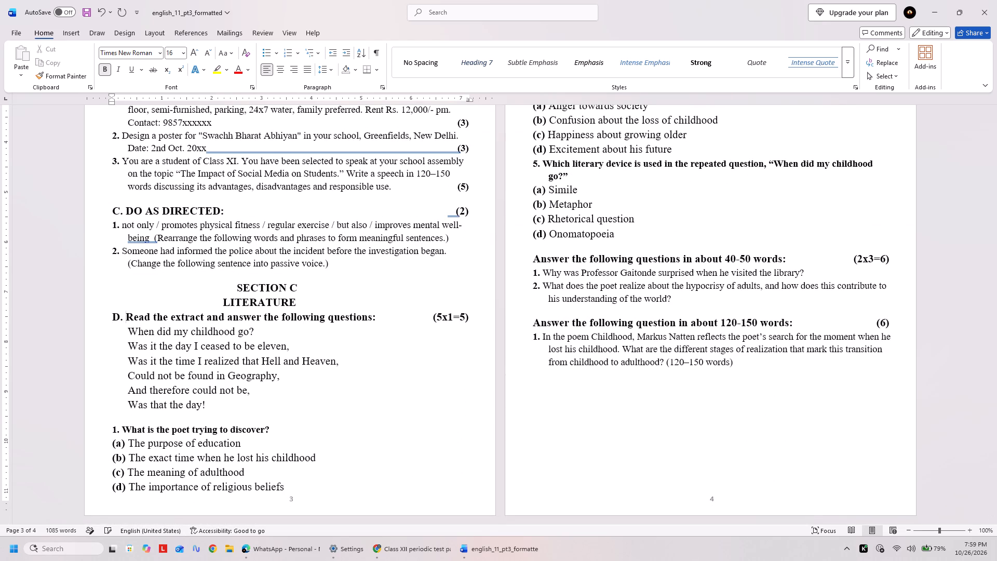
Review all four pages of the paper, checking the heading lettering, layout and spacing across Sections A, B and C.
scroll(259, 356, up, 4)
scroll(488, 404, down, 4)
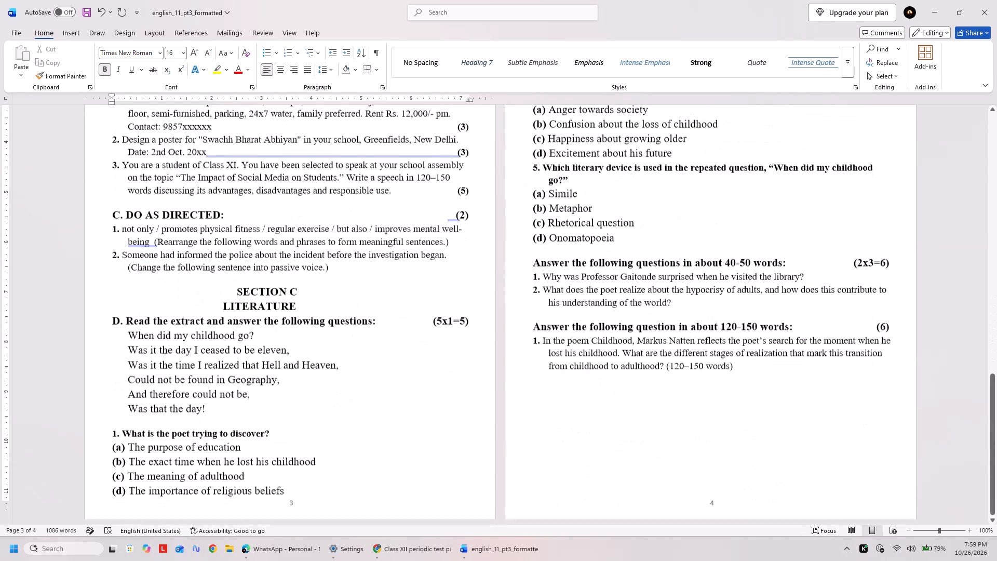
scroll(537, 282, up, 11)
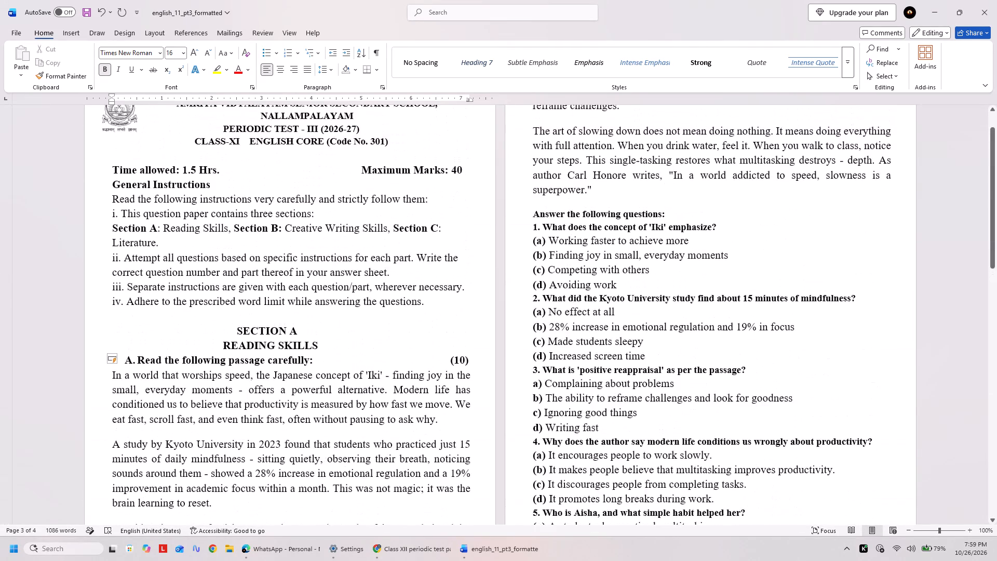
scroll(561, 355, down, 1)
scroll(561, 355, up, 6)
scroll(564, 362, down, 8)
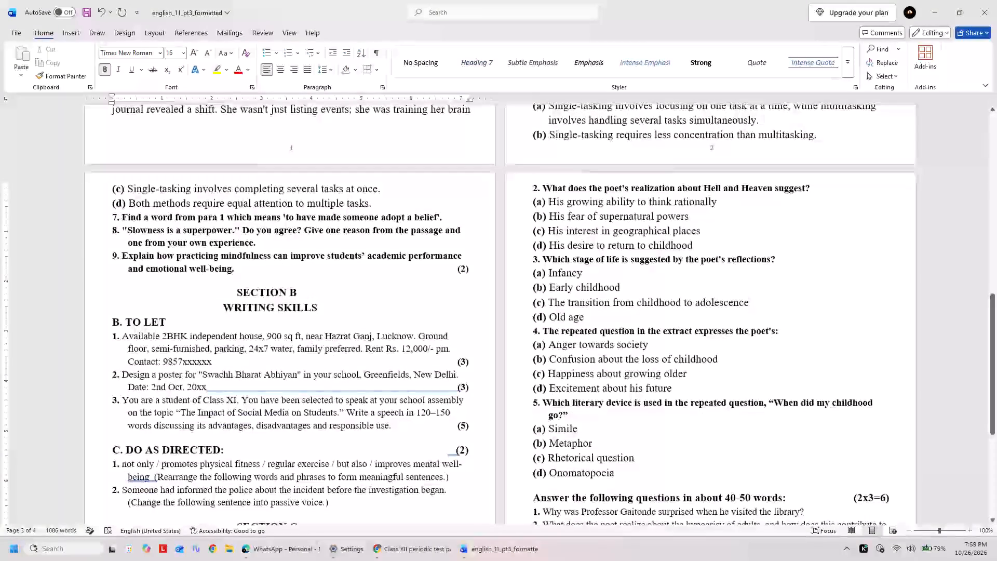
scroll(559, 333, up, 4)
scroll(560, 334, down, 6)
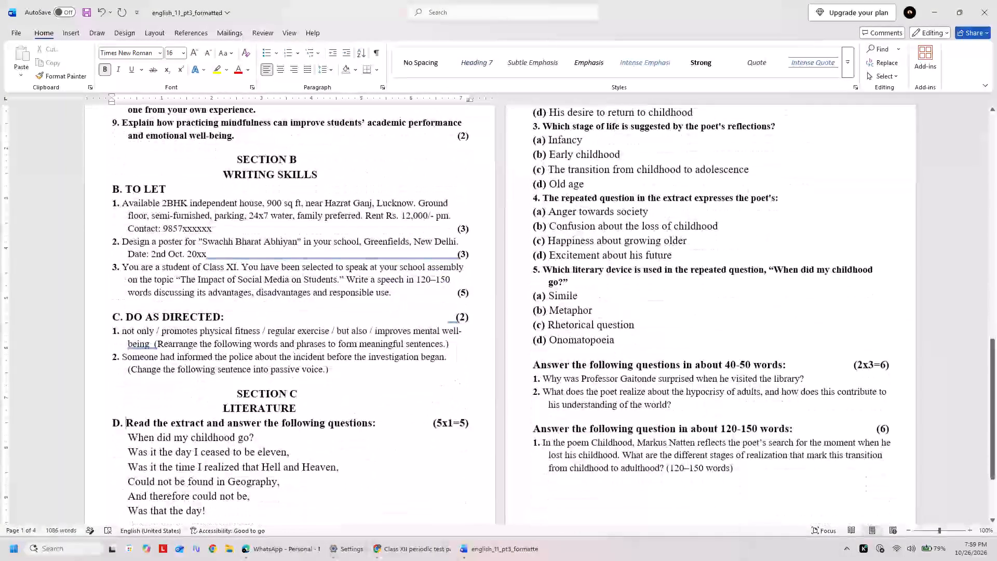
scroll(560, 335, down, 4)
scroll(560, 335, up, 4)
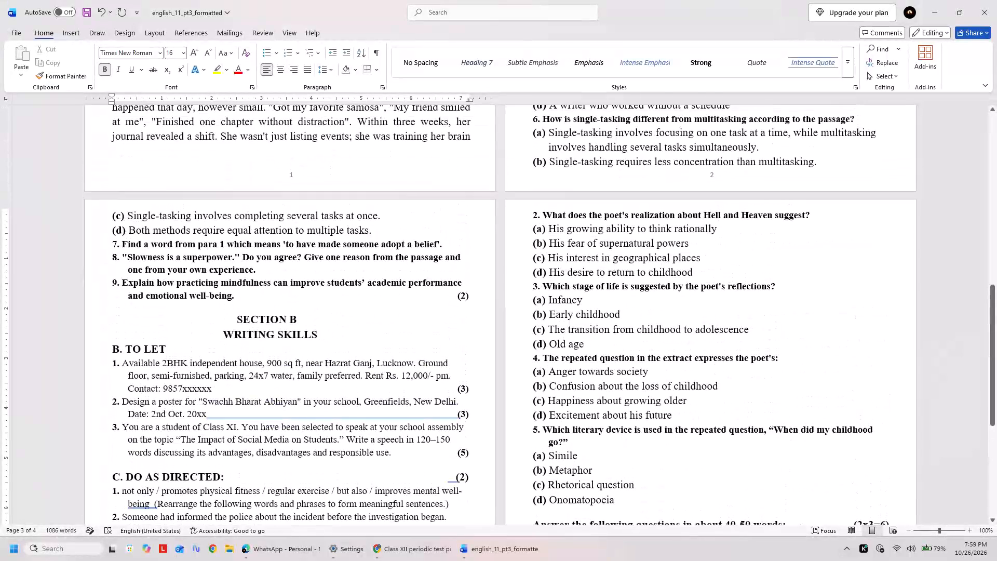
scroll(573, 367, up, 6)
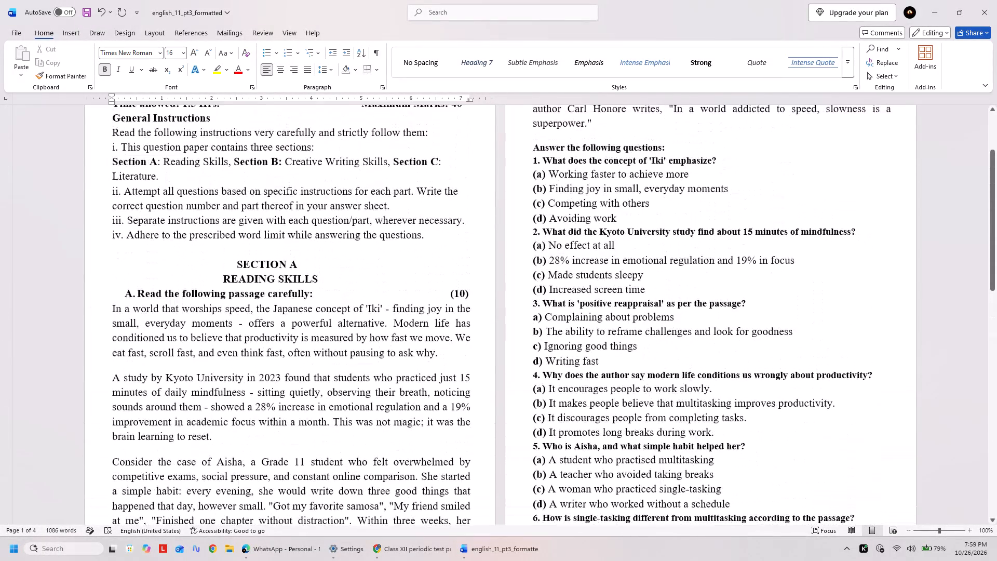
scroll(573, 370, up, 3)
scroll(573, 370, down, 2)
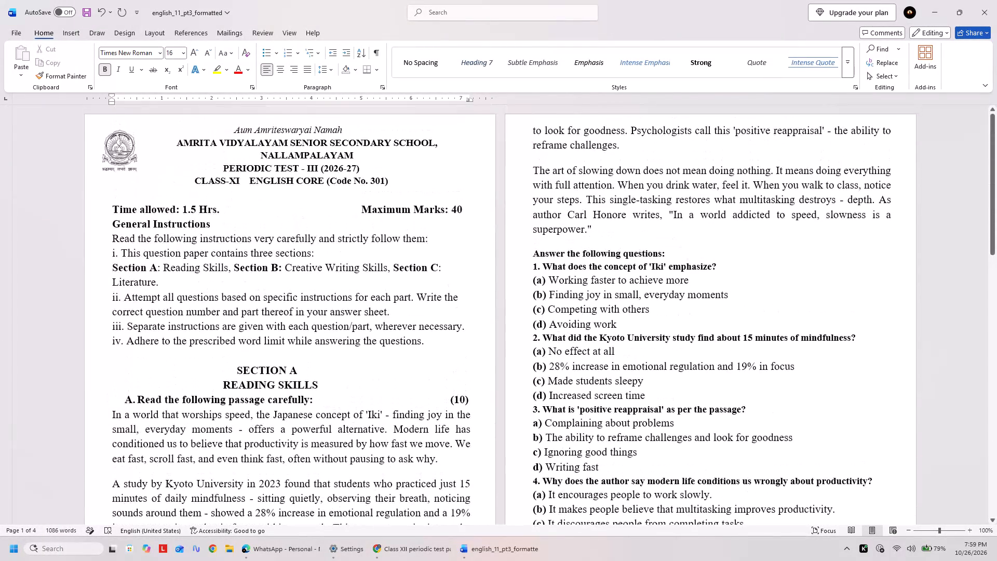
scroll(573, 370, down, 12)
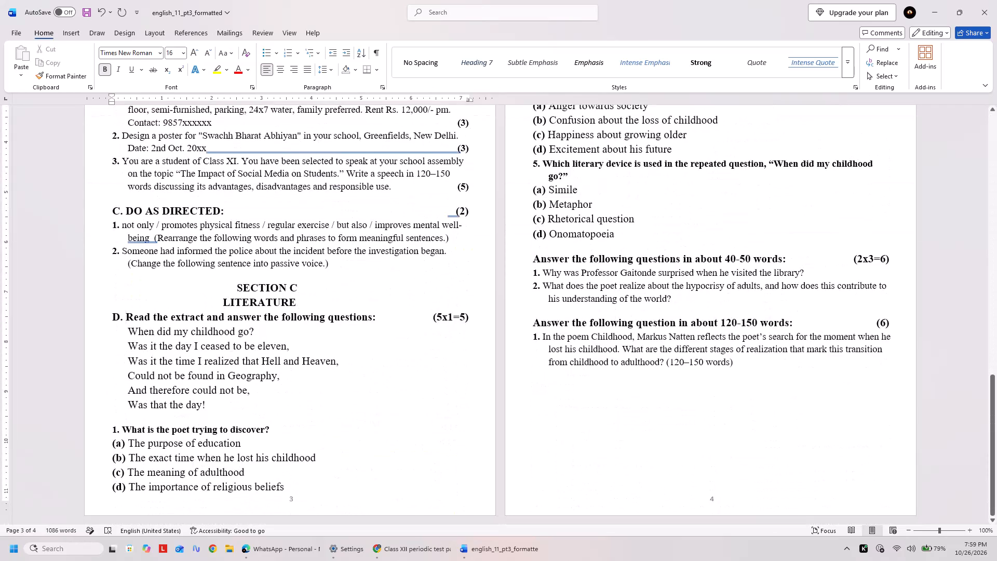
scroll(573, 370, up, 12)
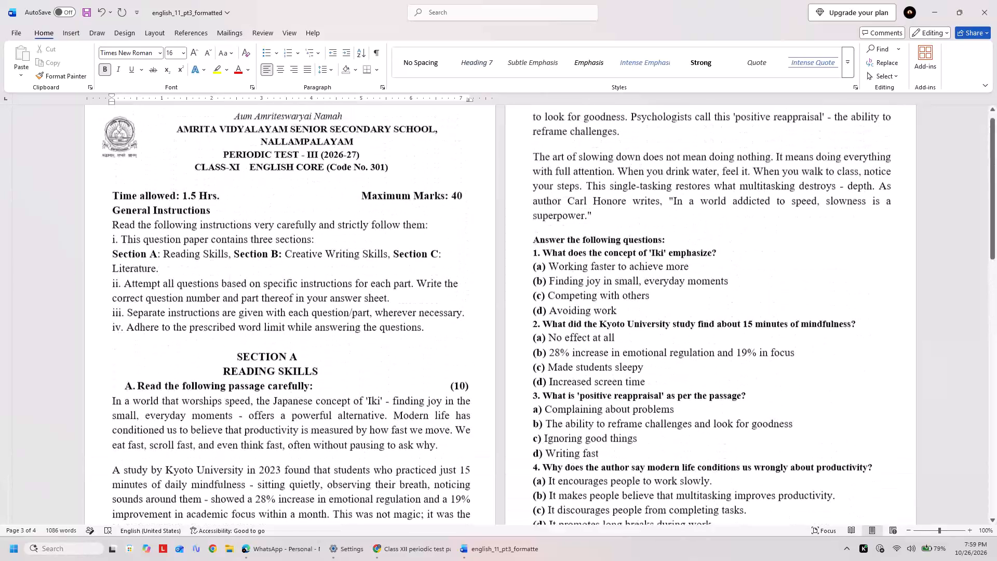
scroll(573, 370, up, 2)
scroll(574, 370, down, 9)
scroll(574, 370, up, 1)
scroll(574, 370, down, 2)
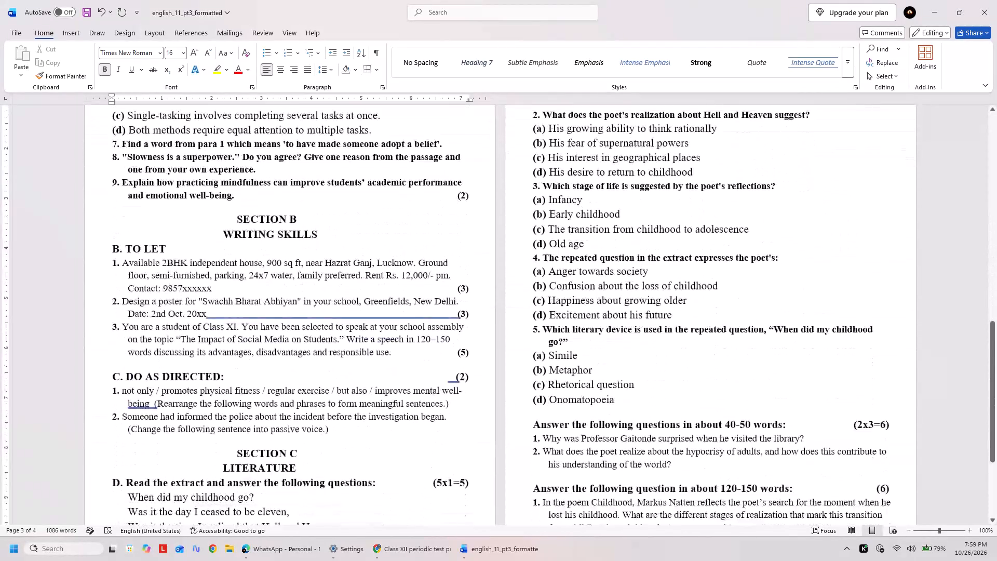
scroll(574, 370, down, 5)
scroll(574, 370, up, 6)
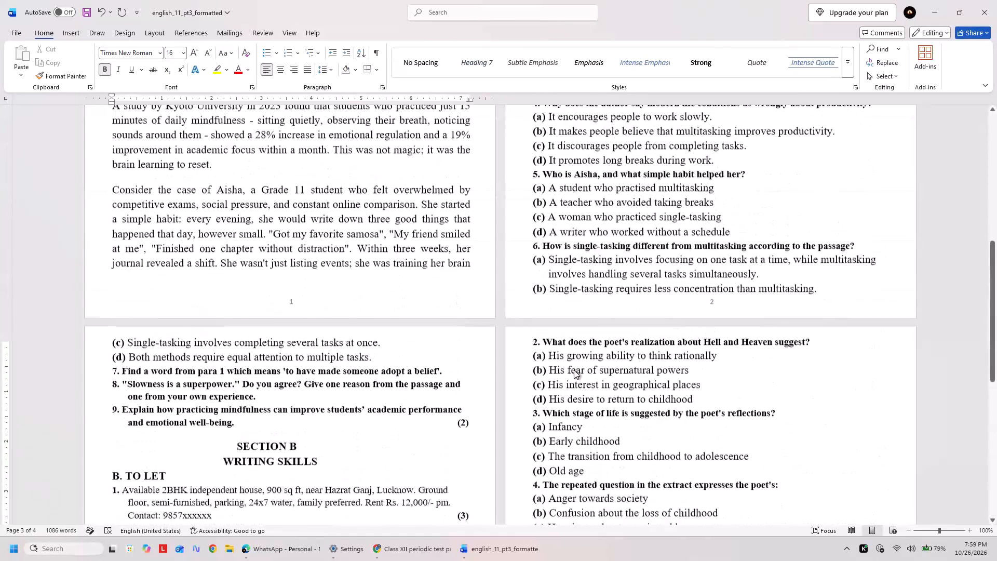
scroll(574, 370, up, 8)
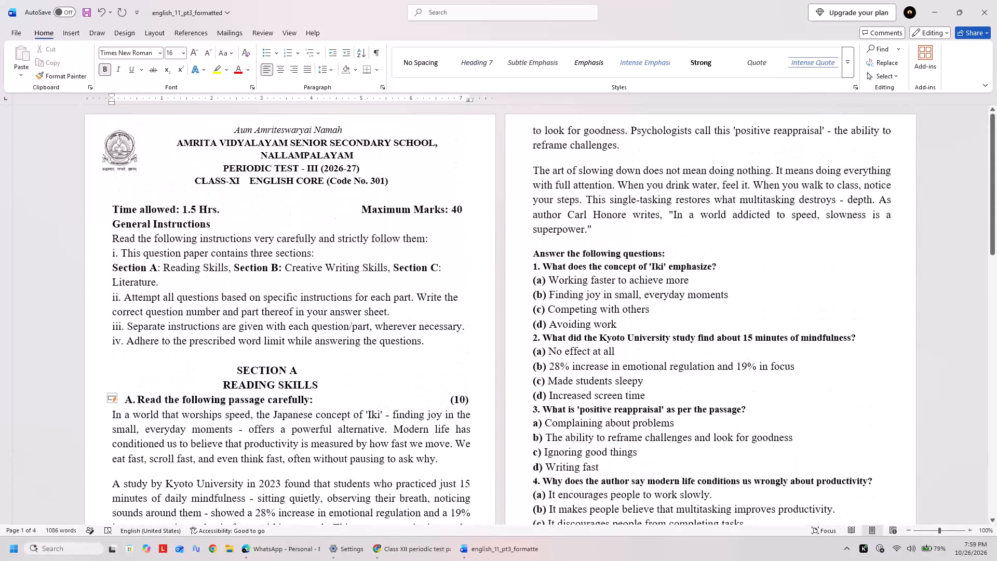
scroll(574, 370, down, 9)
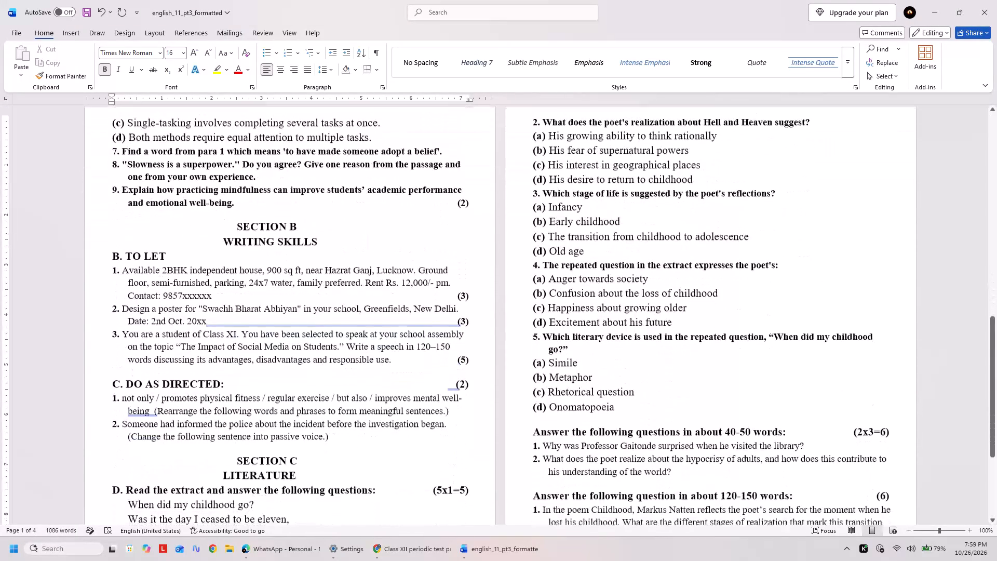
scroll(574, 370, down, 1)
scroll(574, 370, up, 6)
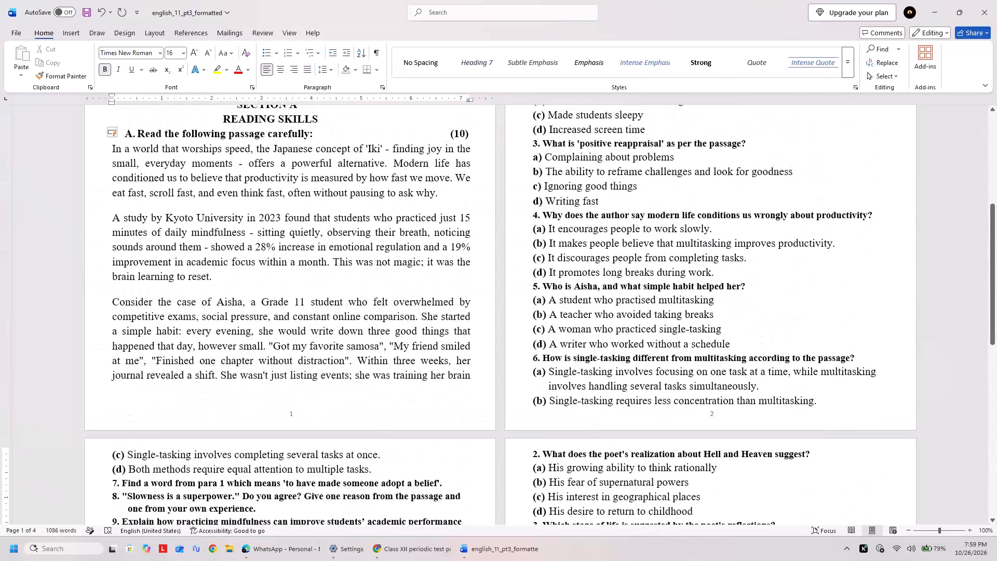
scroll(574, 370, down, 4)
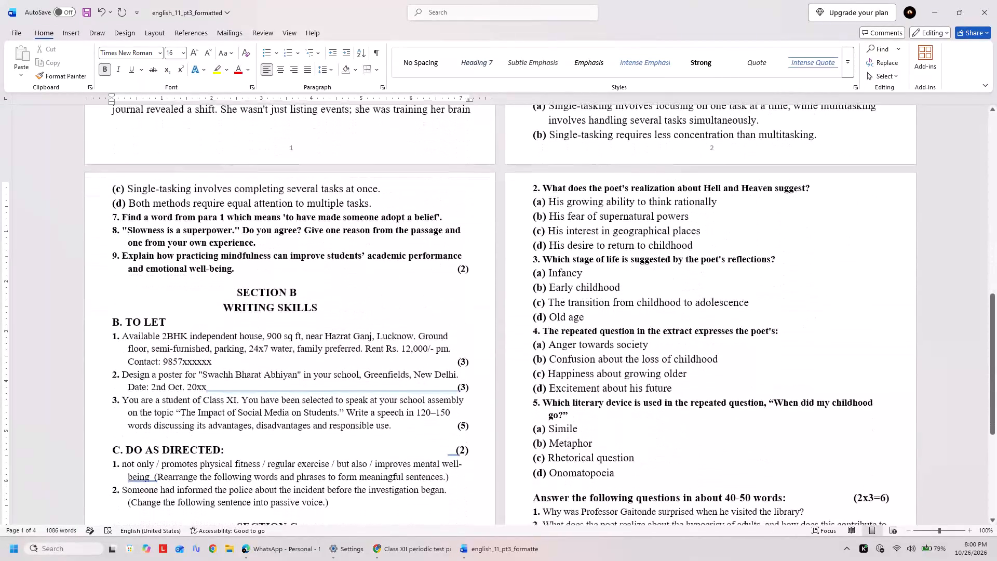
scroll(574, 370, down, 1)
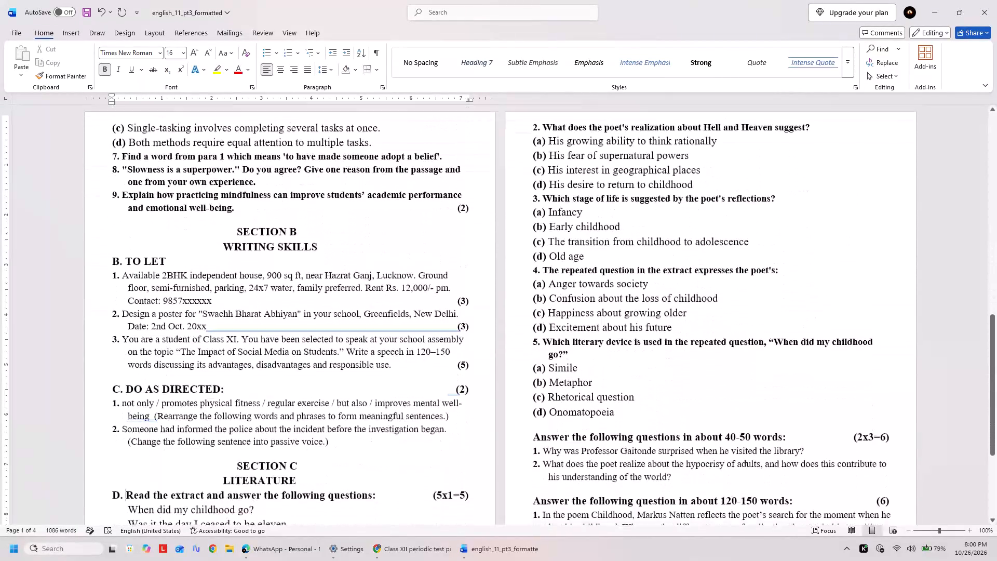
scroll(574, 370, down, 5)
scroll(574, 370, up, 6)
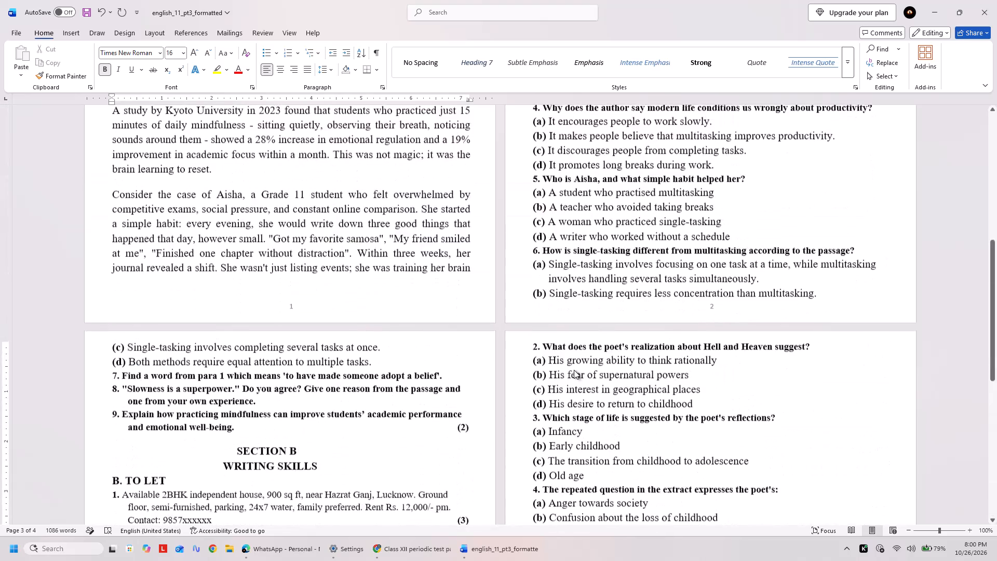
scroll(574, 370, up, 1)
scroll(574, 370, down, 5)
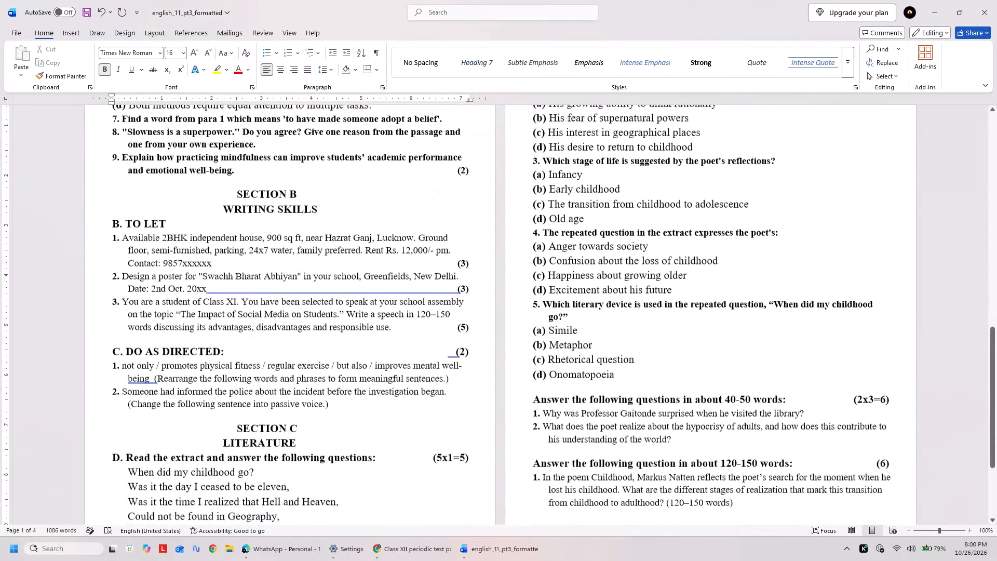
scroll(574, 370, down, 1)
scroll(574, 370, up, 4)
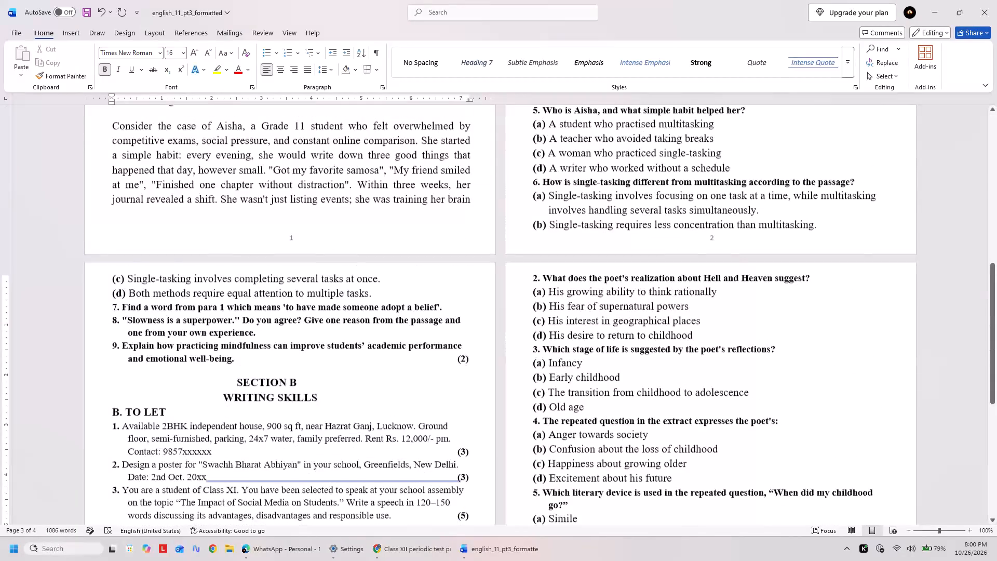
Increase the document's top page margin slightly so the text starts a little lower on each page.
drag(7, 275, 8, 285)
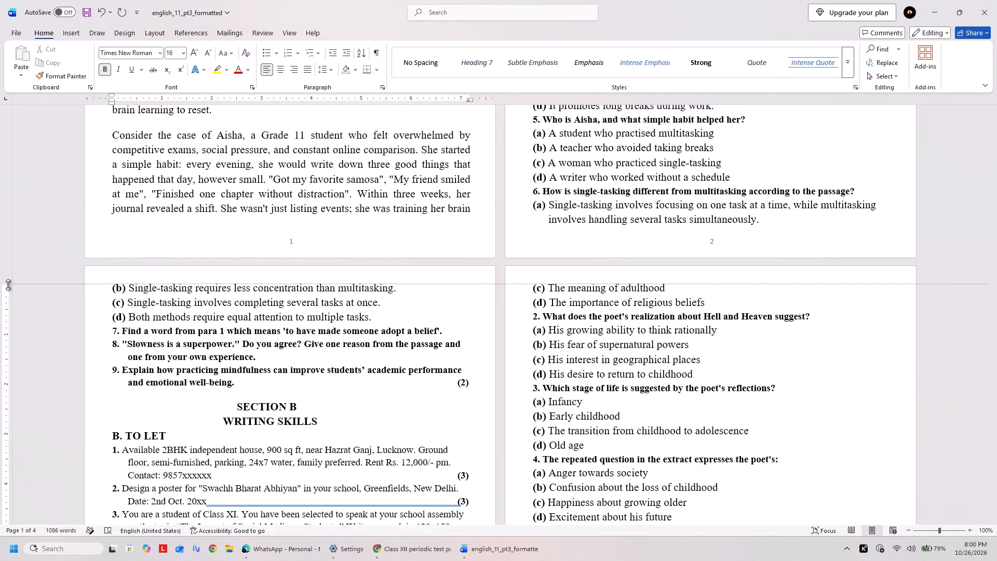
drag(8, 285, 8, 286)
Prefix the "Answer the following questions in about 40-50 words:" heading with "E. " and the 120-150 words heading with "F. ".
scroll(457, 279, down, 5)
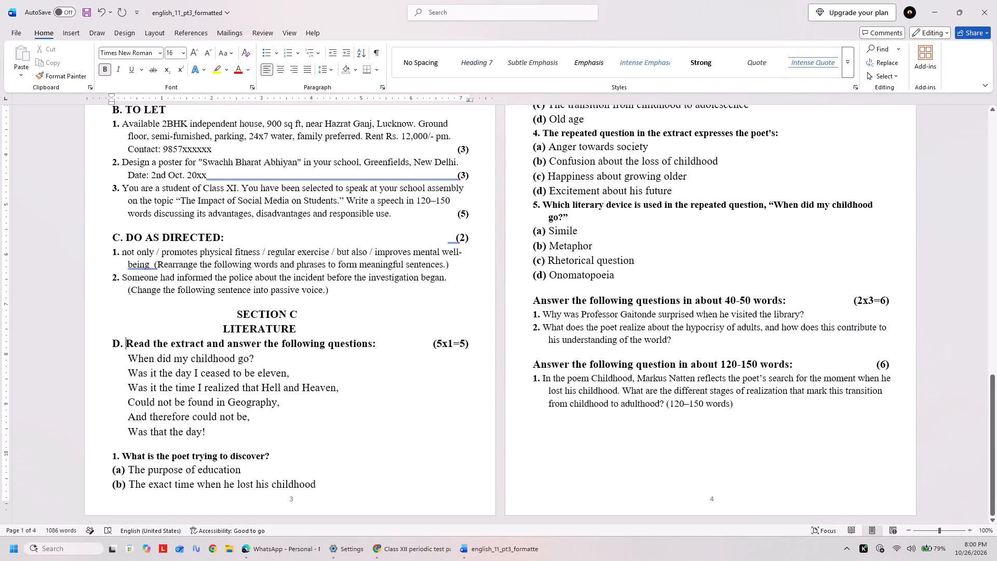
scroll(533, 304, up, 4)
scroll(533, 304, down, 4)
click(533, 300)
text(E.)
key(space)
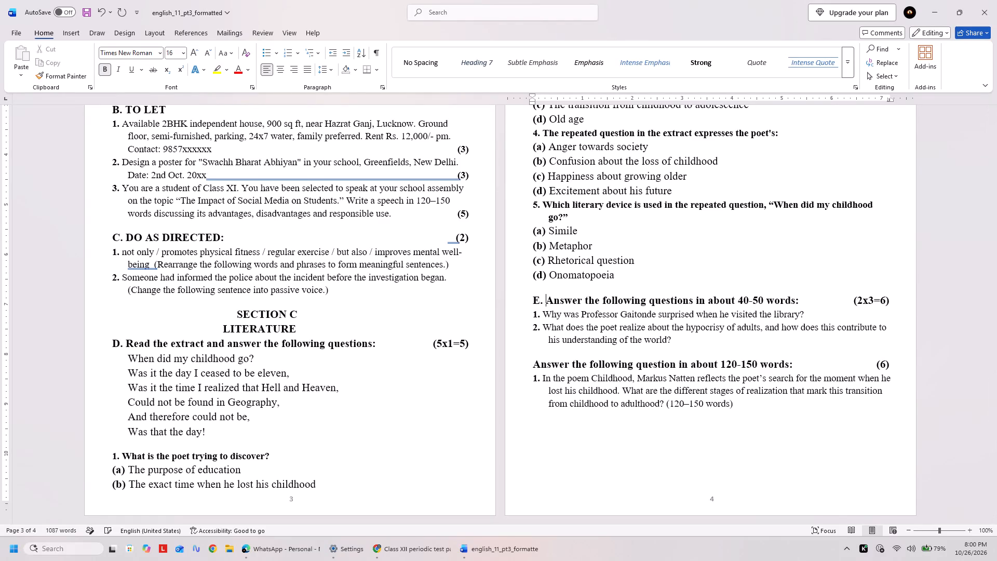
click(534, 366)
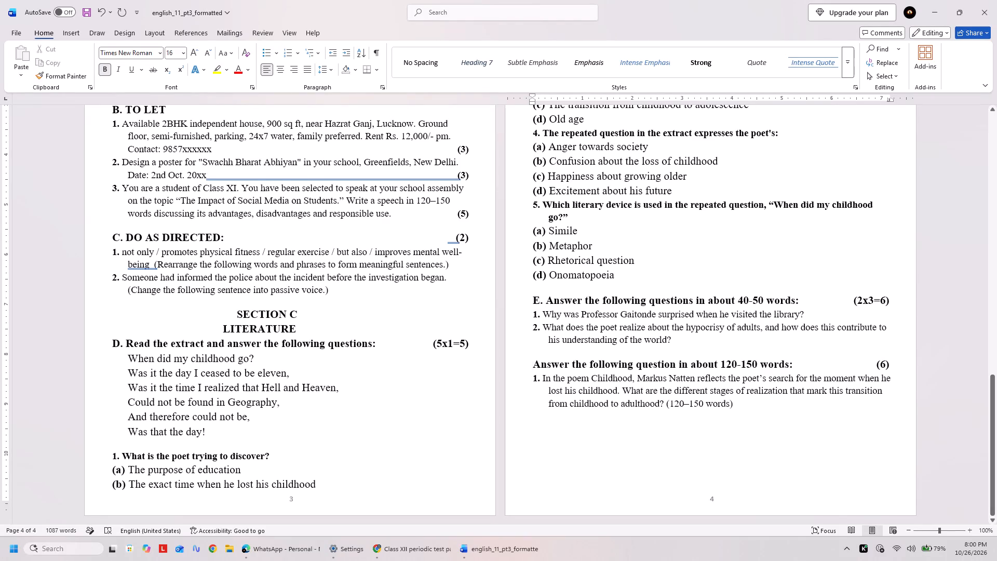
text(F.)
key(space)
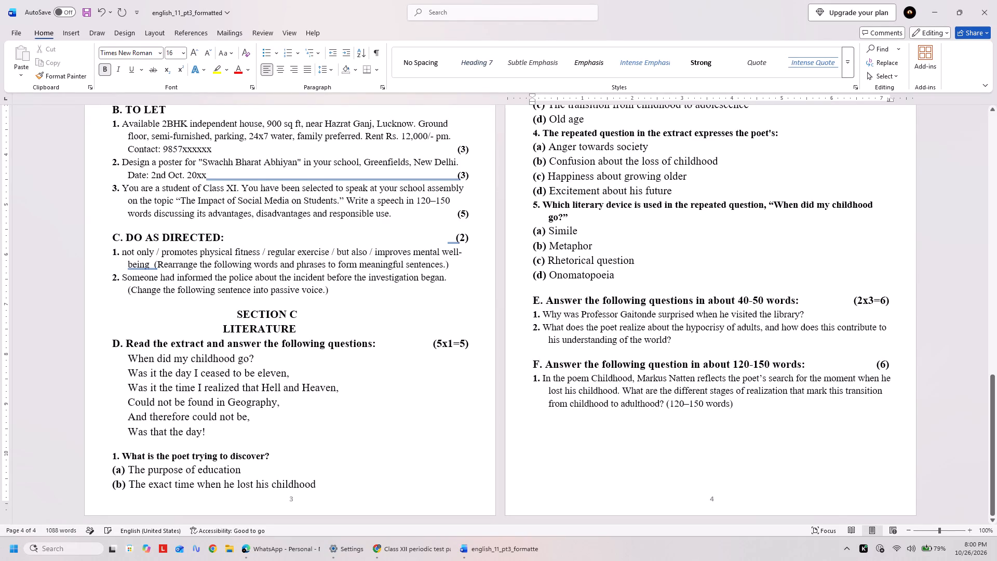
click(553, 455)
Using the drawing ruler levelled at 0°, draw a straight black pen line across the text width just below general instruction iv.
scroll(552, 453, up, 20)
scroll(552, 453, up, 3)
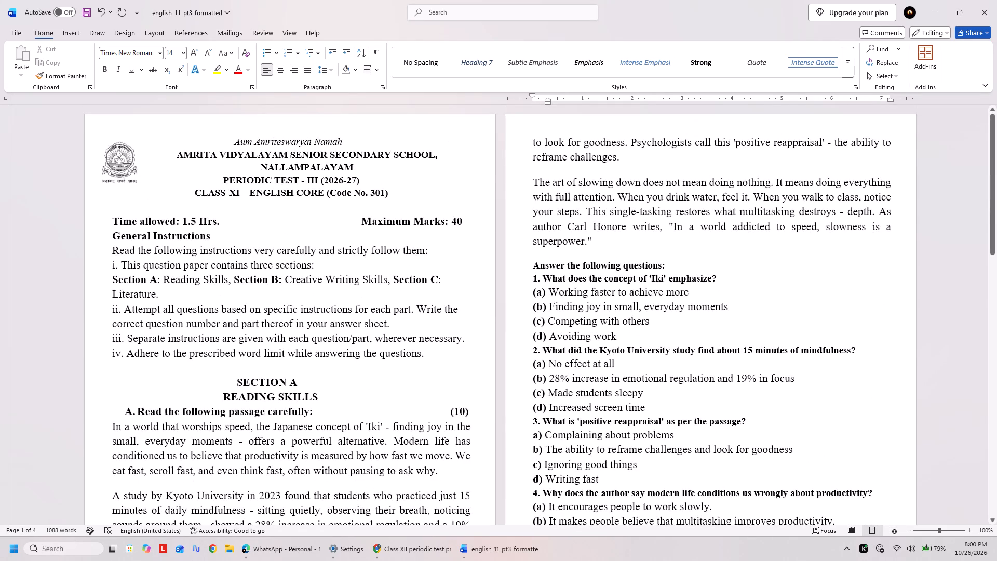
click(100, 36)
click(102, 35)
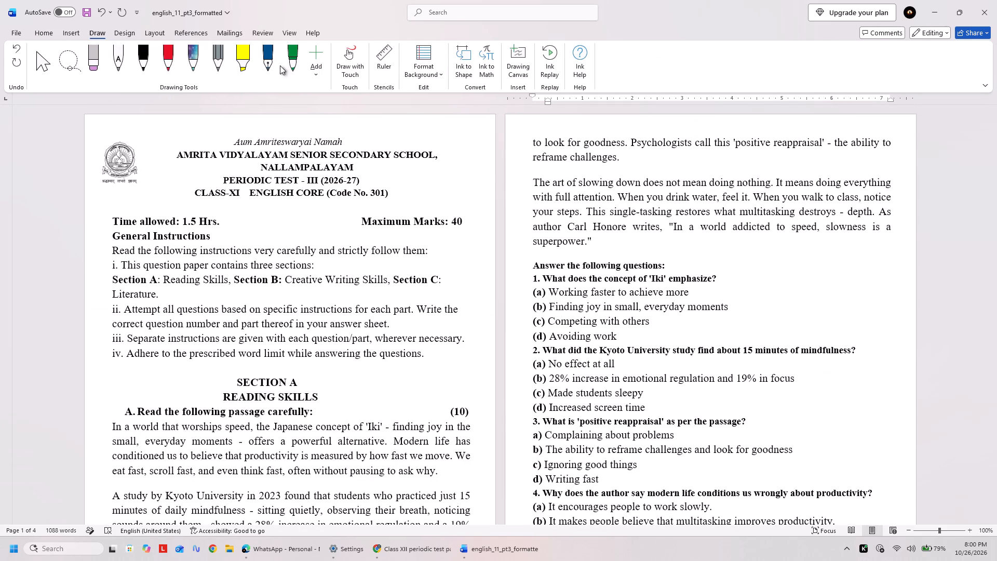
click(385, 69)
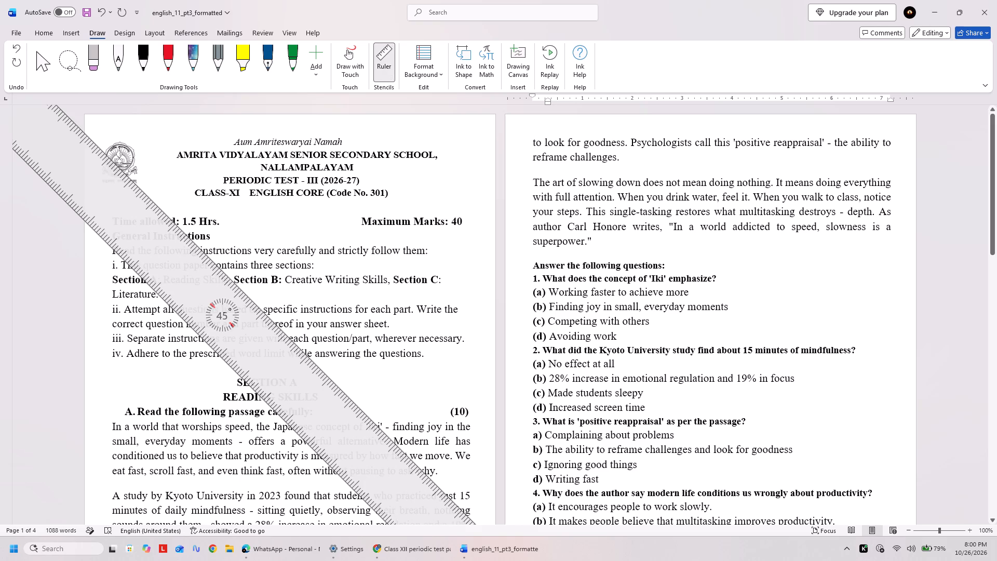
drag(219, 319, 257, 366)
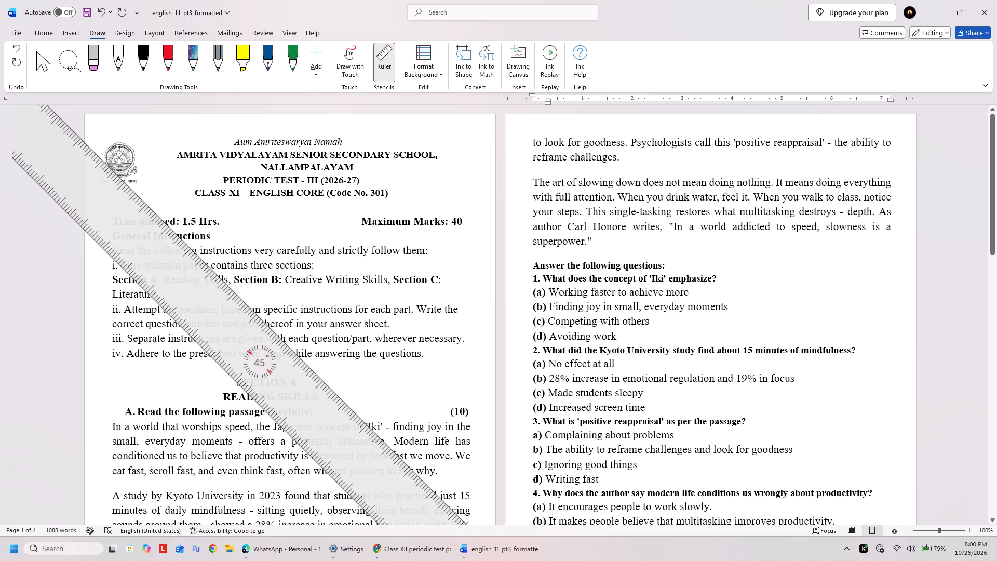
scroll(254, 357, up, 20)
scroll(254, 357, up, 16)
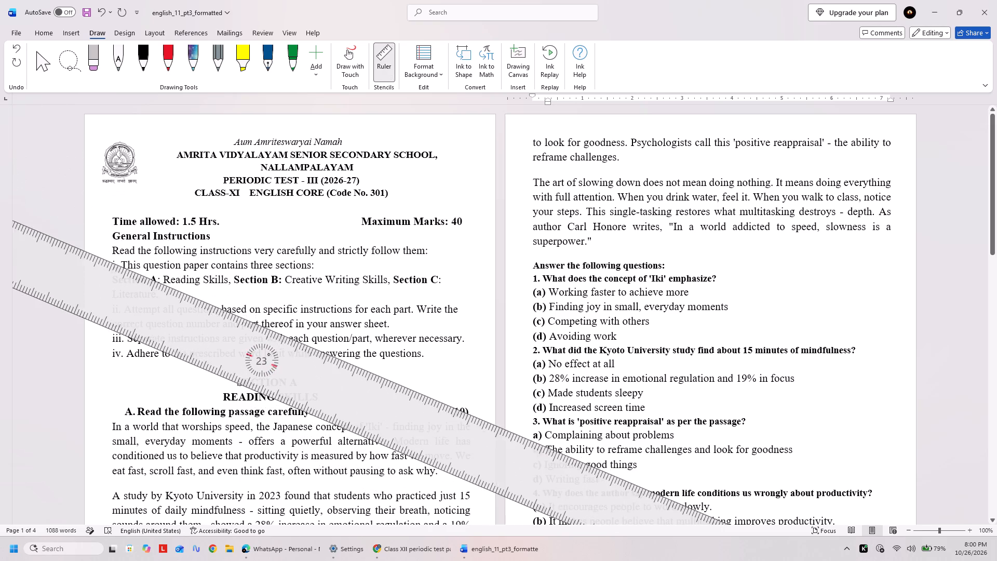
scroll(258, 354, up, 14)
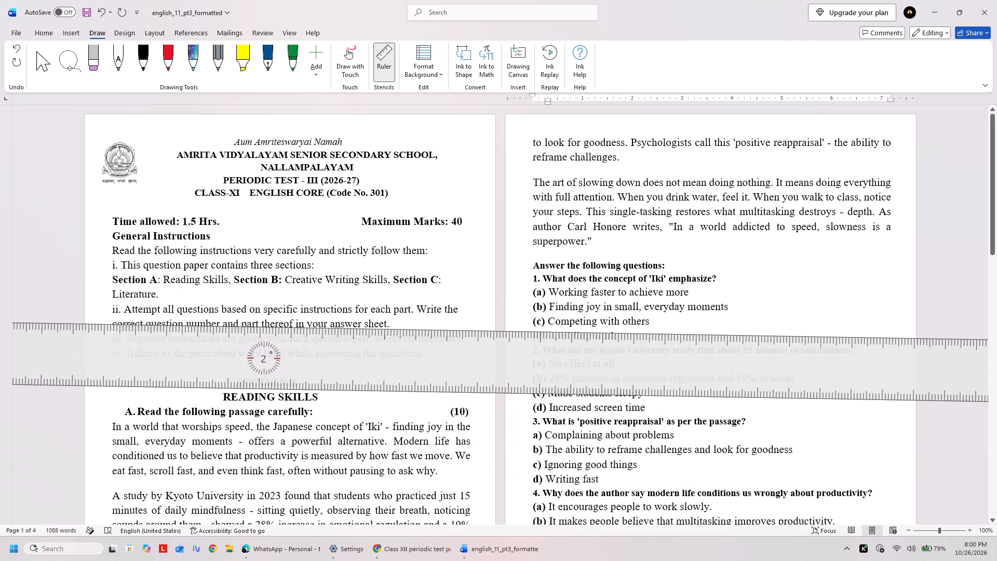
scroll(258, 354, up, 1)
drag(292, 362, 325, 403)
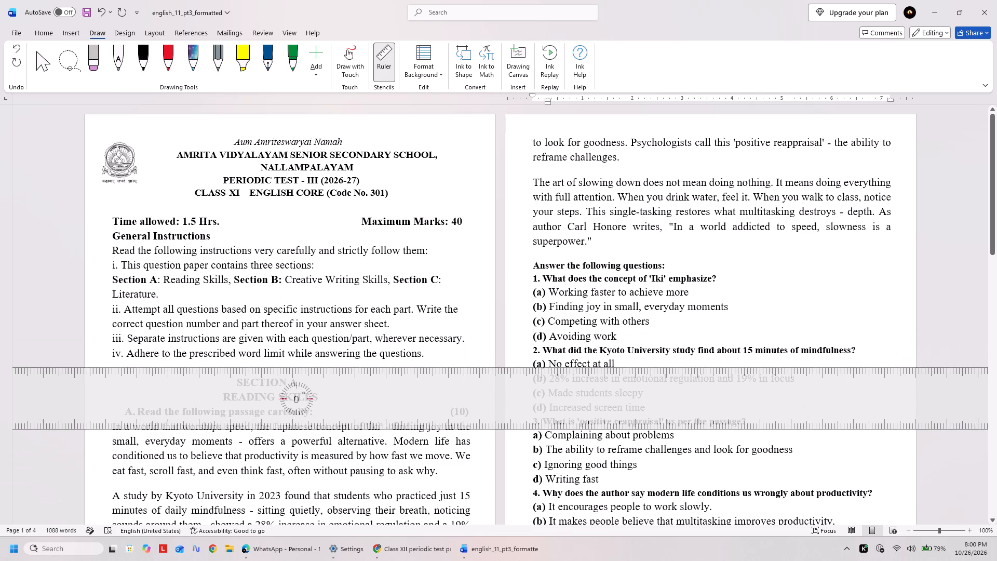
drag(325, 403, 325, 403)
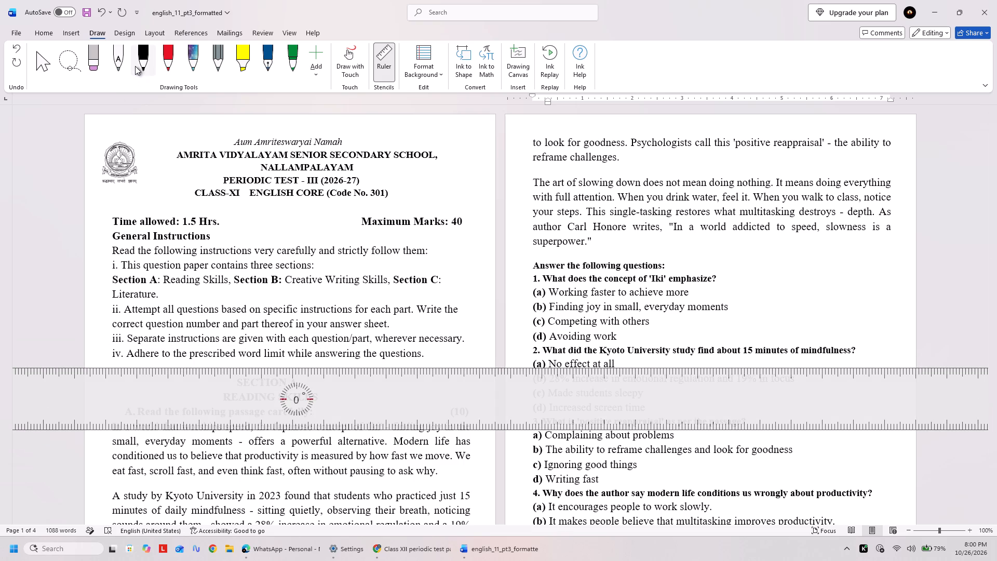
click(136, 66)
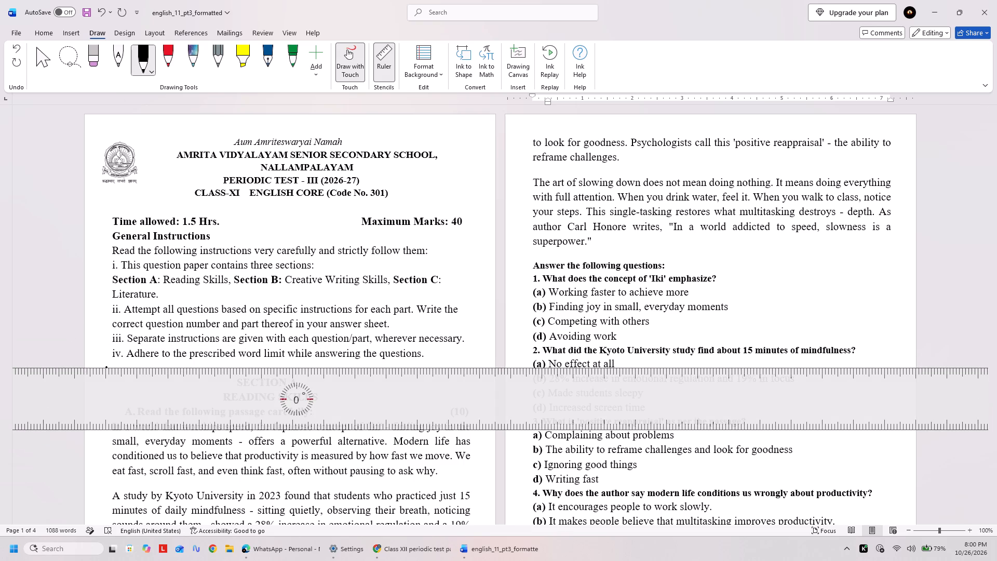
drag(106, 366, 167, 368)
drag(167, 368, 474, 372)
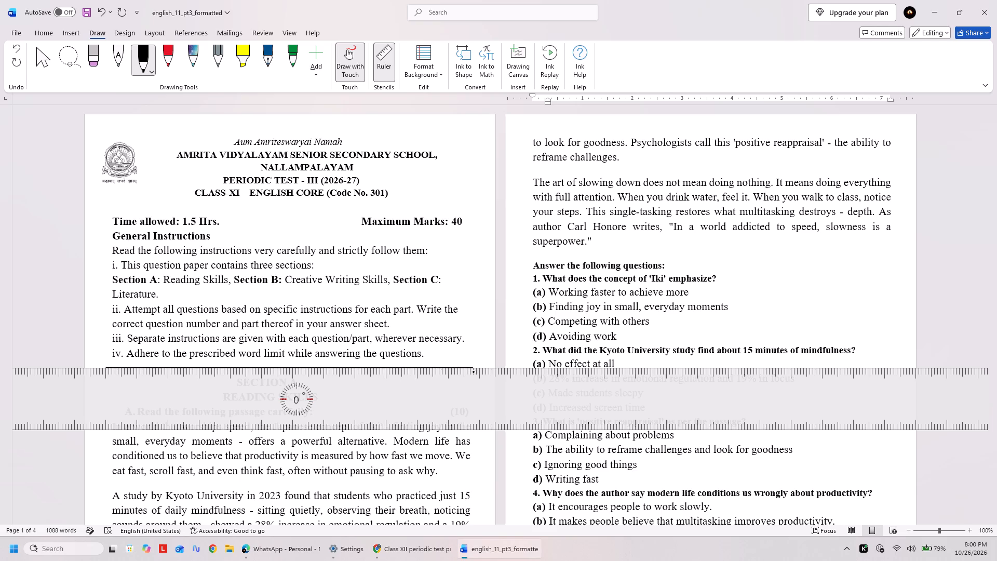
drag(474, 372, 480, 370)
With the ruler at 90°, draw a vertical black line along the left edge of the instructions, from above "Time allowed" to the bottom line.
scroll(297, 405, up, 9)
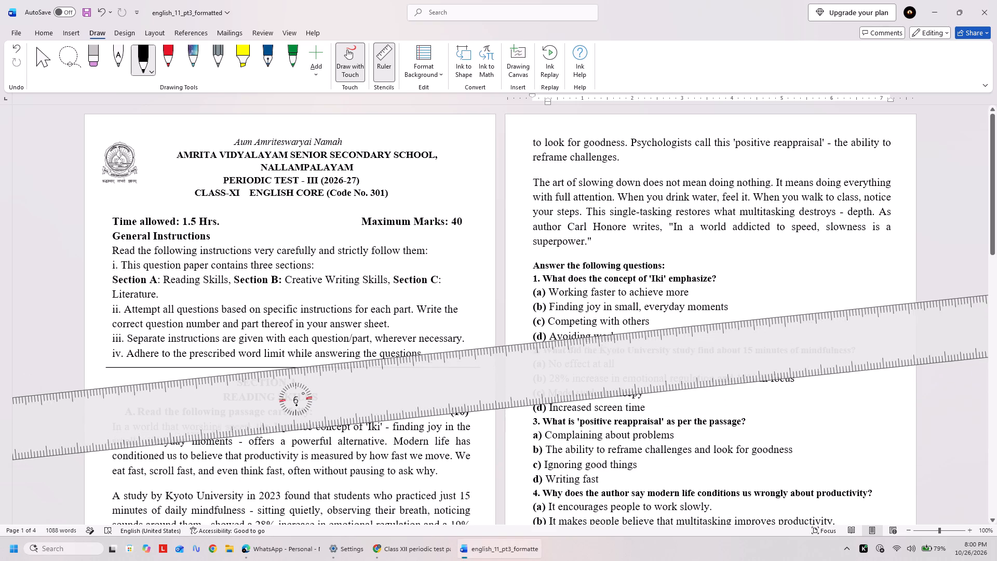
scroll(297, 405, up, 11)
scroll(296, 405, up, 20)
scroll(296, 405, up, 14)
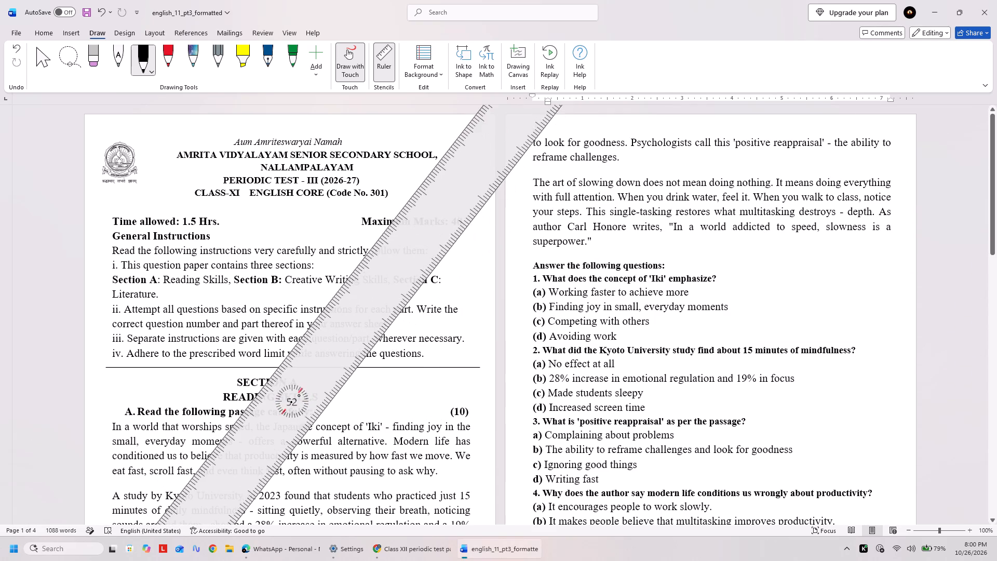
scroll(291, 402, up, 20)
scroll(291, 402, up, 20)
scroll(291, 402, up, 11)
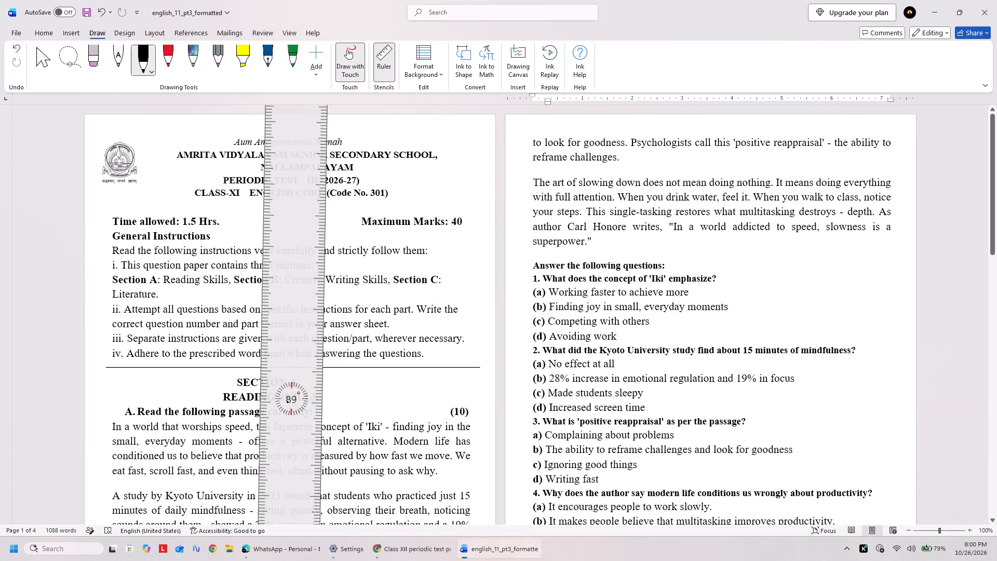
scroll(288, 402, up, 1)
drag(305, 381, 129, 368)
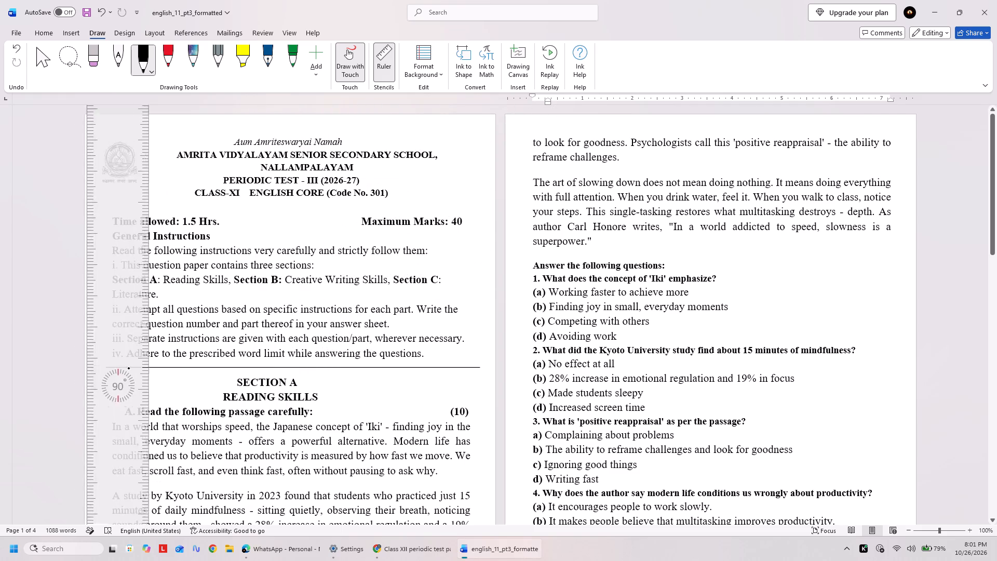
drag(129, 368, 87, 371)
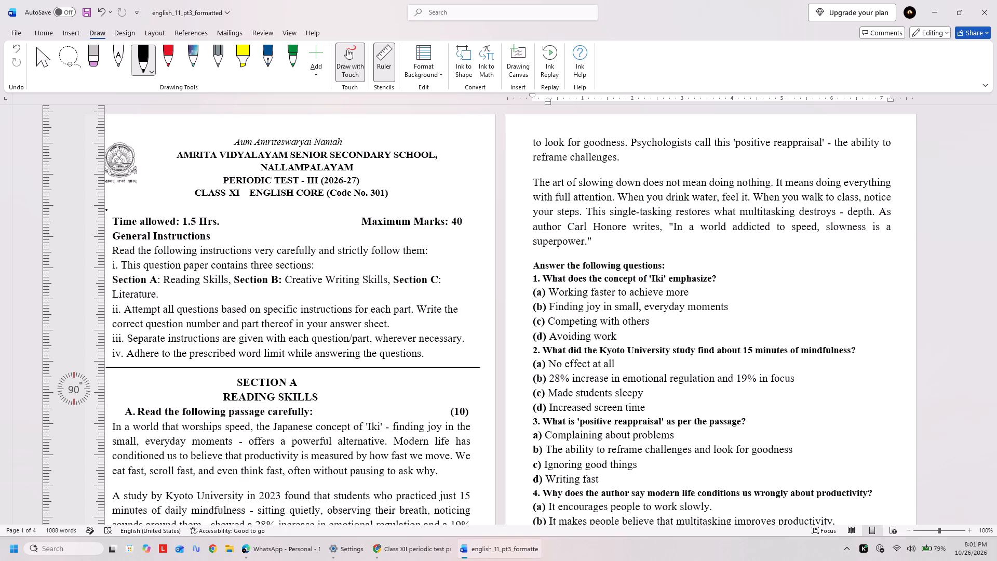
drag(106, 209, 119, 361)
drag(119, 361, 118, 367)
drag(118, 367, 118, 368)
Draw a matching vertical black line along the right edge of the instructions, down to the end of the bottom line.
drag(77, 378, 195, 380)
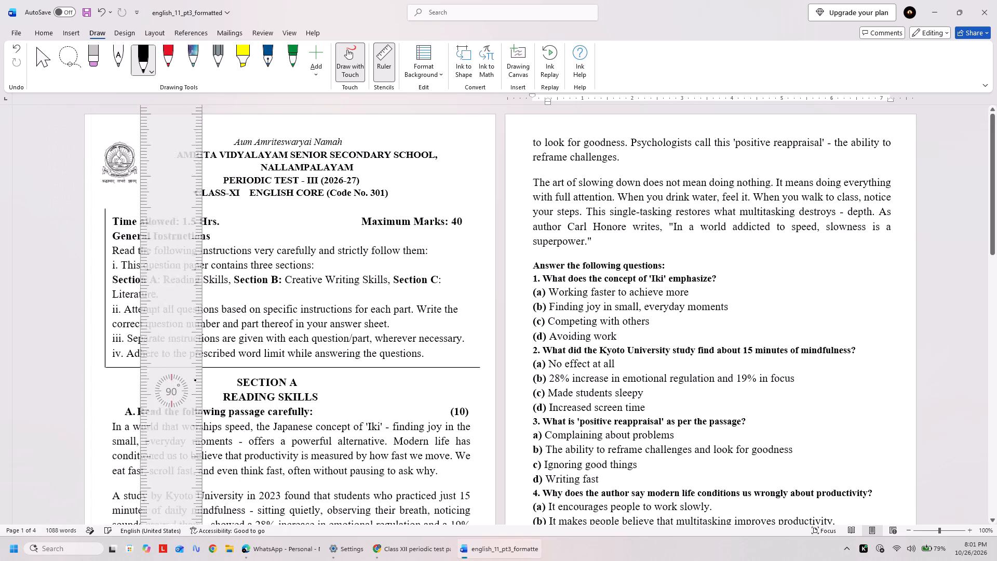
drag(195, 380, 518, 388)
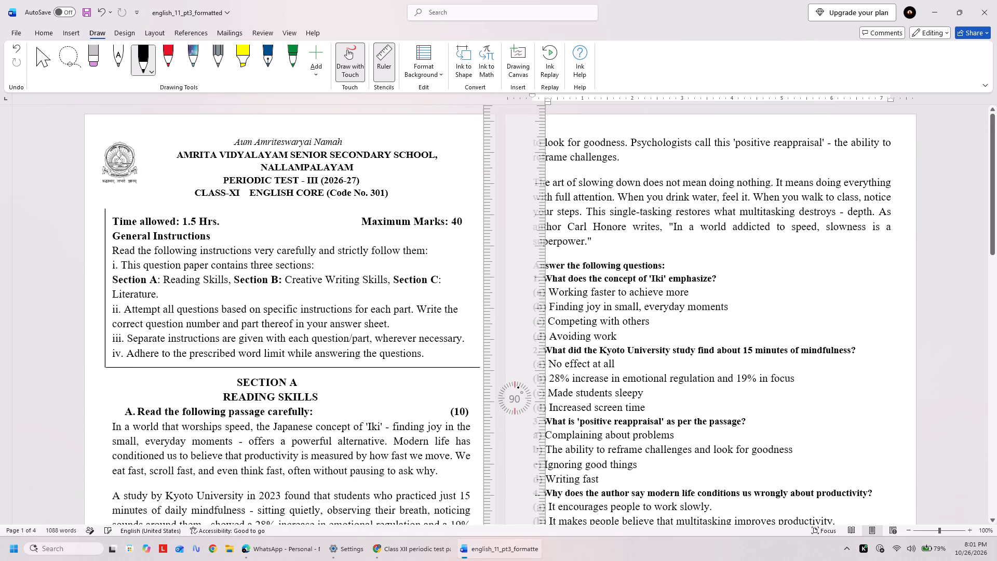
drag(518, 388, 516, 387)
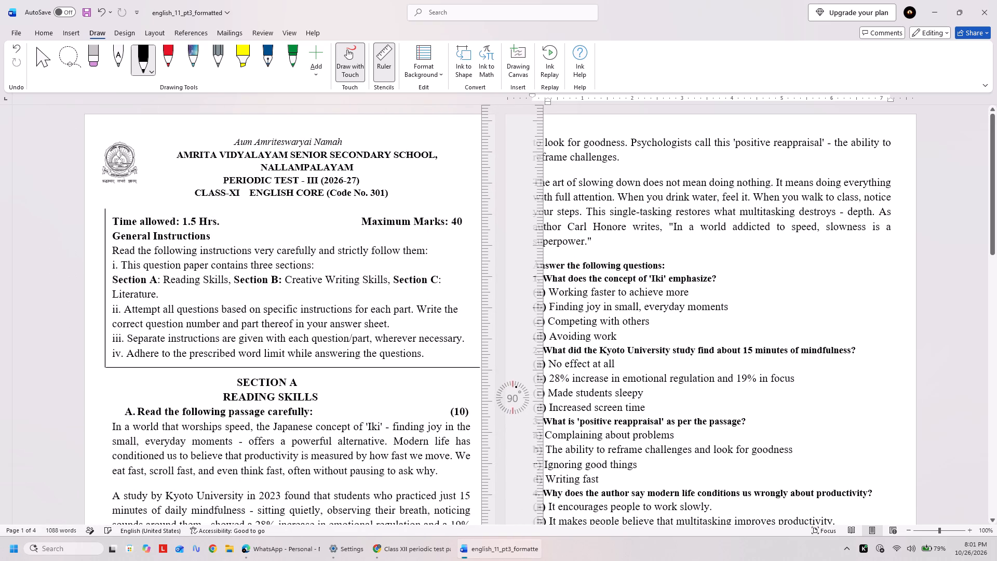
drag(516, 387, 515, 387)
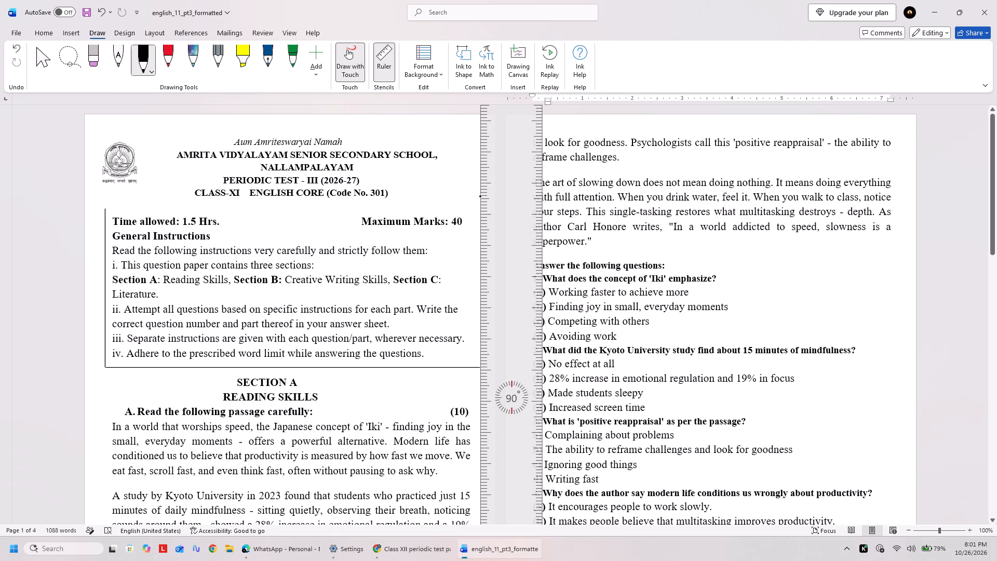
drag(480, 197, 486, 352)
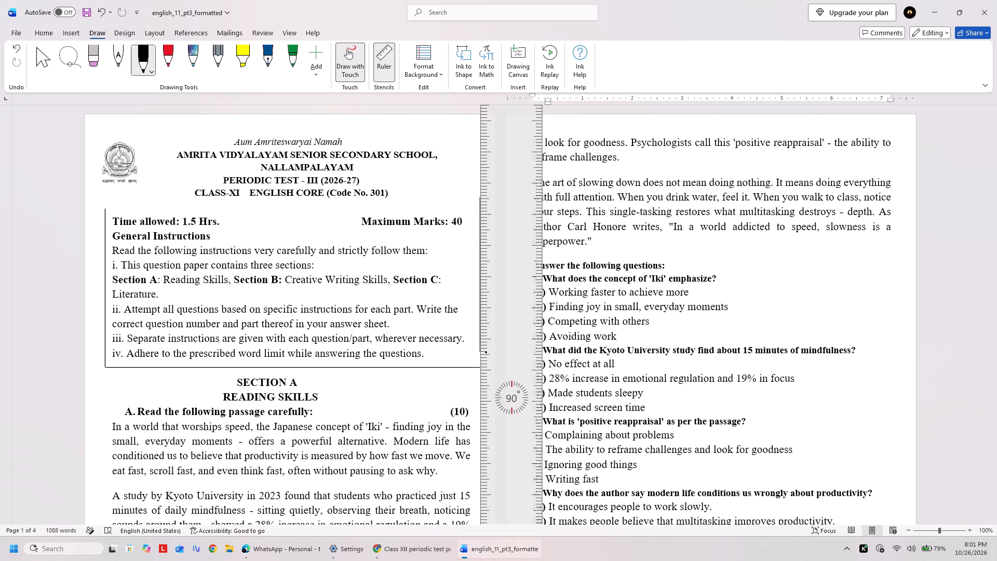
drag(486, 352, 487, 367)
drag(487, 367, 487, 368)
With the ruler back at 0°, draw a black line above "Time allowed" joining both vertical lines, and move the ruler clear of it.
scroll(509, 292, up, 6)
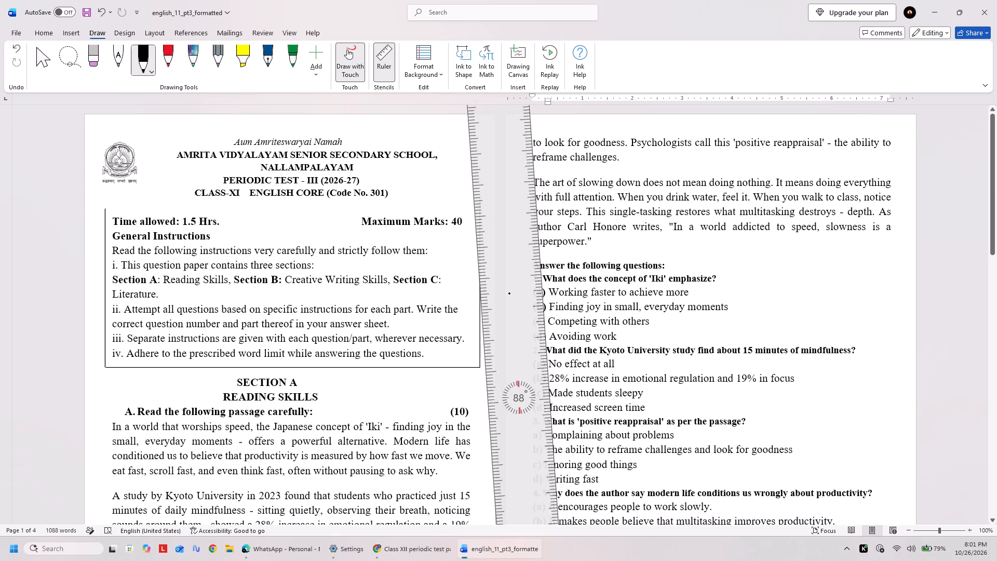
scroll(509, 293, up, 4)
scroll(510, 295, up, 20)
scroll(510, 295, up, 17)
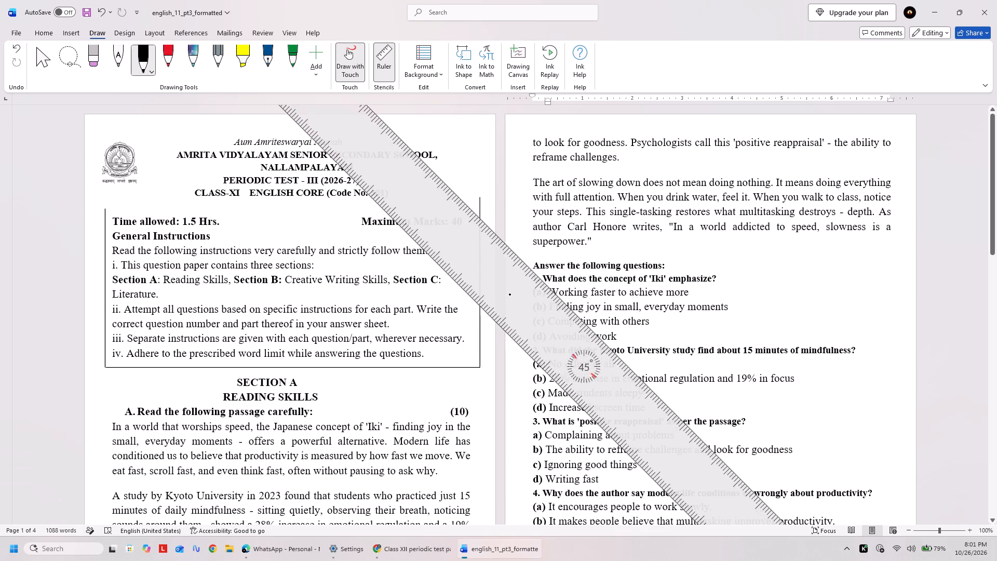
scroll(510, 295, up, 20)
scroll(510, 295, up, 20)
scroll(510, 295, up, 5)
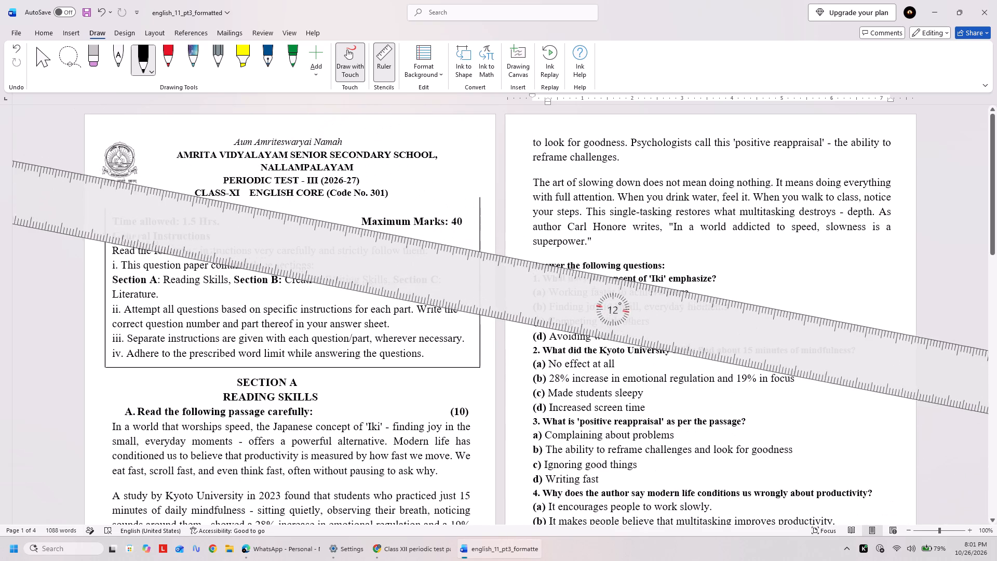
scroll(502, 288, up, 8)
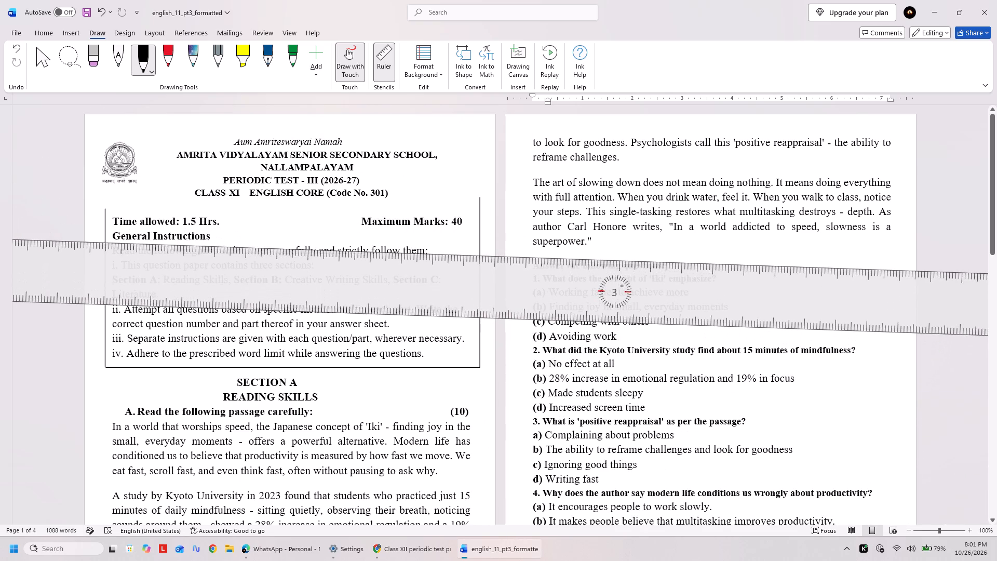
scroll(502, 289, up, 3)
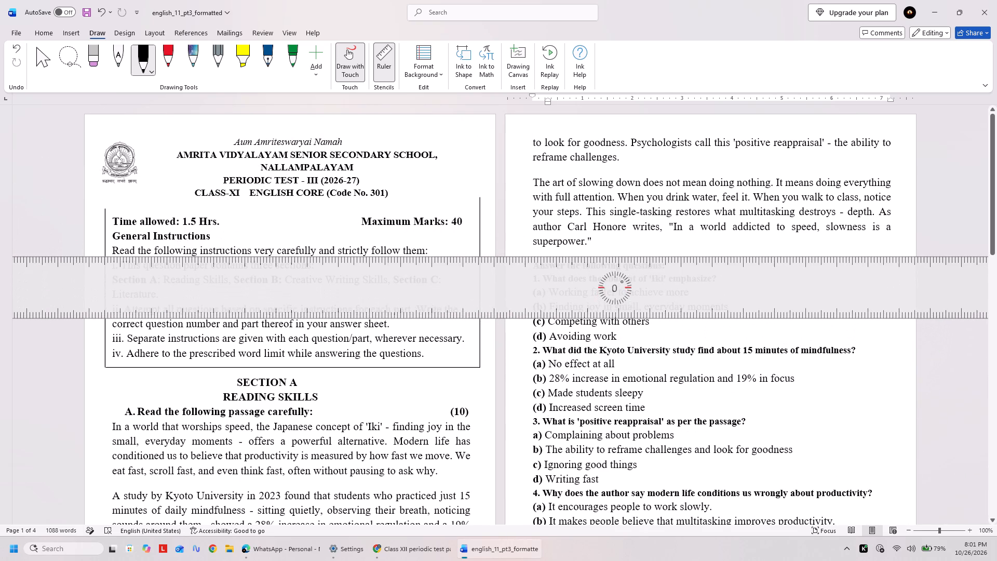
drag(502, 291, 310, 244)
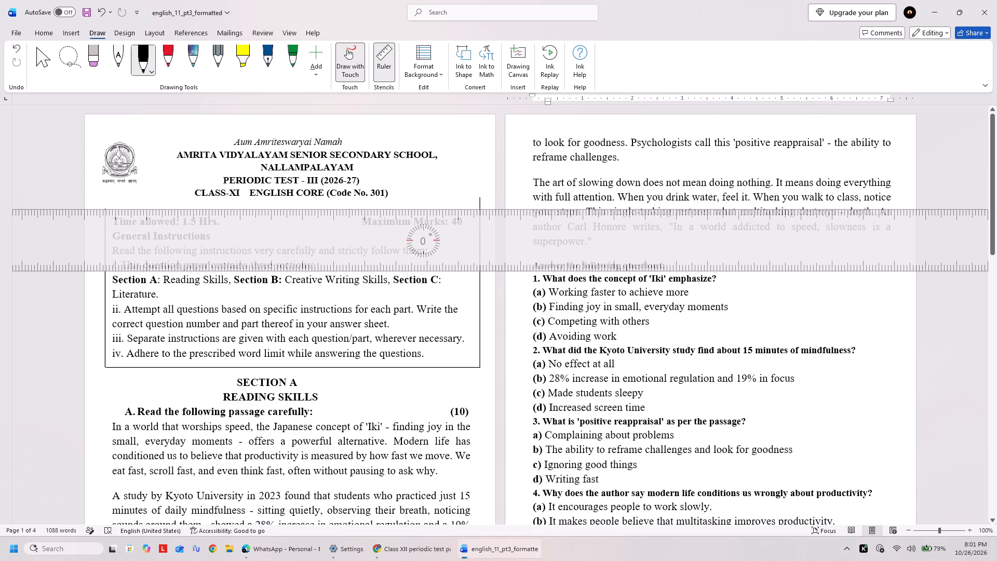
drag(310, 244, 310, 245)
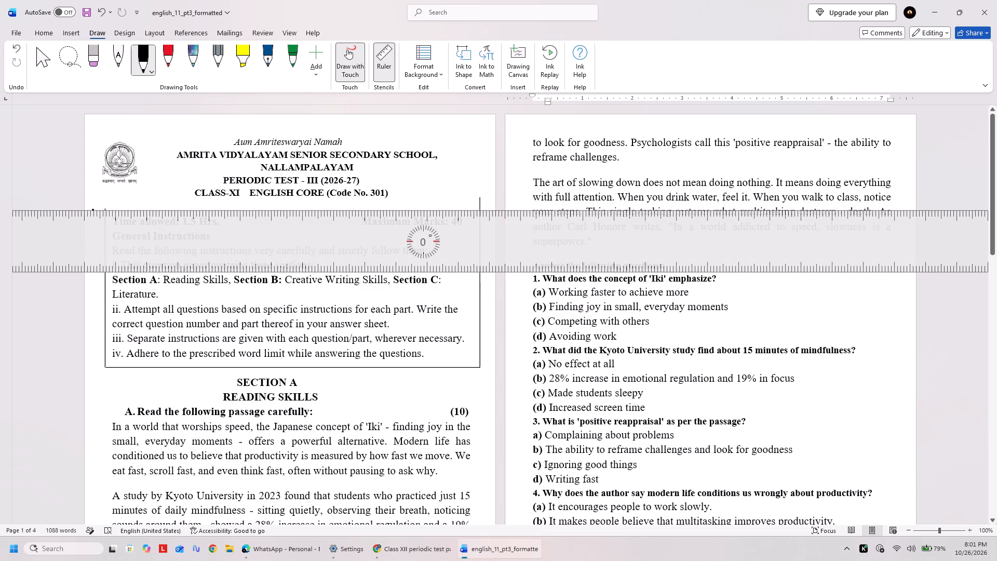
drag(105, 209, 133, 216)
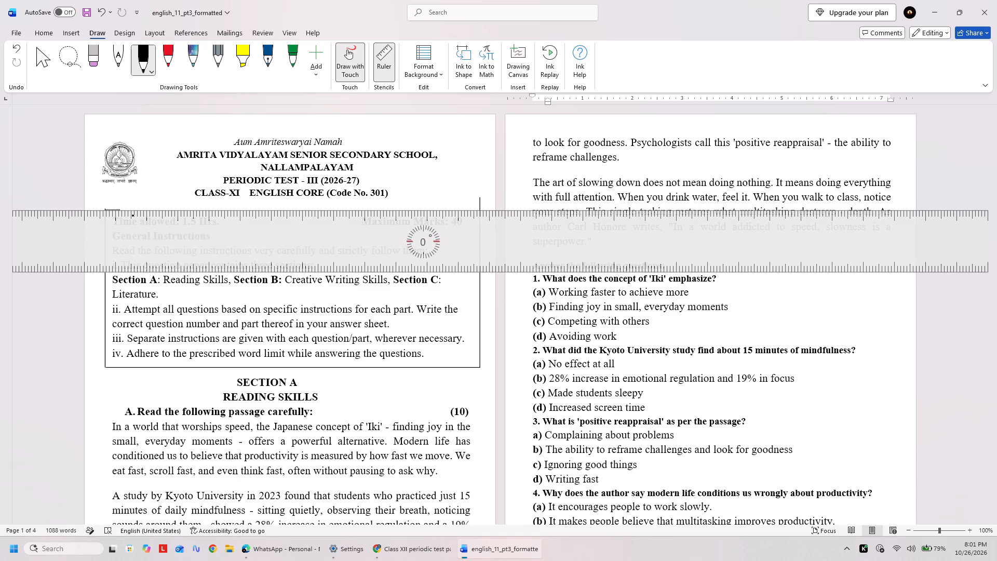
drag(133, 216, 481, 213)
drag(473, 228, 478, 313)
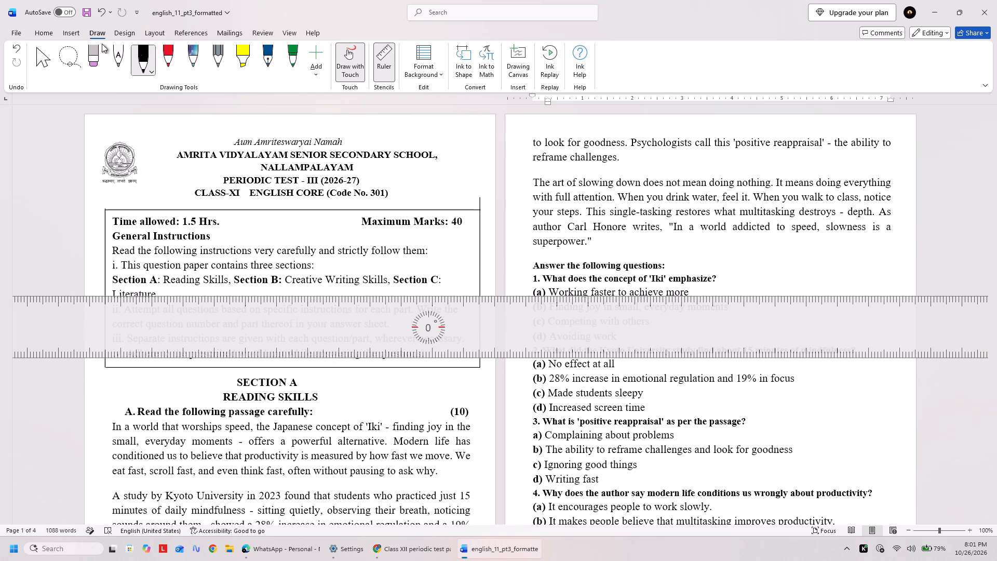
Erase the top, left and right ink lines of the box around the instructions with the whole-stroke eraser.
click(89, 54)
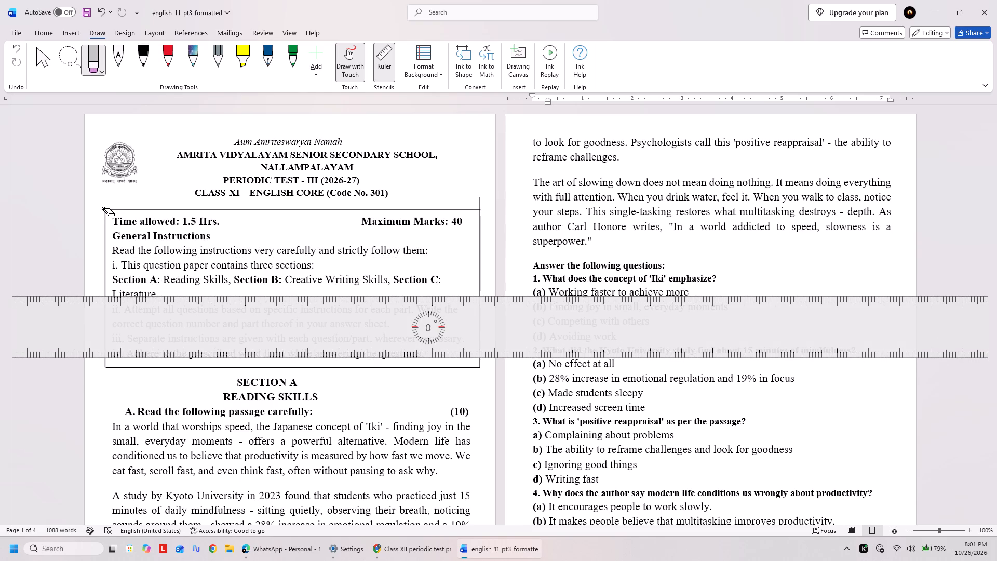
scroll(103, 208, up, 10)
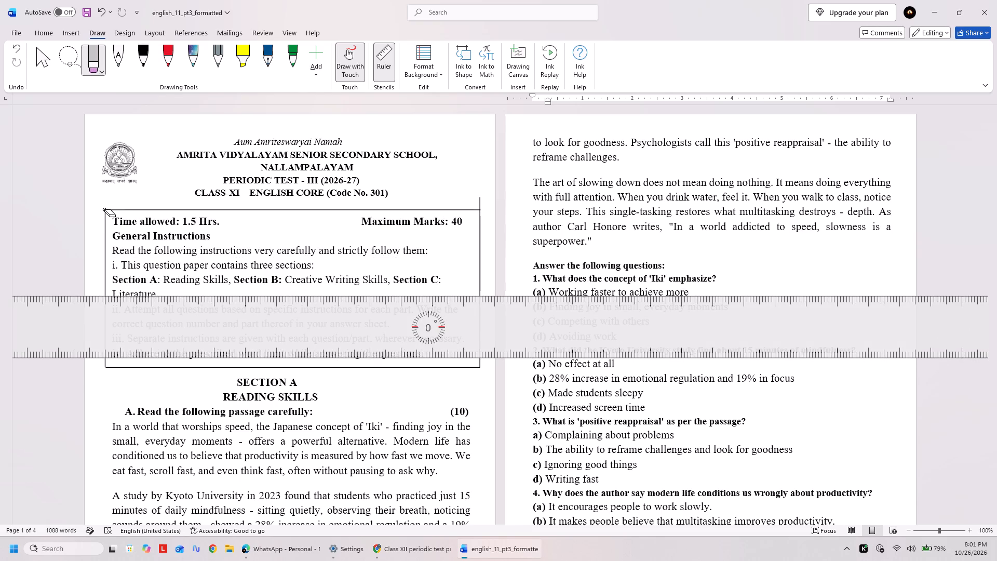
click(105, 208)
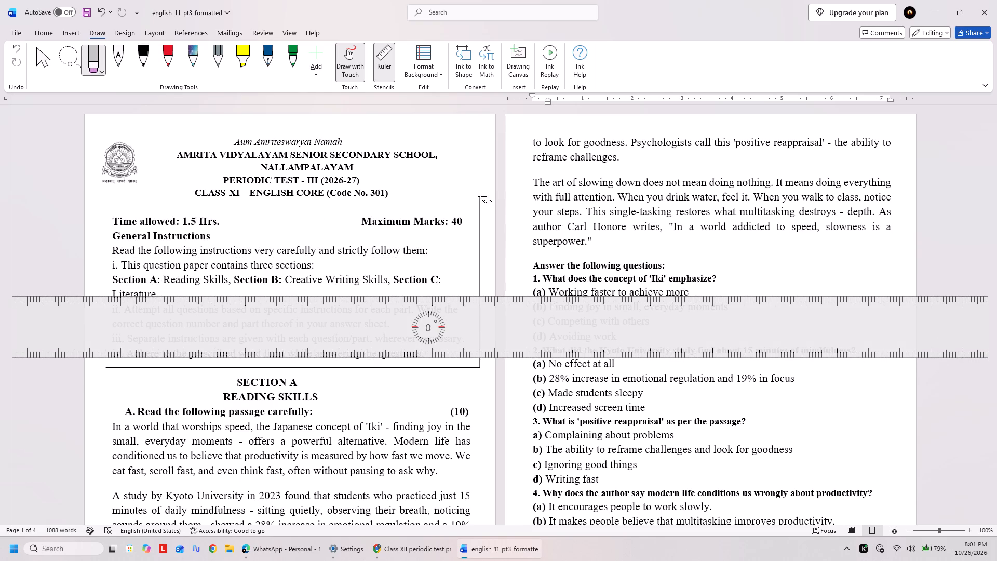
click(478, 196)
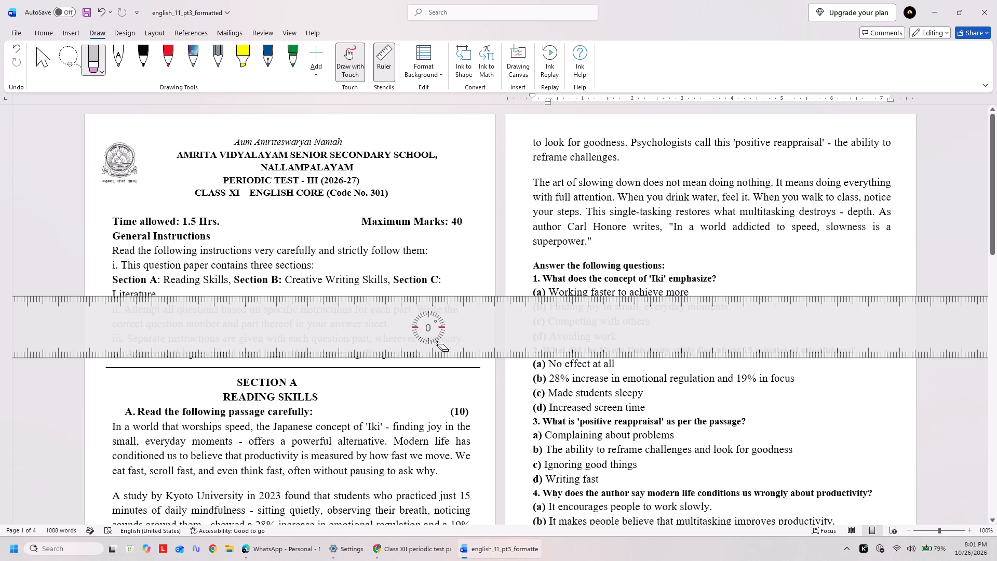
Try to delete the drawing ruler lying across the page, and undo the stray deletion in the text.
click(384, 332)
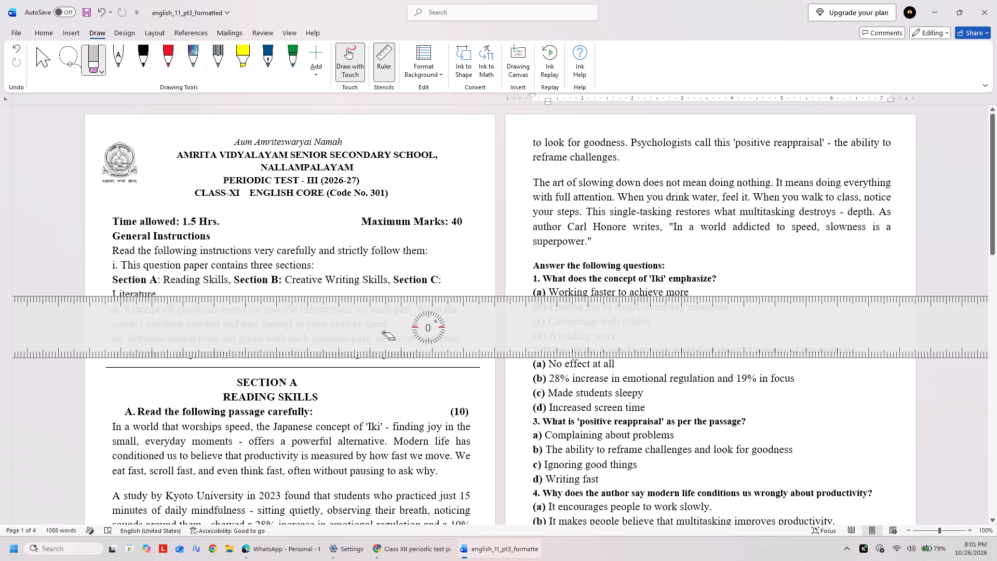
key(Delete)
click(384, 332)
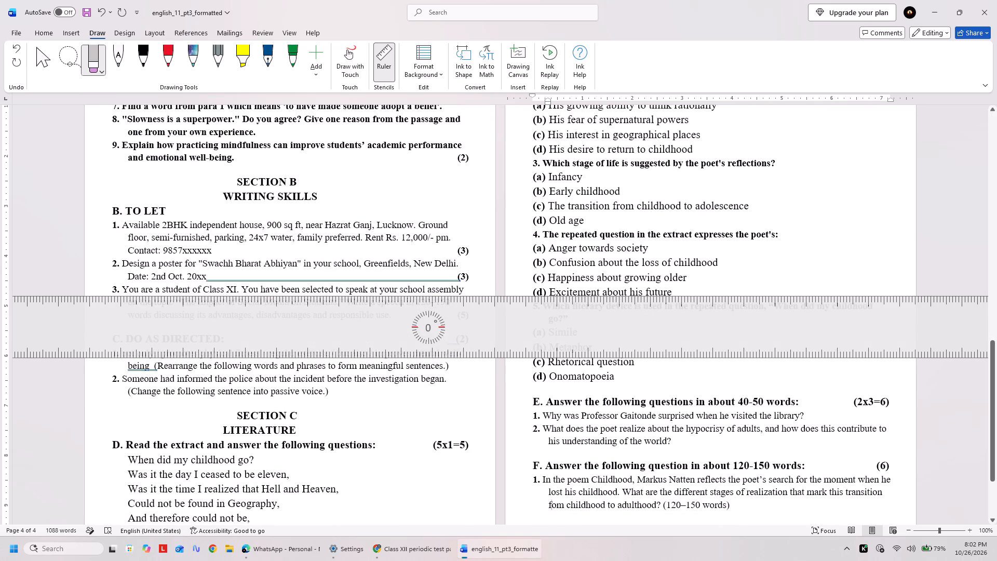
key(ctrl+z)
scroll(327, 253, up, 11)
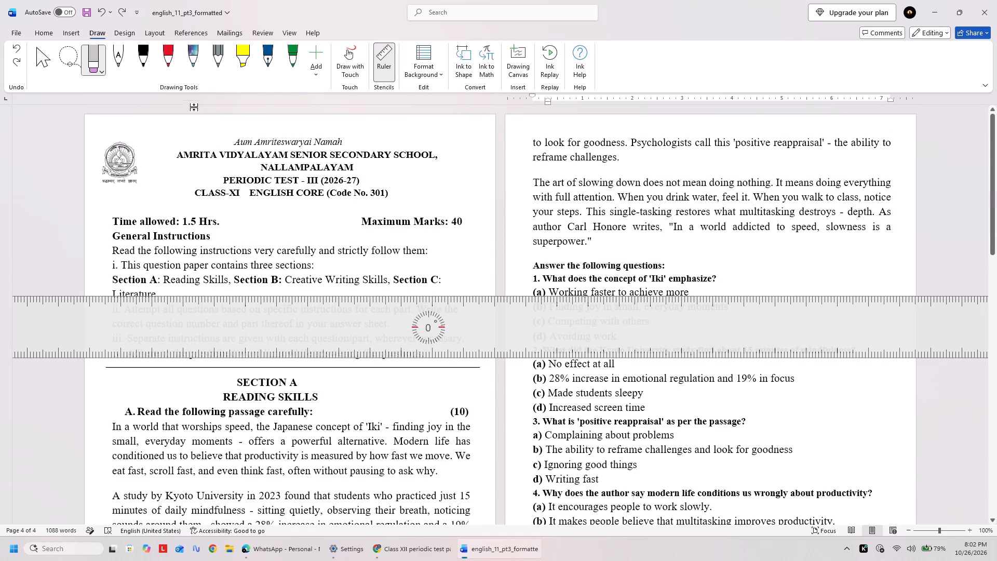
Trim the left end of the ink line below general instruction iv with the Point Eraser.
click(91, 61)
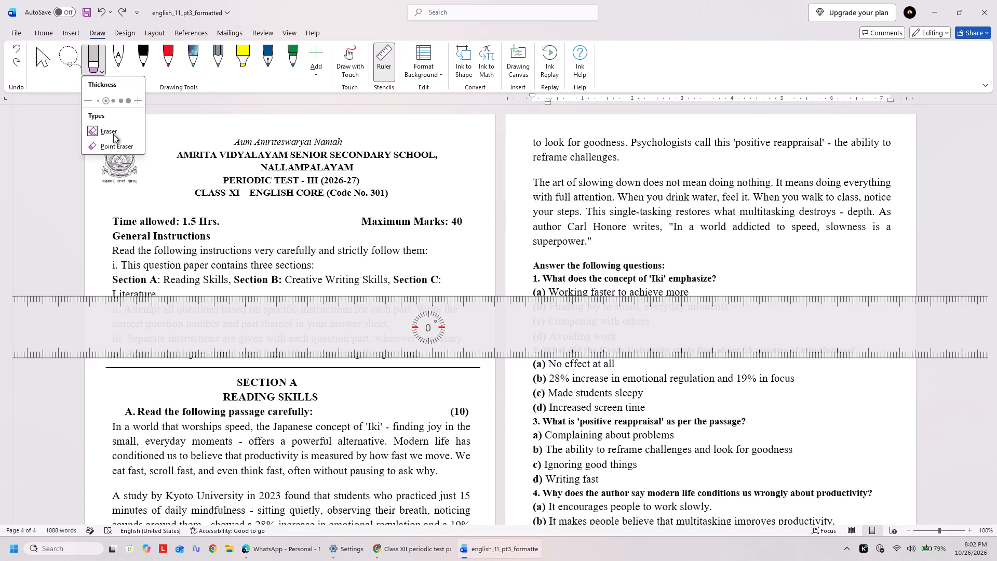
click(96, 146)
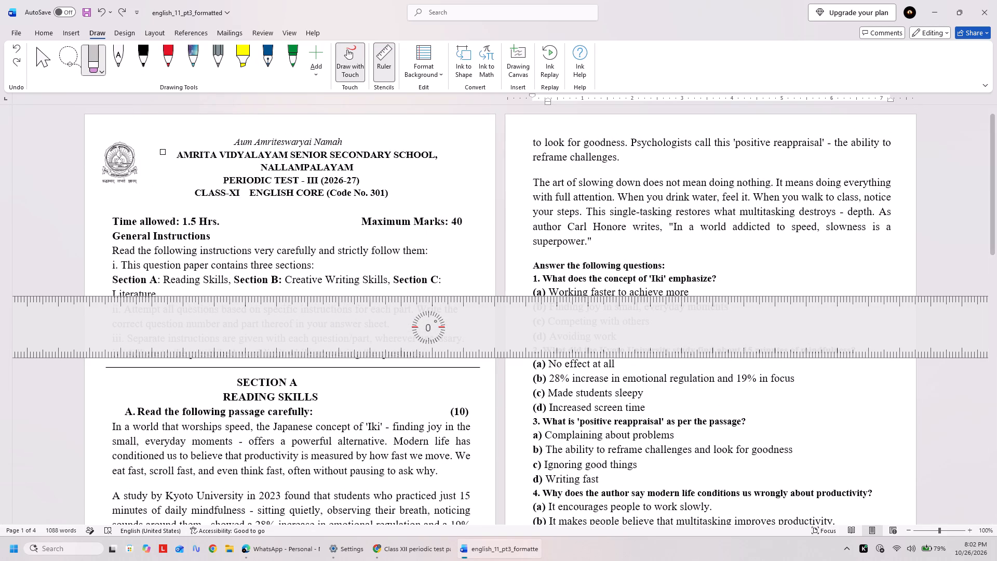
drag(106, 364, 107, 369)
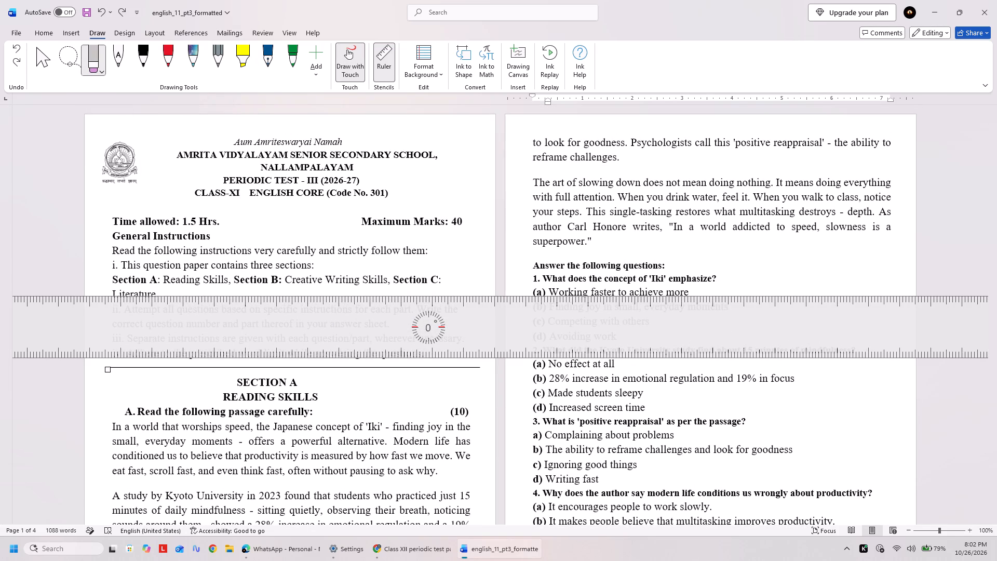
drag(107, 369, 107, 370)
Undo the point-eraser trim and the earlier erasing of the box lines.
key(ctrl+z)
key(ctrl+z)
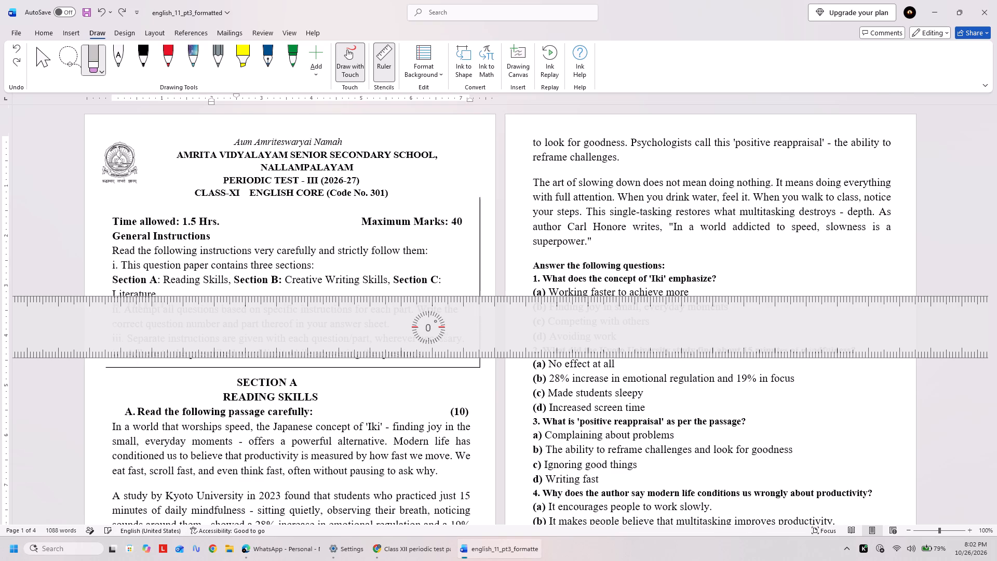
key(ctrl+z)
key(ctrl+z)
Hide the drawing ruler.
scroll(306, 234, up, 5)
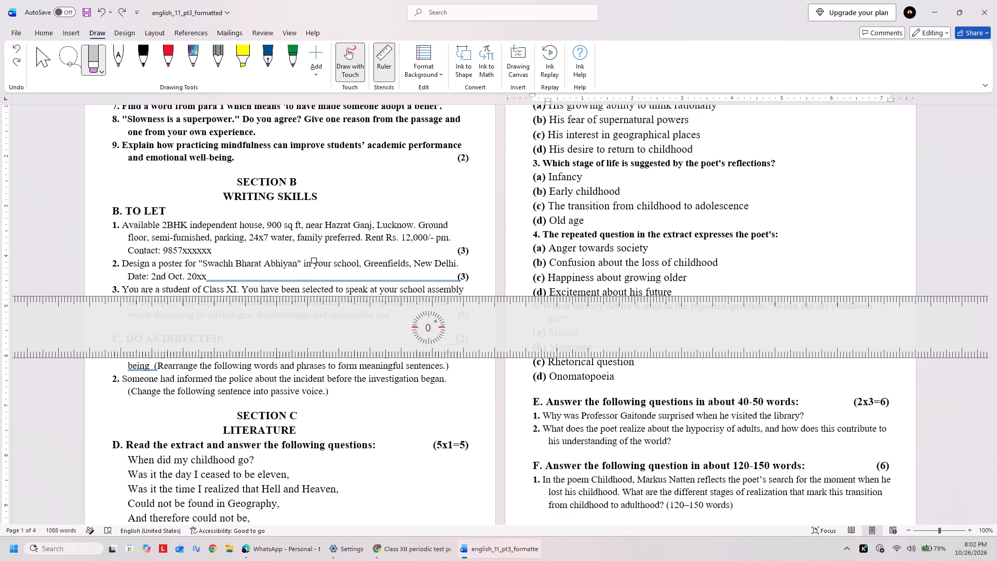
scroll(315, 262, up, 15)
scroll(400, 257, down, 12)
middle_click(400, 257)
scroll(400, 257, up, 12)
click(418, 251)
click(377, 59)
scroll(379, 207, up, 10)
scroll(419, 309, up, 7)
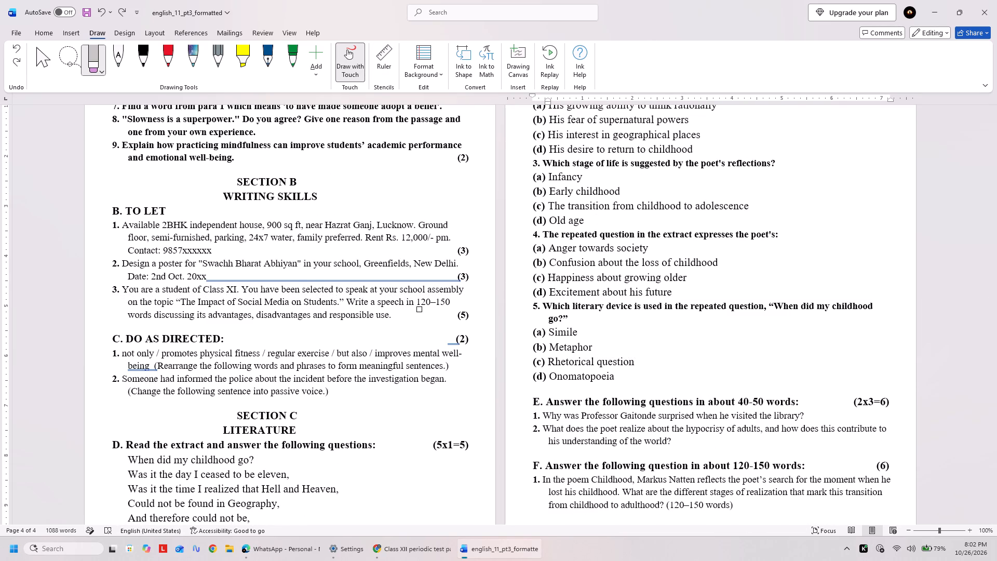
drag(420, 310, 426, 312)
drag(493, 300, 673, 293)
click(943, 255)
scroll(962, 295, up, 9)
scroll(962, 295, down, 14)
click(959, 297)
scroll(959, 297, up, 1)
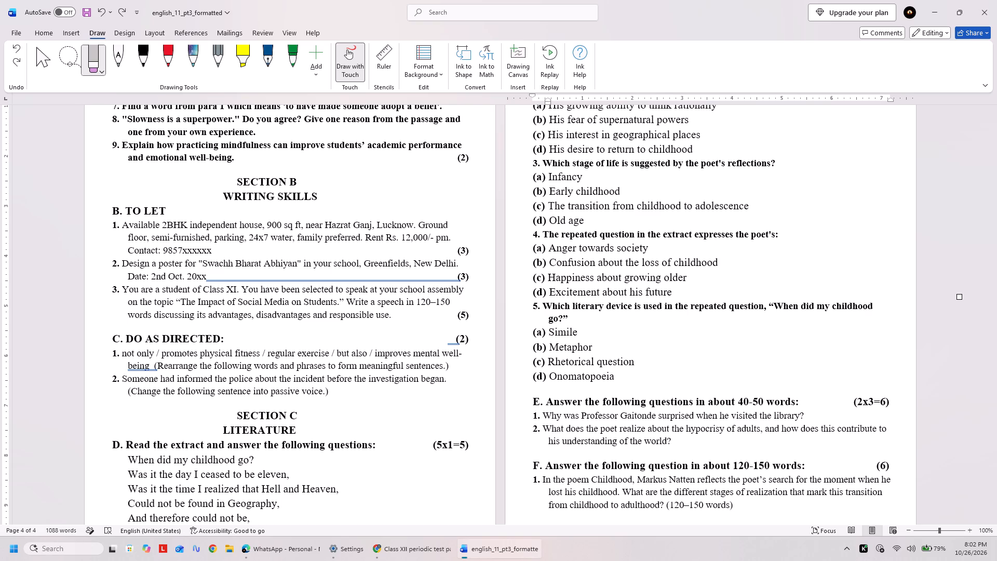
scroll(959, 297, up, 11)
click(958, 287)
Undo the ink drawing back to the point where no box lines remain around the instructions.
key(ctrl+z)
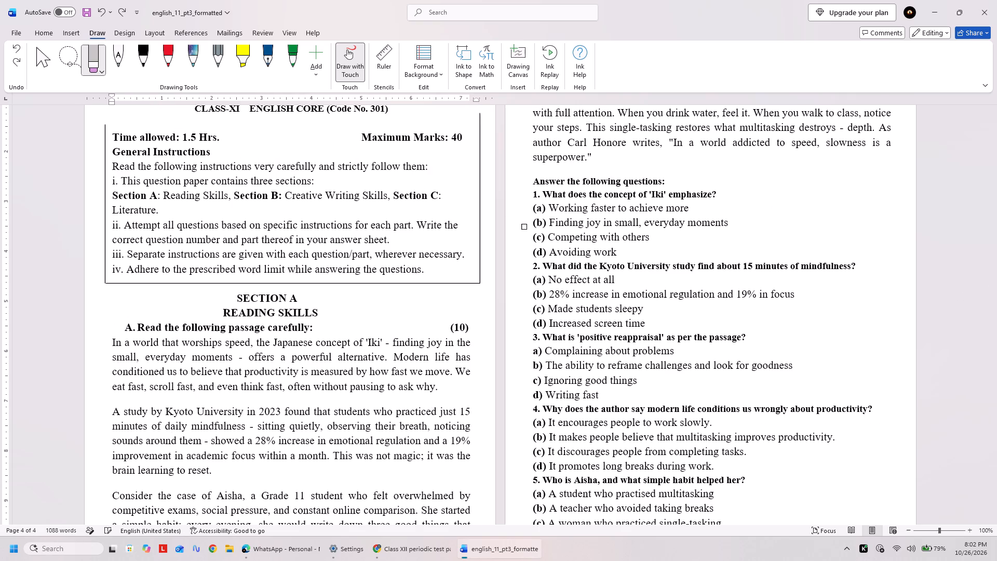
scroll(516, 269, up, 4)
key(ctrl+z)
key(ctrl+z)
key(ctrl+z)
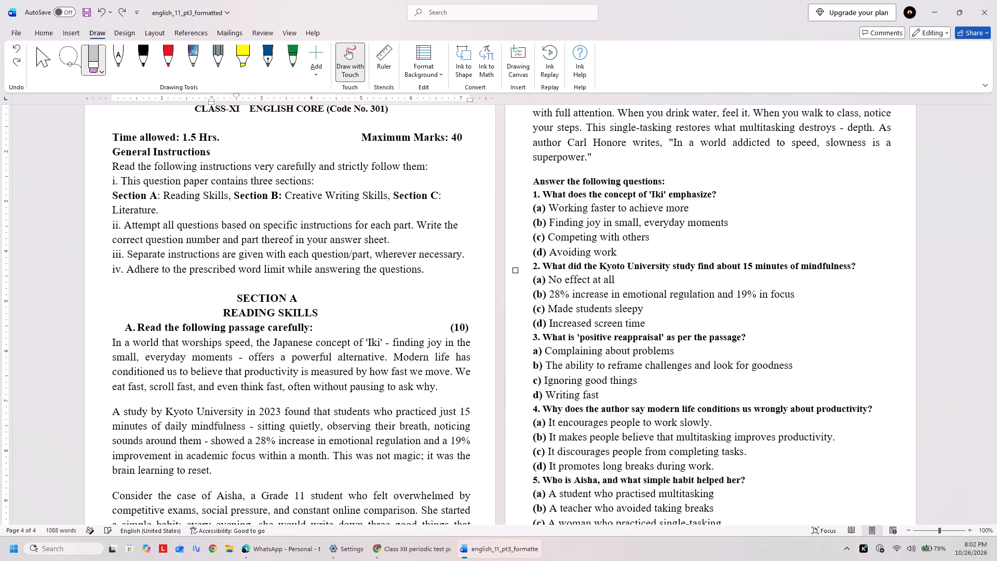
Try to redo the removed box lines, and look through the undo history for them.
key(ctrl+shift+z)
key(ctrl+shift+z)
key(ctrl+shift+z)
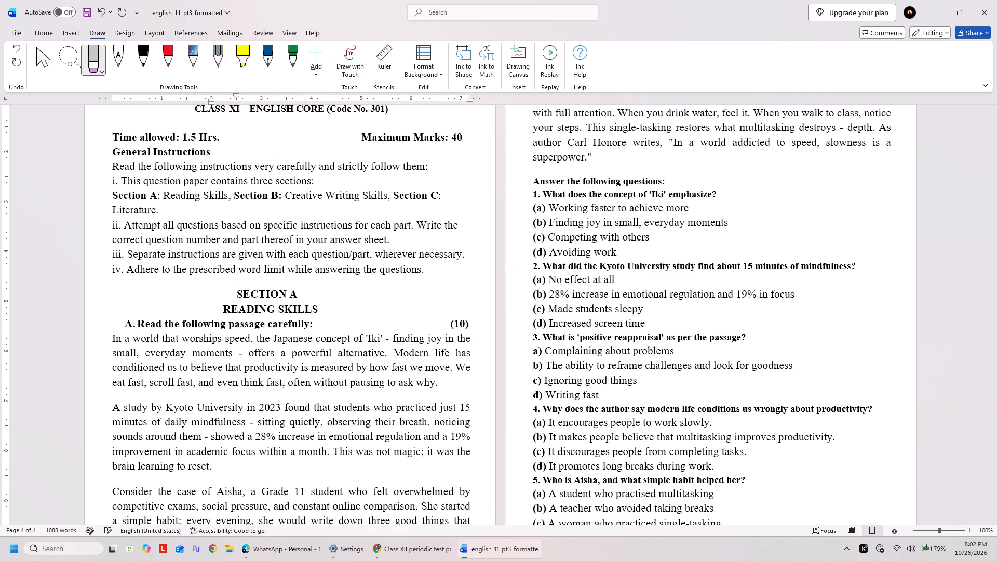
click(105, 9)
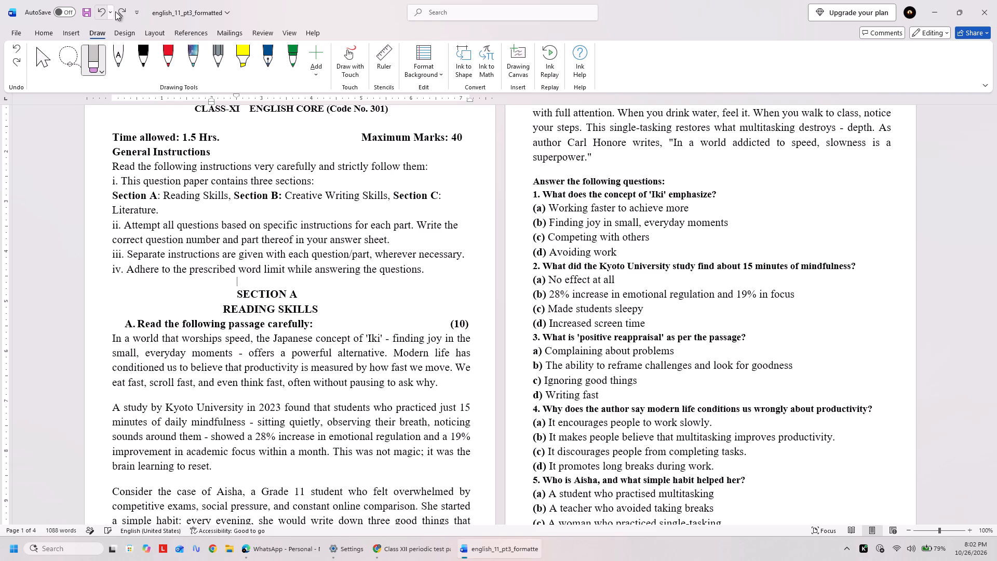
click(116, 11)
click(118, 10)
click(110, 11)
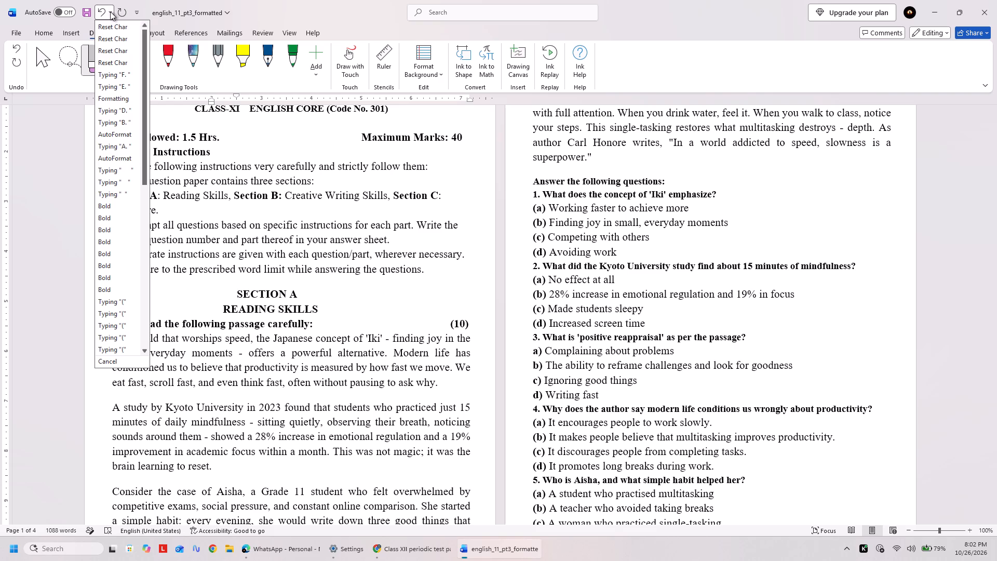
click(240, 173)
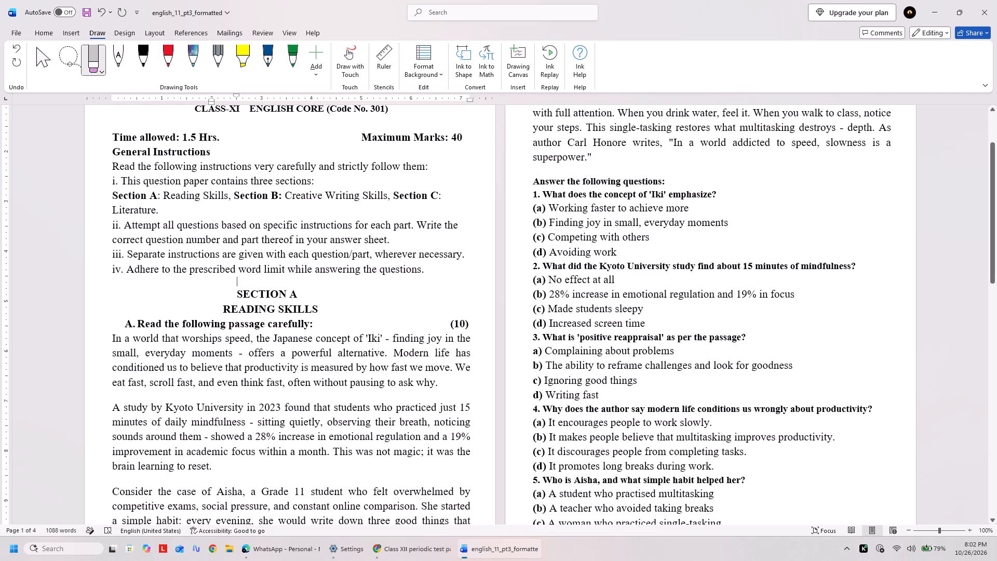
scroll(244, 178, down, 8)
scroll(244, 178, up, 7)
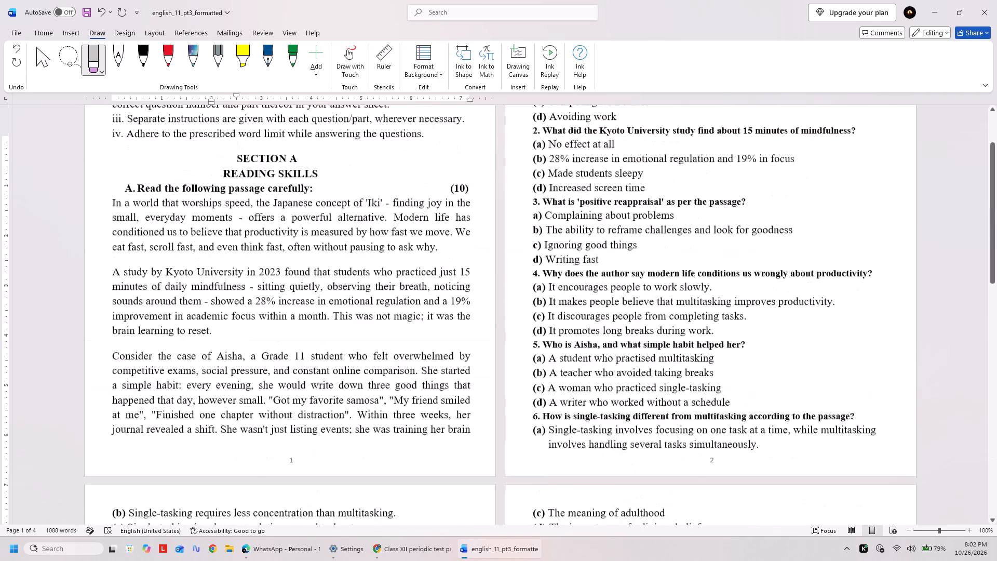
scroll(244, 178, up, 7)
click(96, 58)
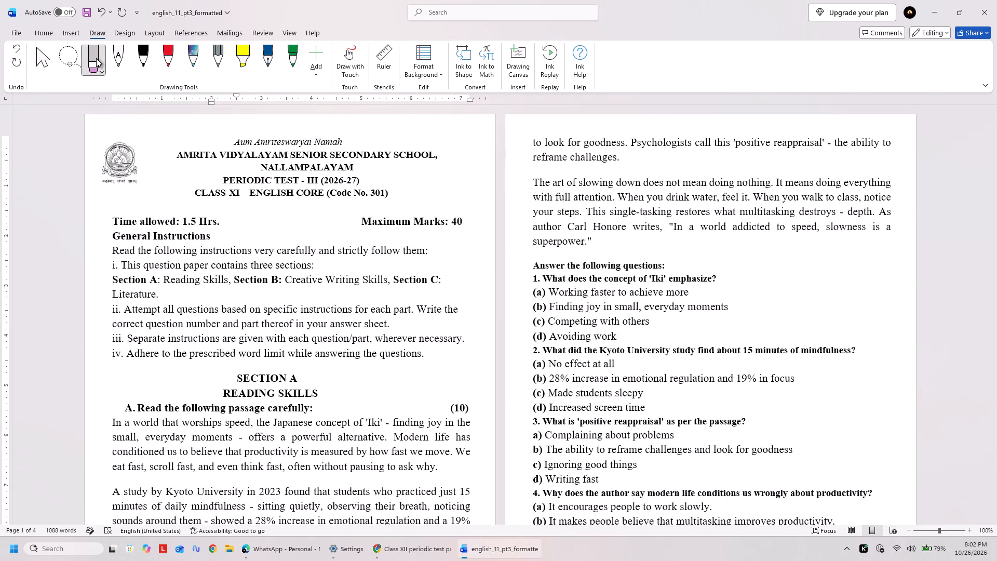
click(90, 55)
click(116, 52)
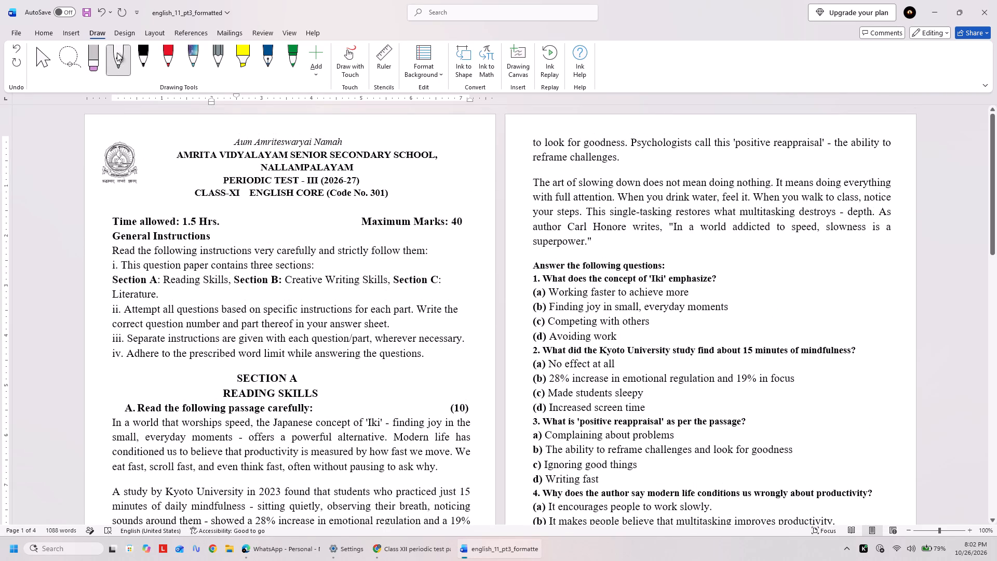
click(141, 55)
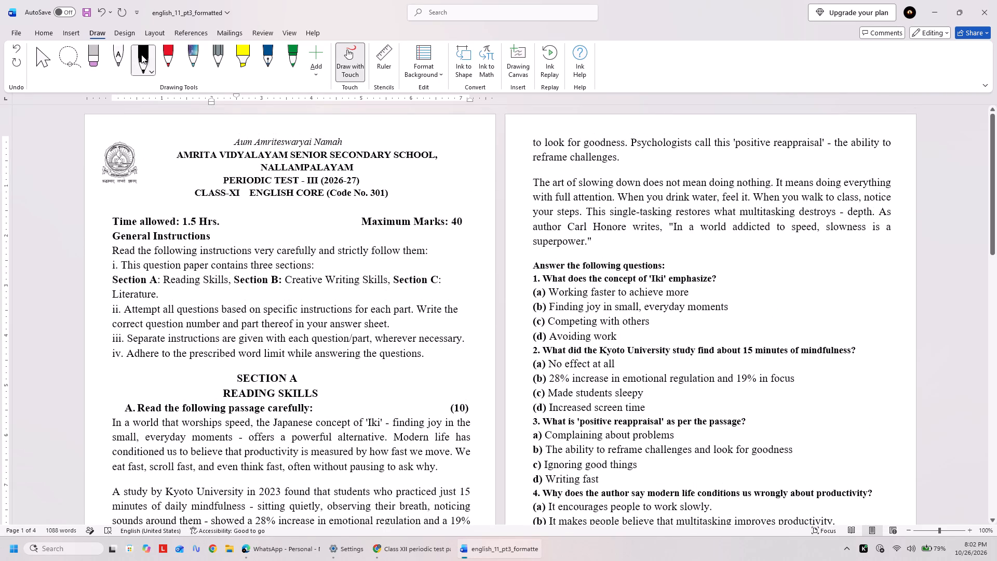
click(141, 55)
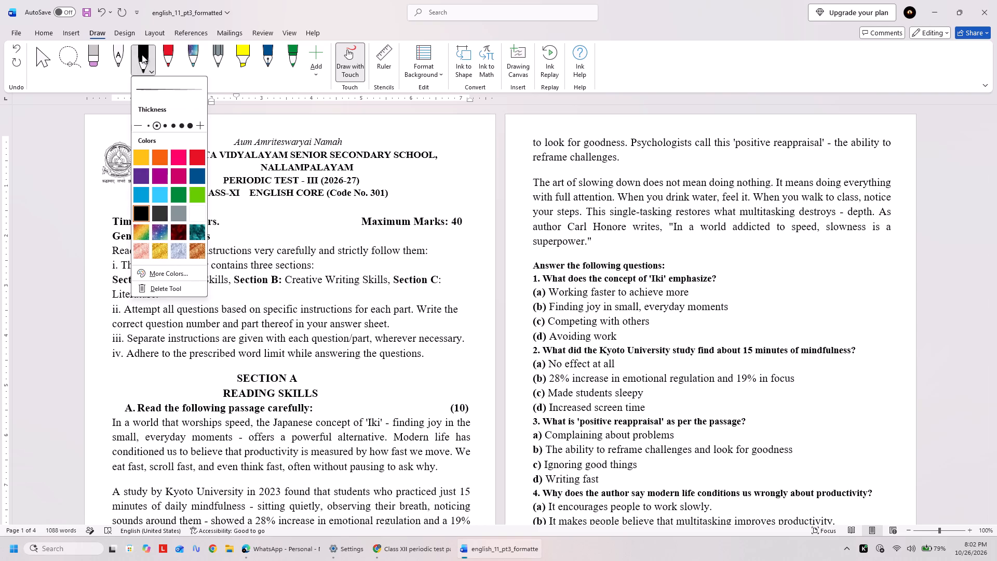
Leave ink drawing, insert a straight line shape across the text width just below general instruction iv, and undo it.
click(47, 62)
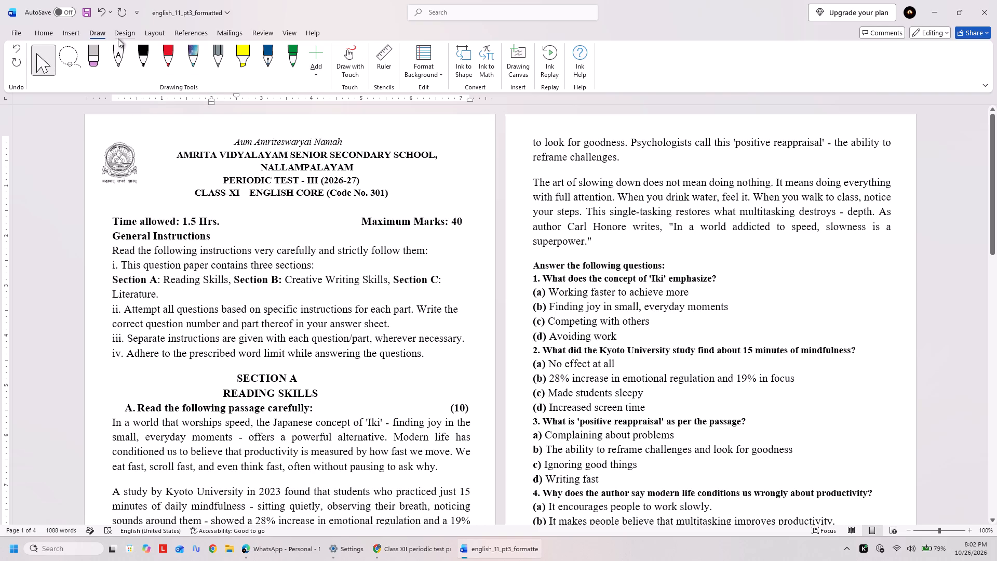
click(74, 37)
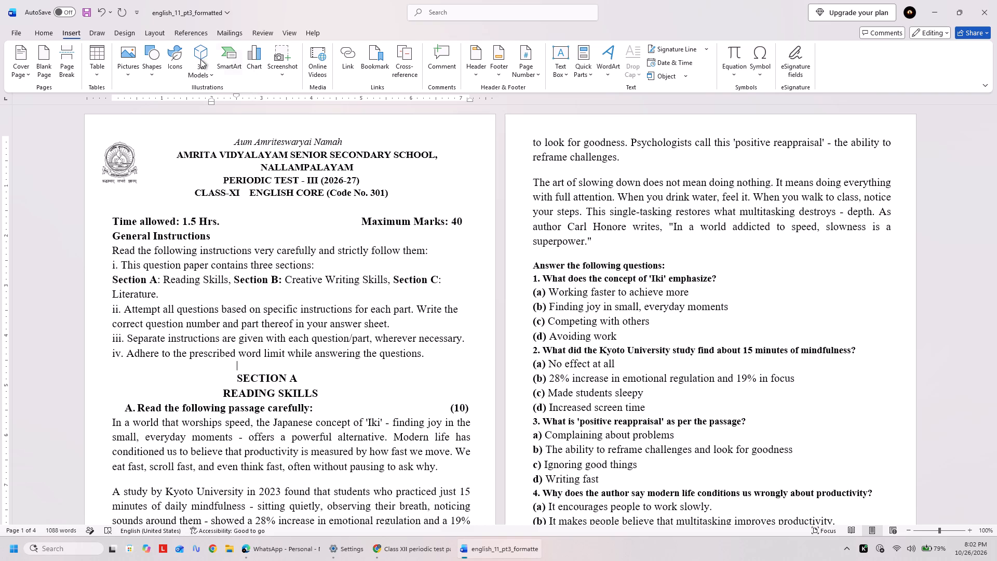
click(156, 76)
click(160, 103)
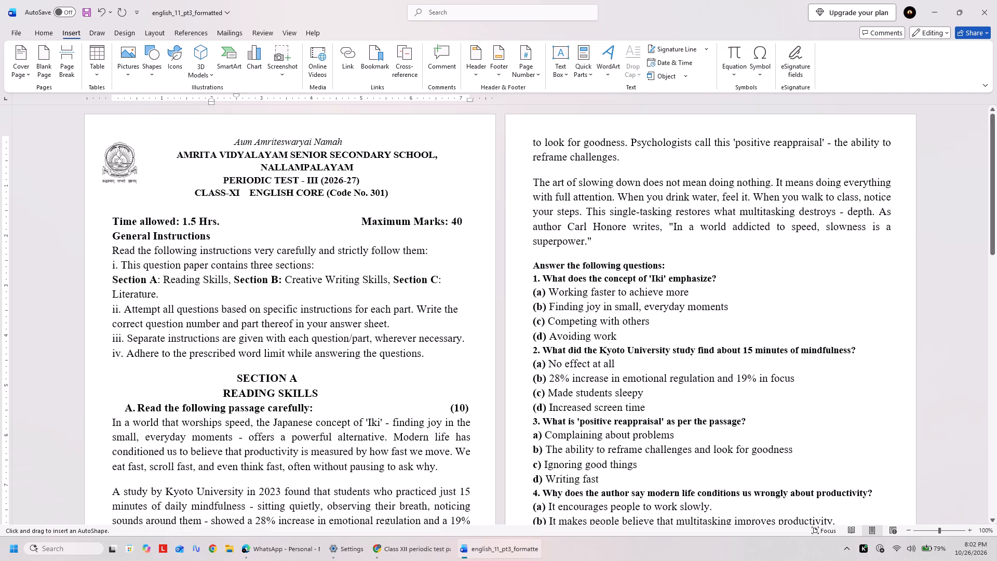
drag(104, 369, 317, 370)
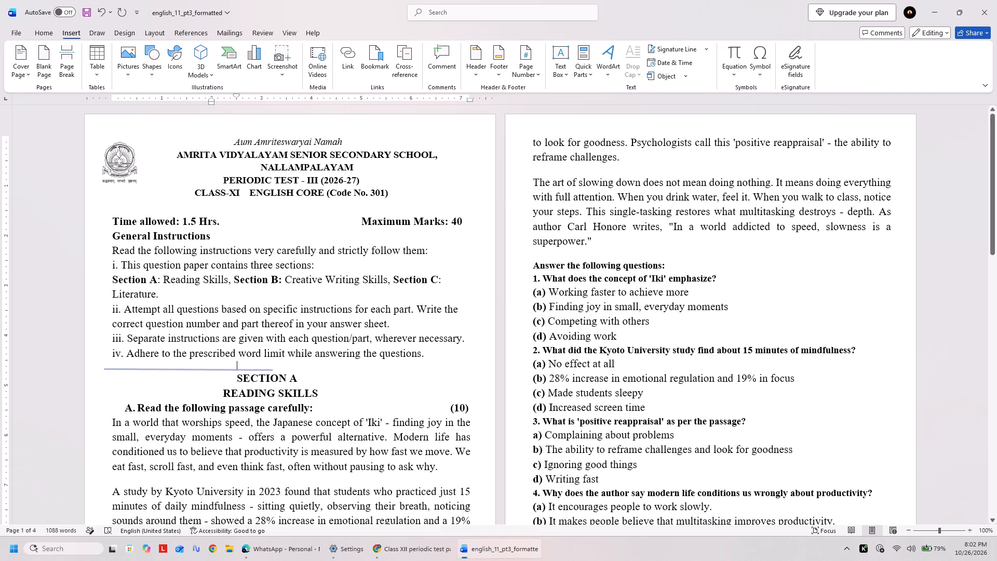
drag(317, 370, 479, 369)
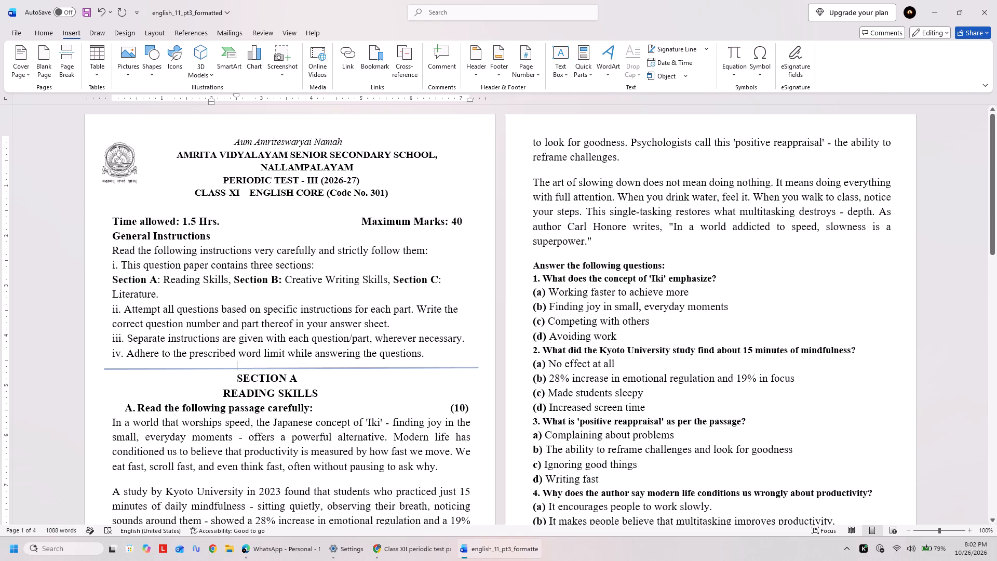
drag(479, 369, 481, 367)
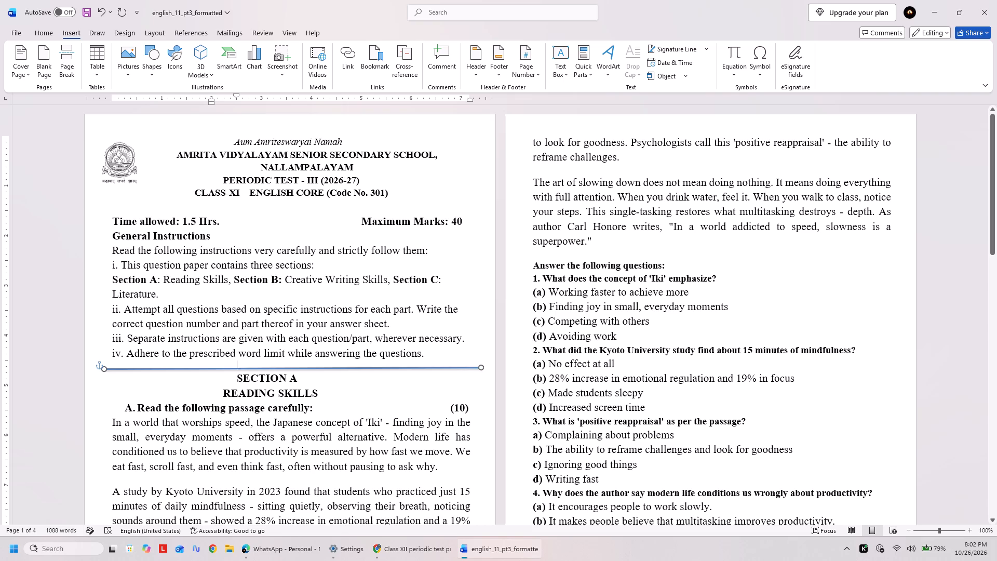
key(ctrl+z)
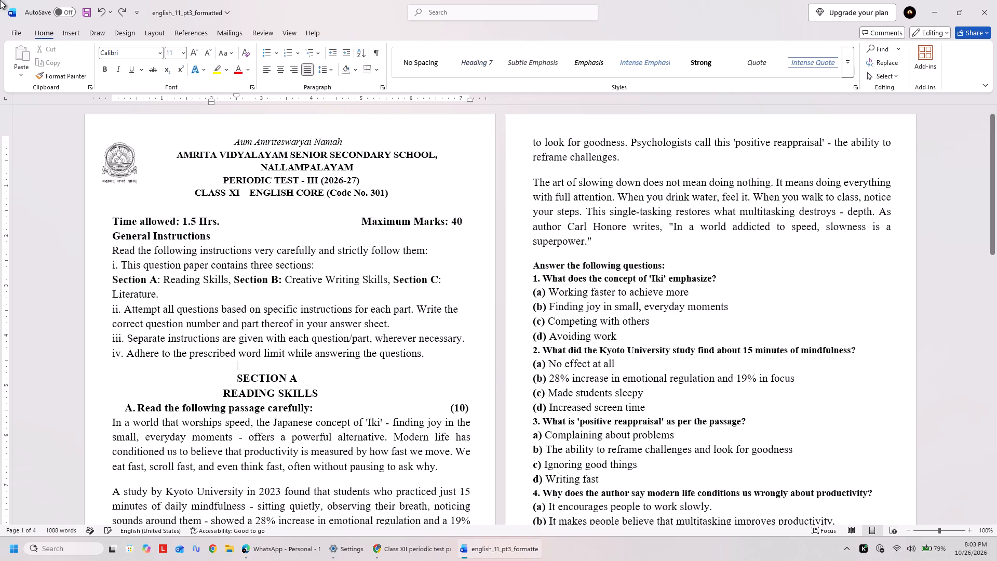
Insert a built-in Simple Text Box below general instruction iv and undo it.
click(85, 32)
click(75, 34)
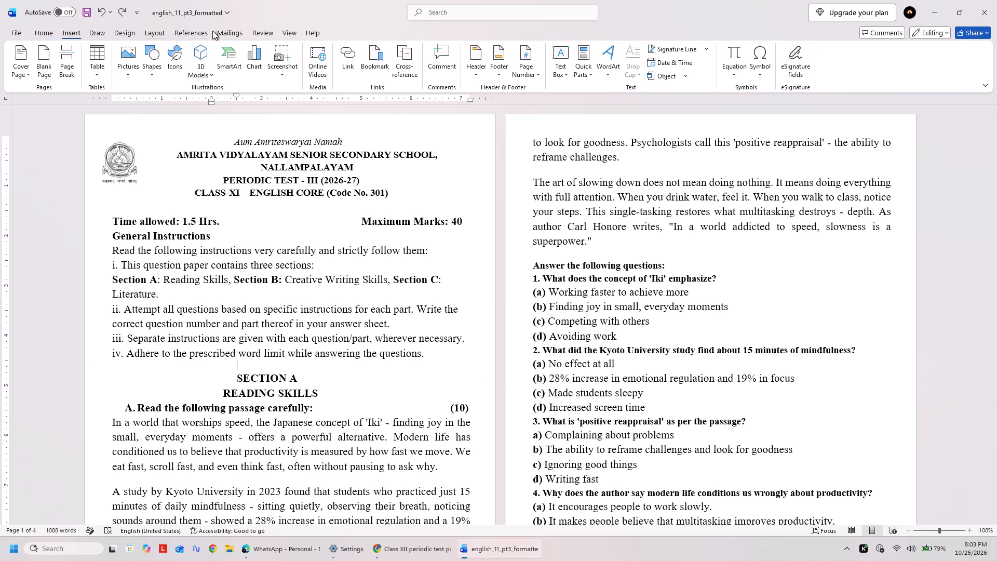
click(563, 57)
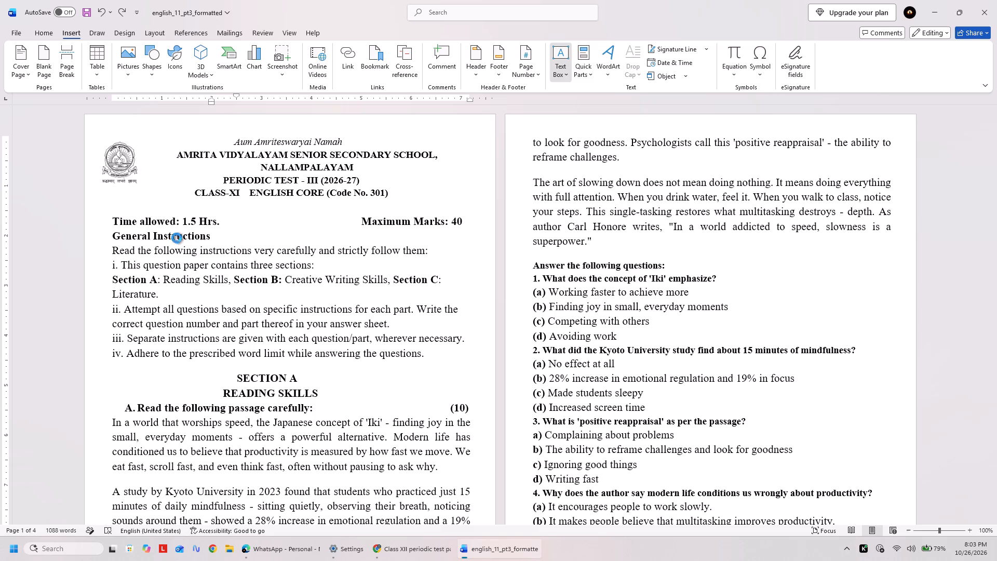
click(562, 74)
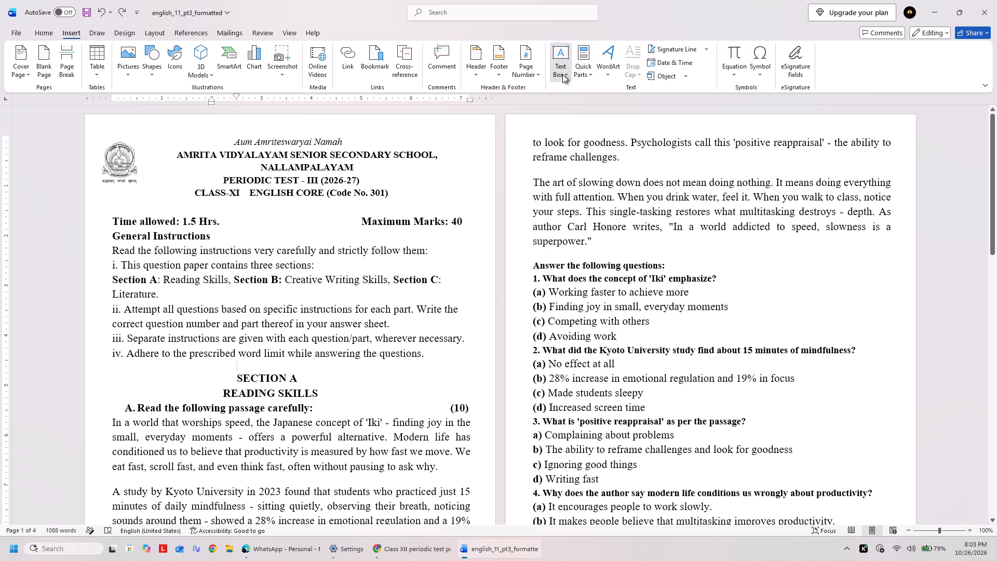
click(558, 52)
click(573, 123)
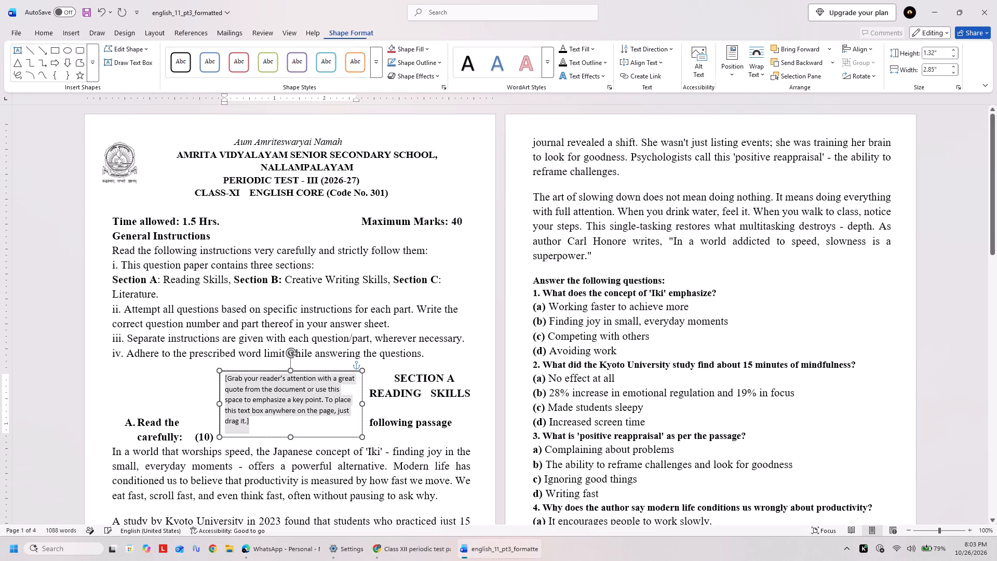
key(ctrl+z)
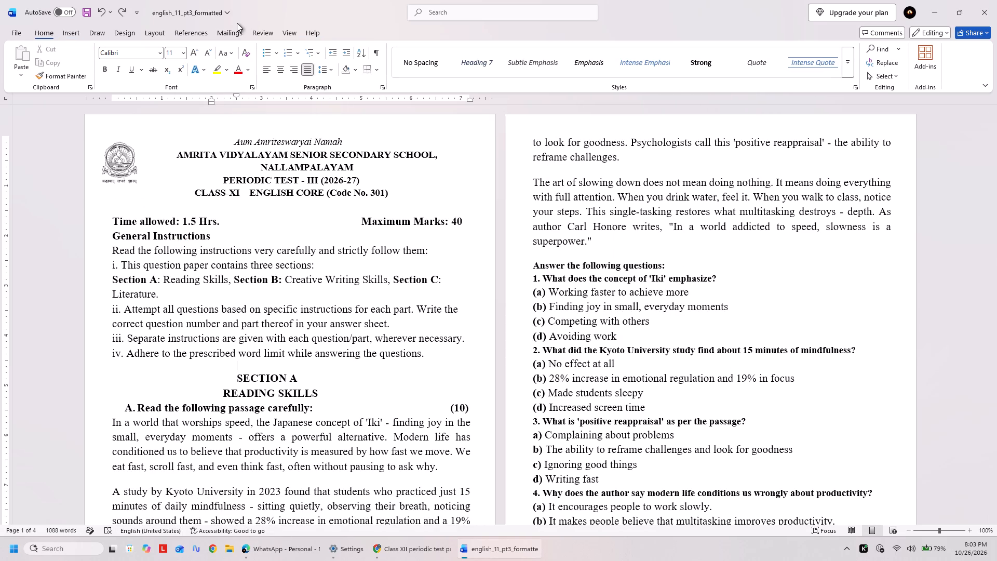
Draw a text box about 7.56" wide and 3.29" high over the block from Time allowed to general instruction iv.
click(80, 33)
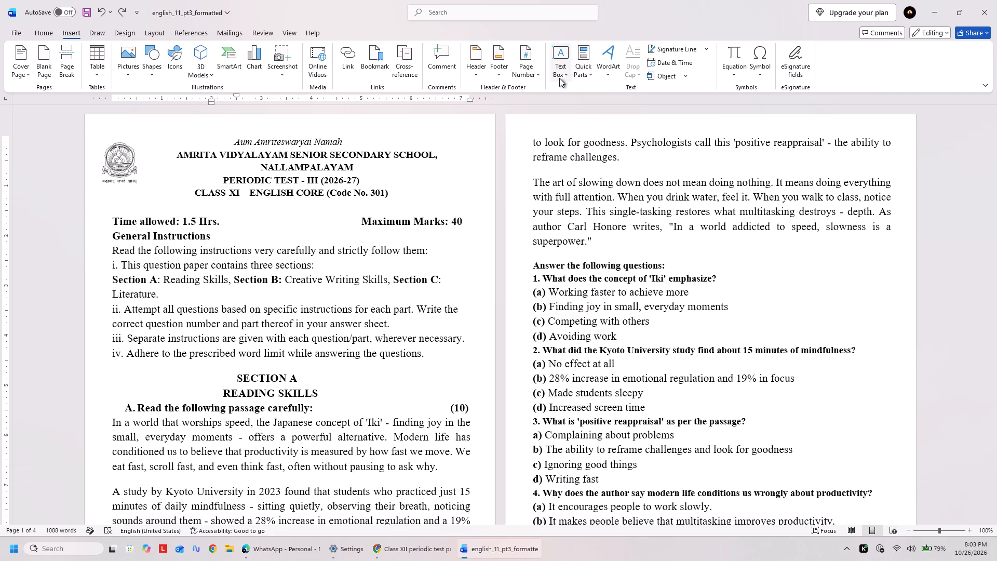
click(564, 77)
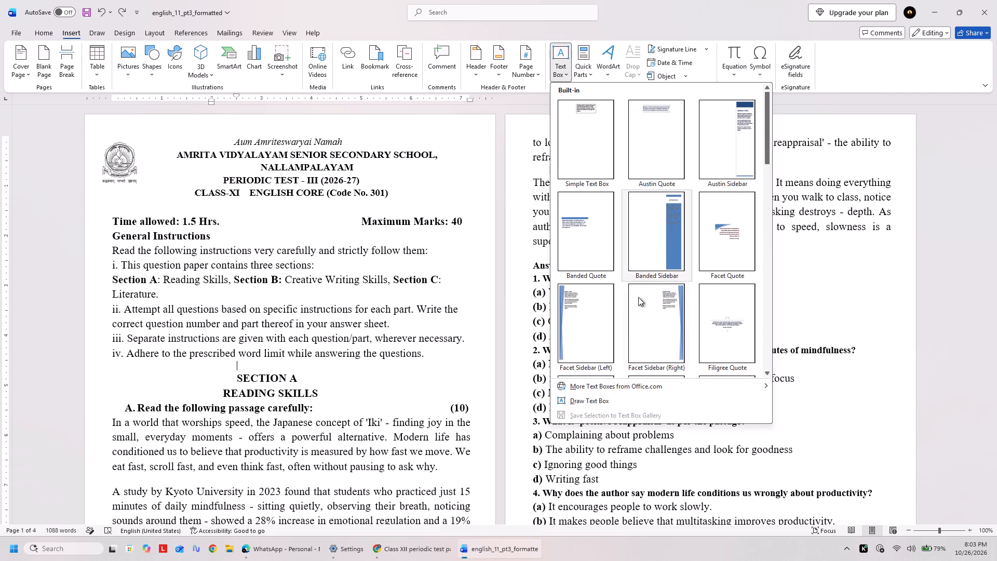
click(614, 404)
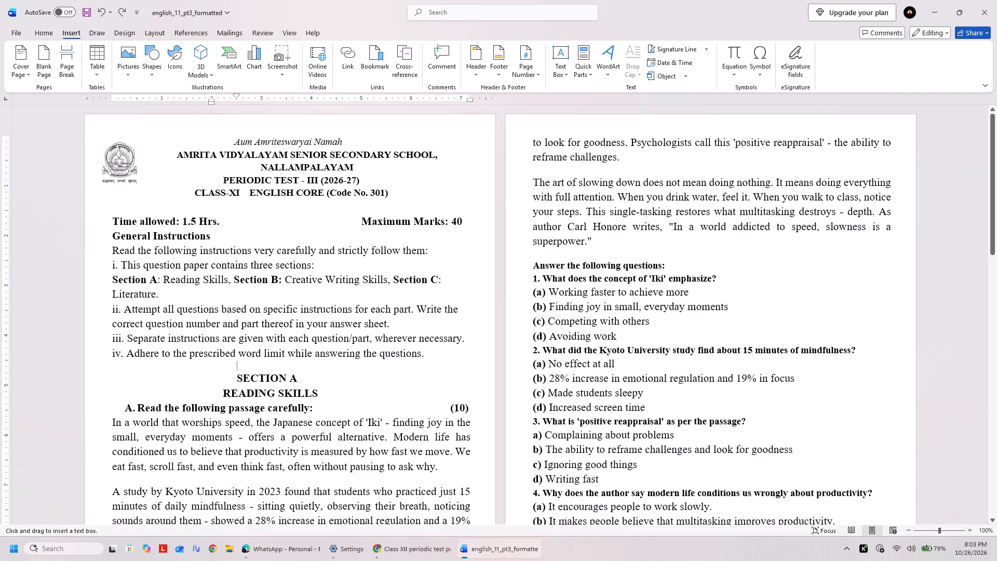
drag(106, 205, 474, 368)
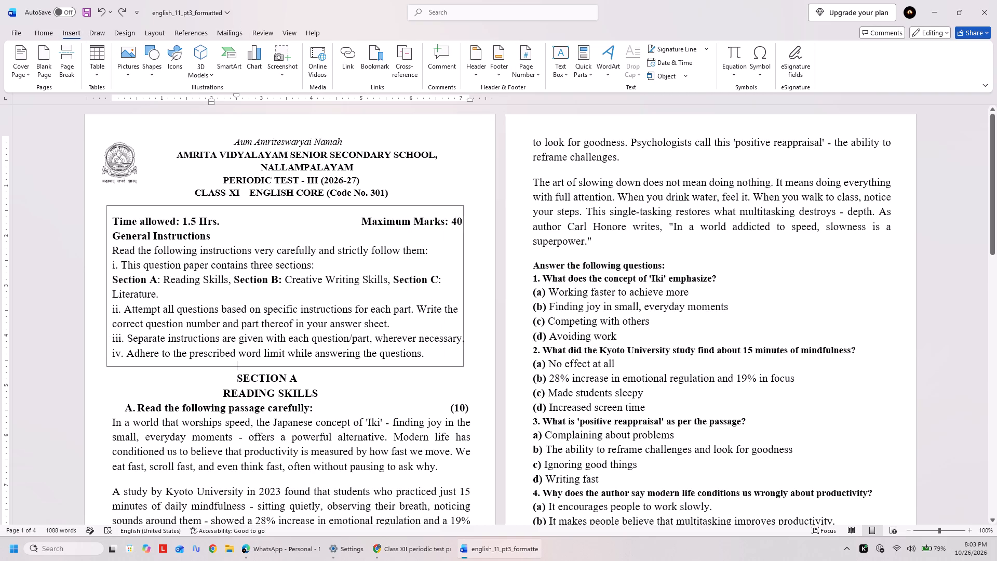
drag(474, 368, 483, 369)
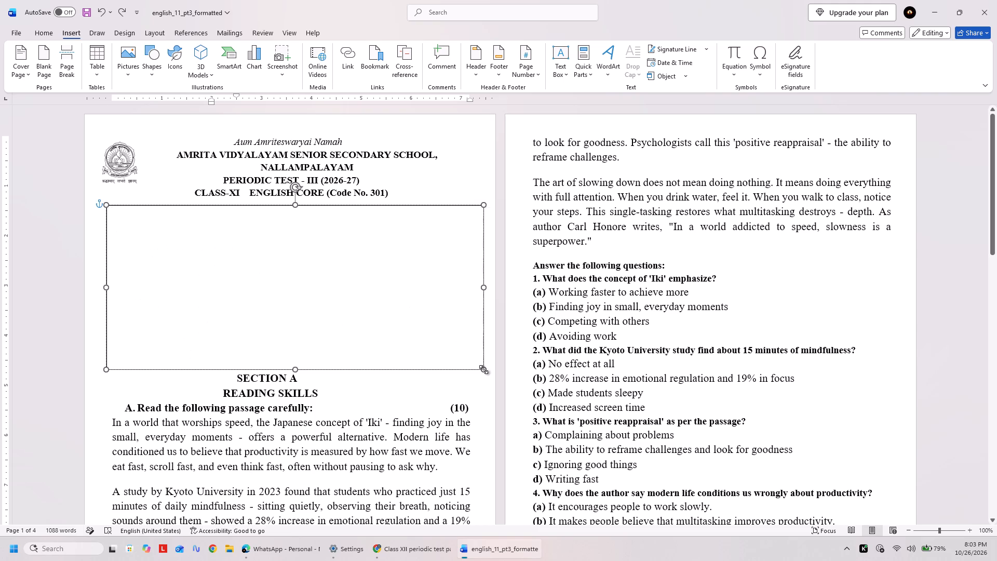
Try out shape styles on the text box and apply the transparent preset with a black outline.
click(176, 64)
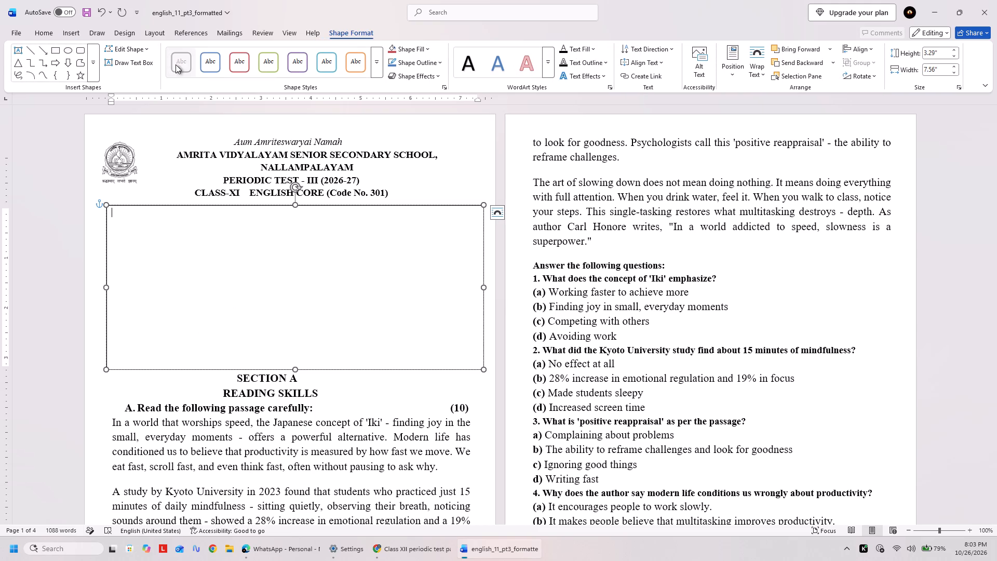
right_click(304, 333)
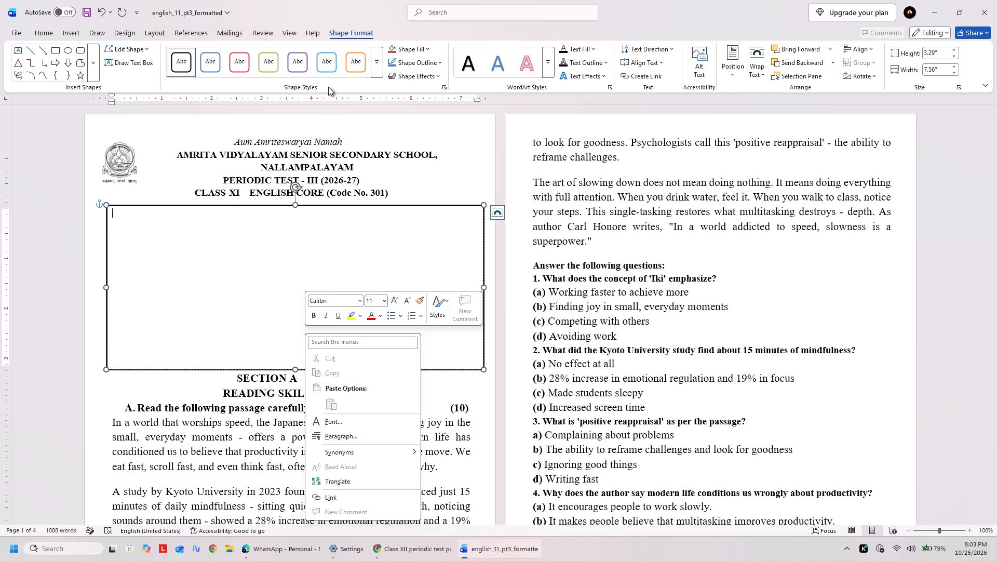
click(369, 68)
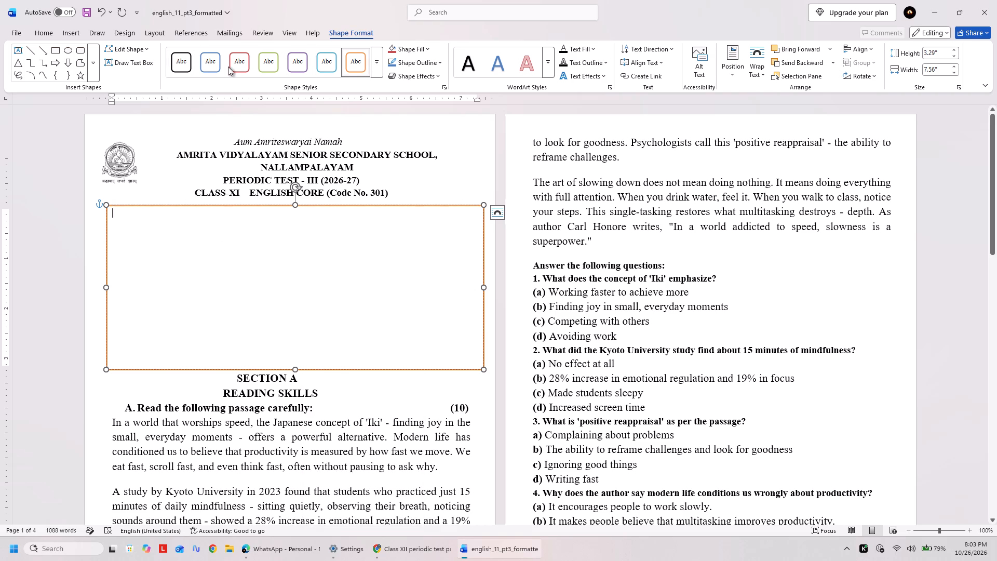
click(189, 59)
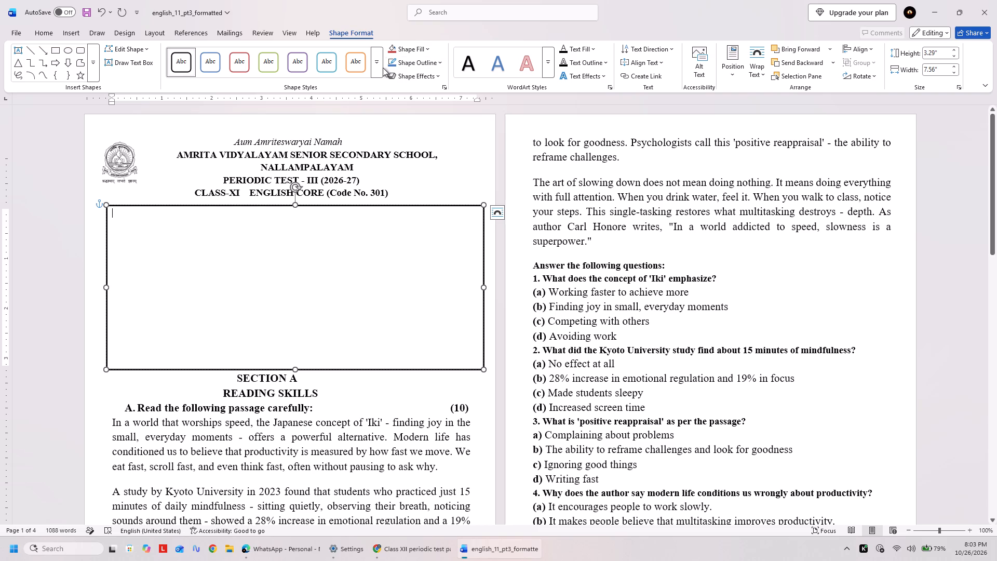
click(383, 68)
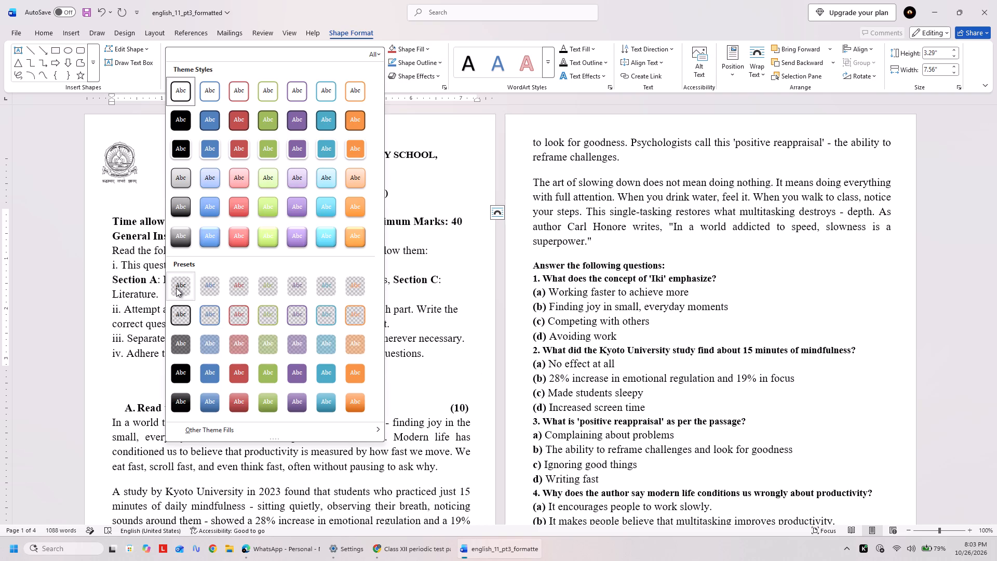
click(176, 288)
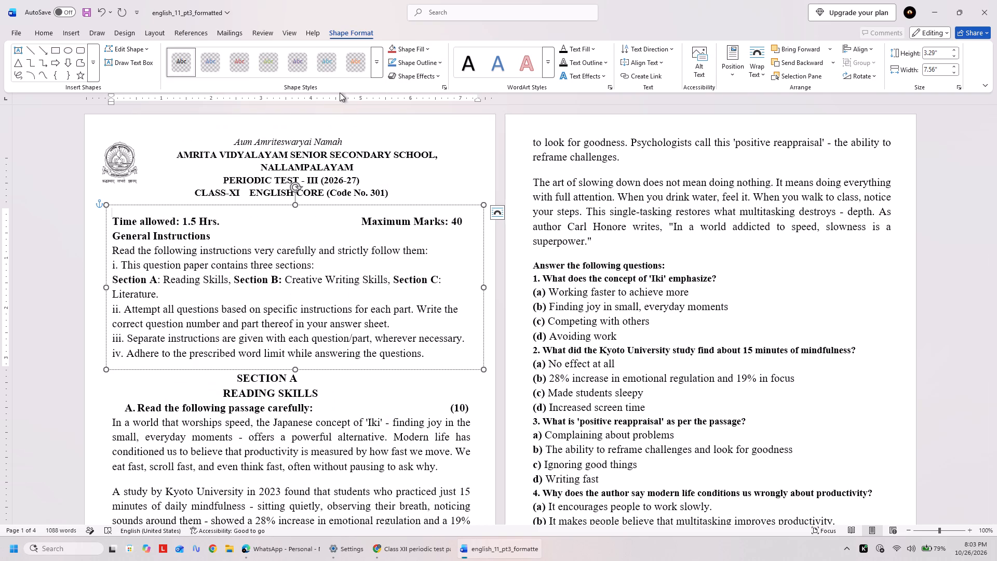
click(374, 71)
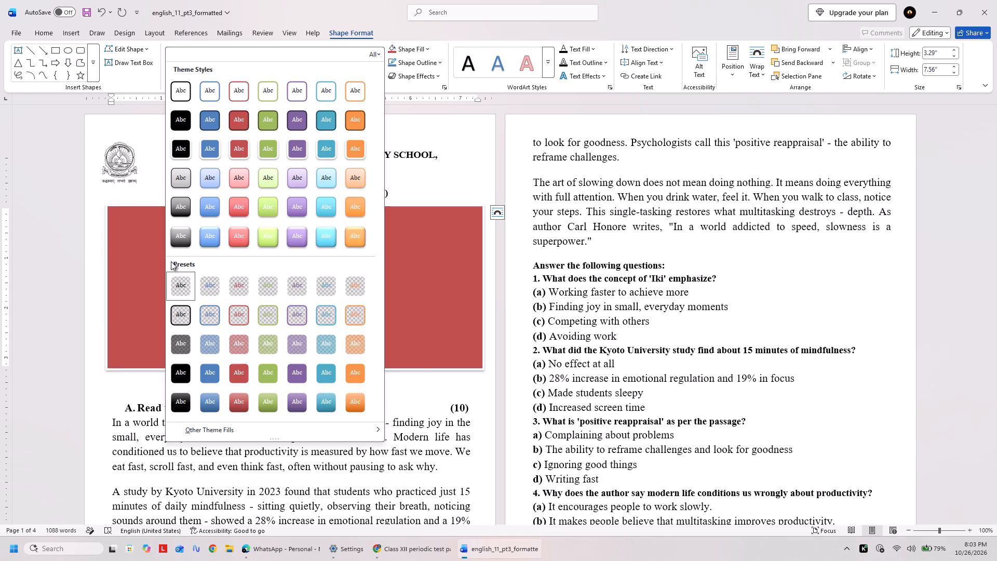
click(182, 316)
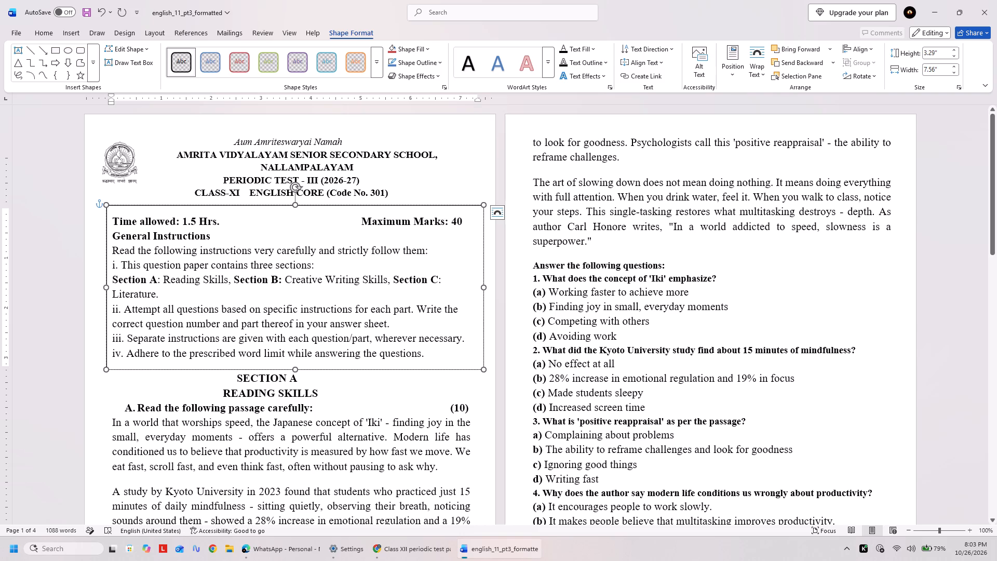
click(127, 410)
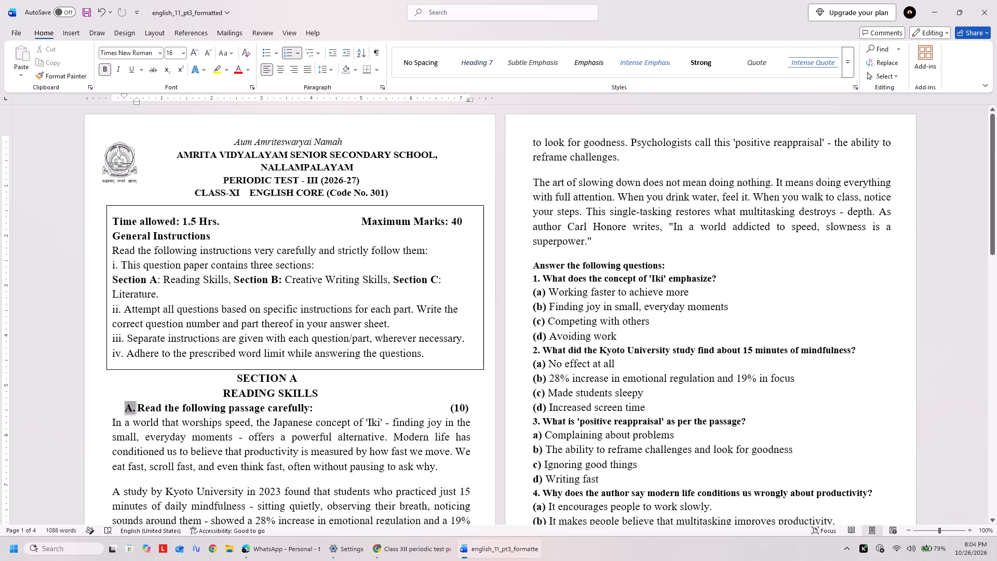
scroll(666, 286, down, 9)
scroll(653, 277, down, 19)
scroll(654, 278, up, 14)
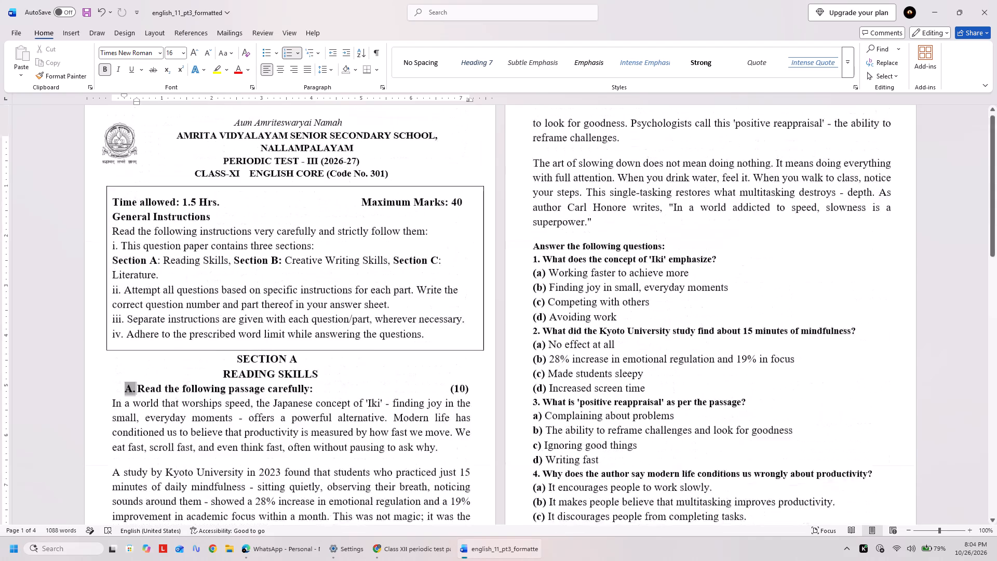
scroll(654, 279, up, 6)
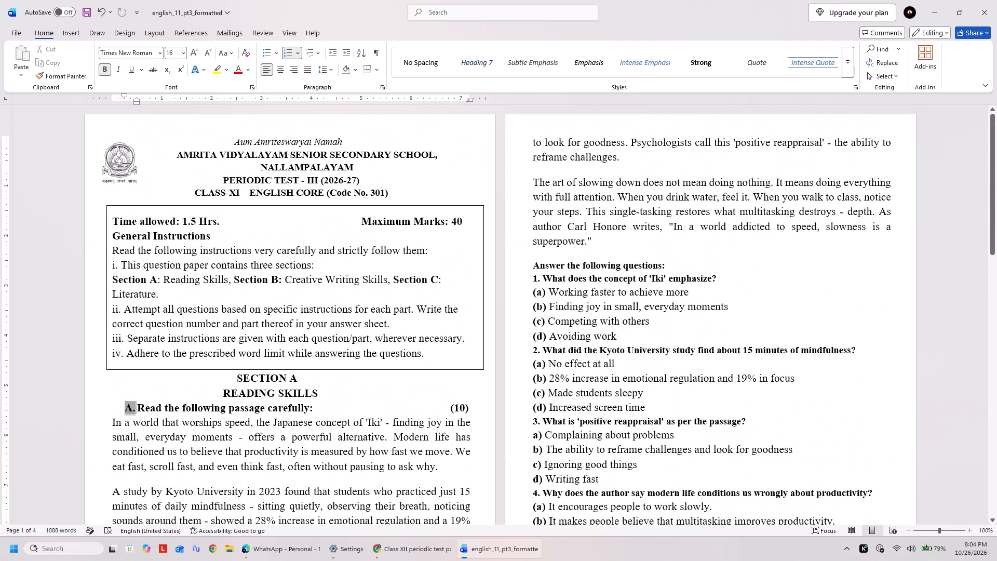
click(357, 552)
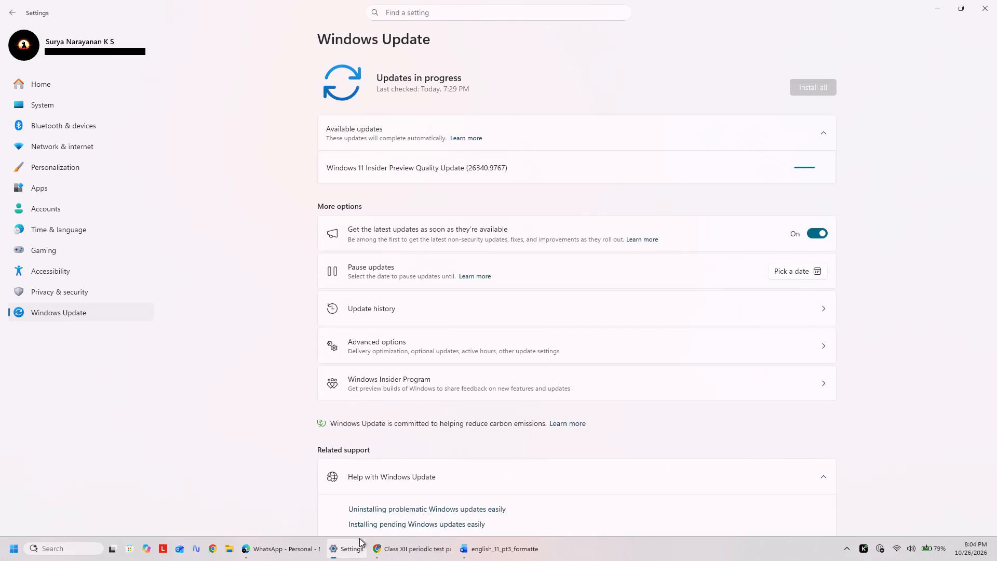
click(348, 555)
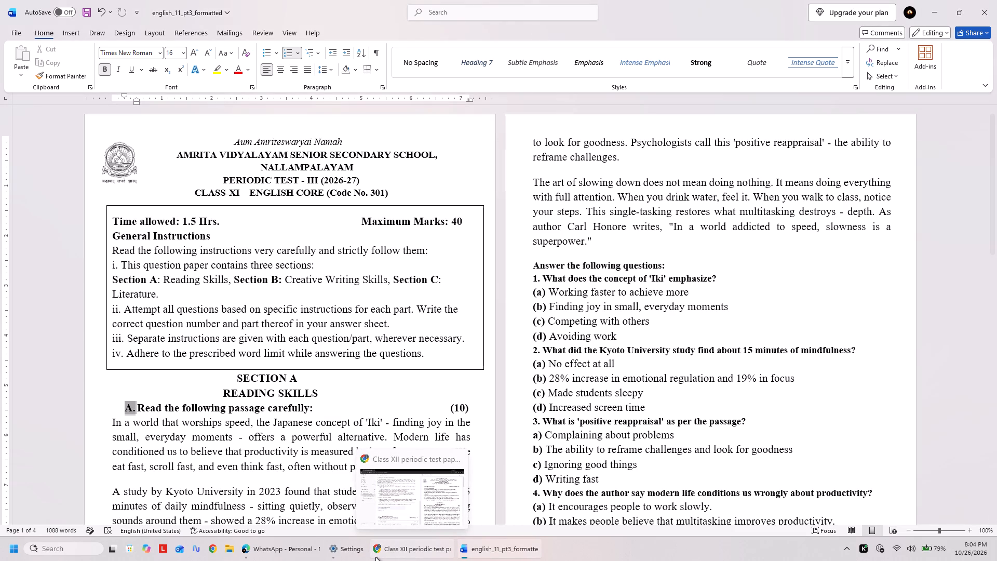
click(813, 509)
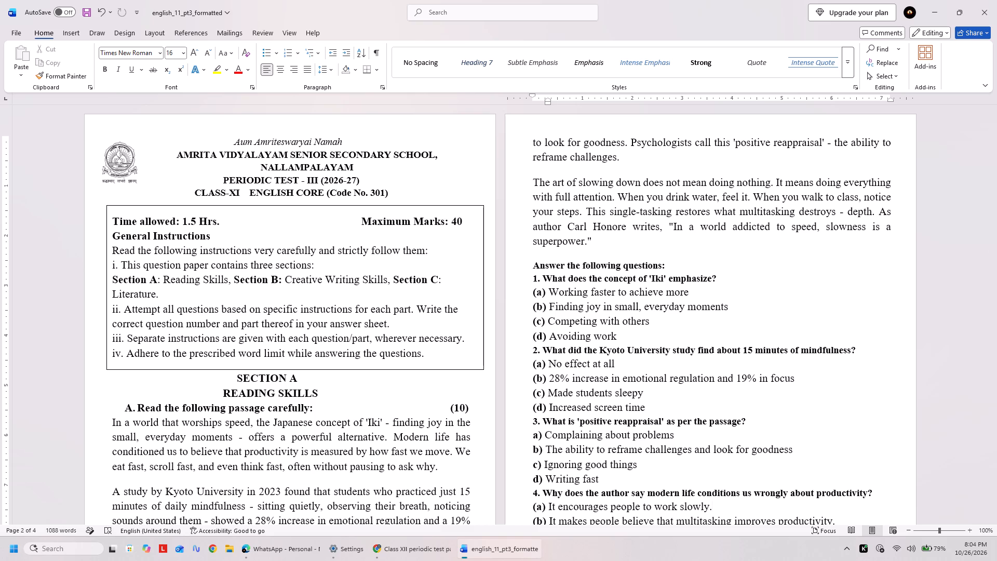
Ignore the grammar flag on the gap before the (3) mark of the Swachh Bharat Abhiyan poster question.
scroll(812, 510, down, 6)
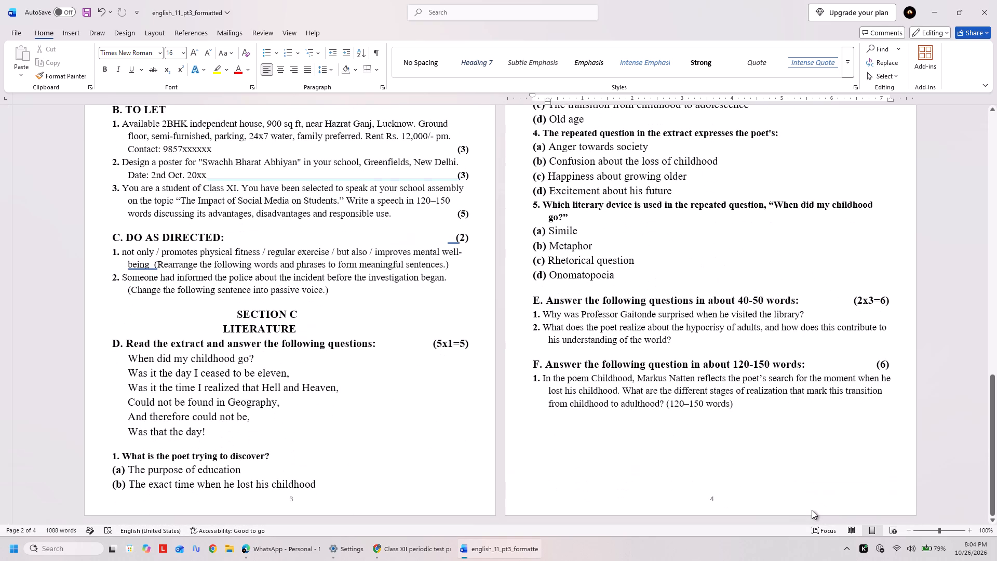
scroll(812, 510, down, 1)
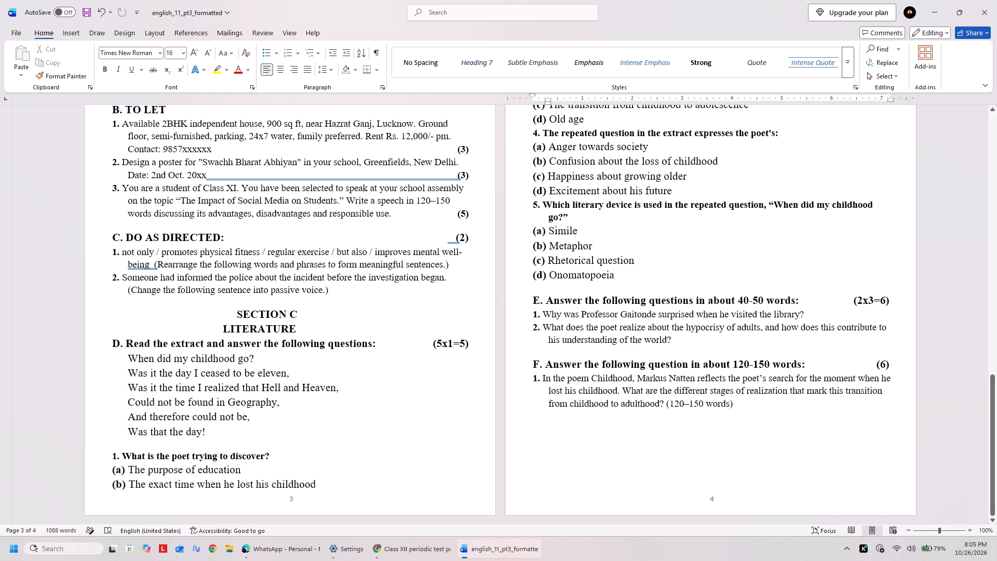
click(380, 173)
click(381, 179)
right_click(381, 179)
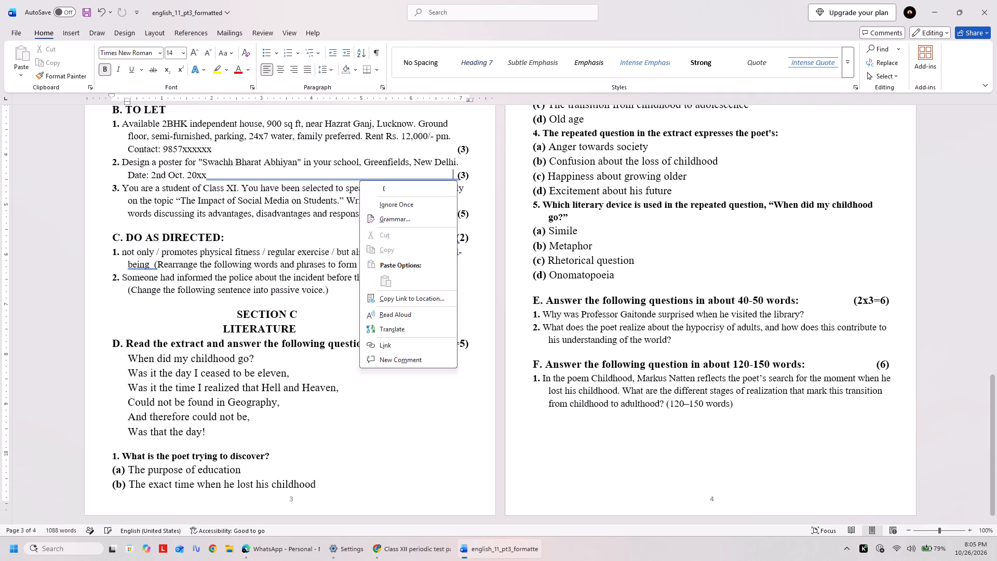
click(400, 206)
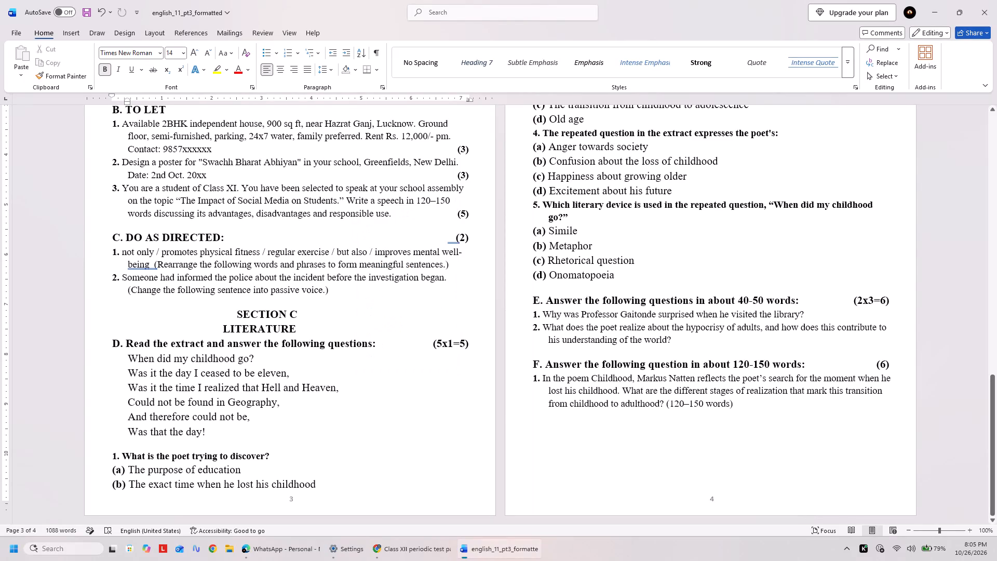
Ignore the grammar flag on the gap before the (2) mark in the "C. DO AS DIRECTED:" heading.
click(451, 244)
right_click(451, 244)
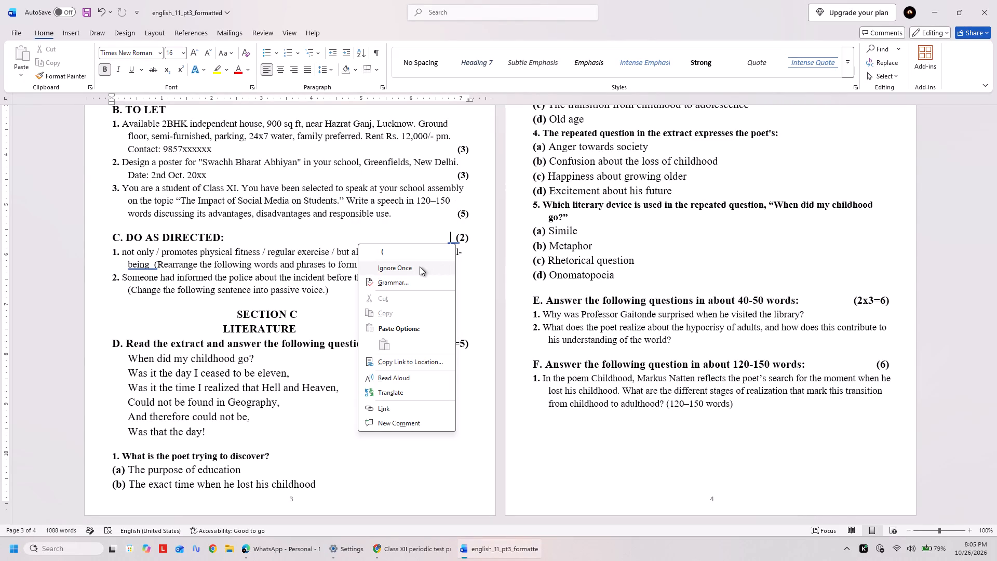
click(420, 254)
right_click(459, 241)
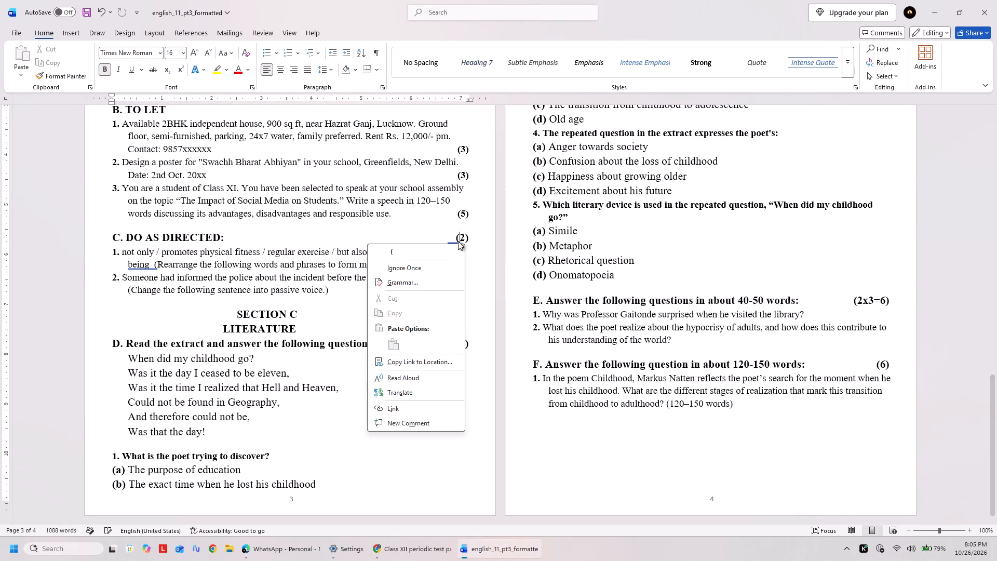
click(437, 264)
click(469, 285)
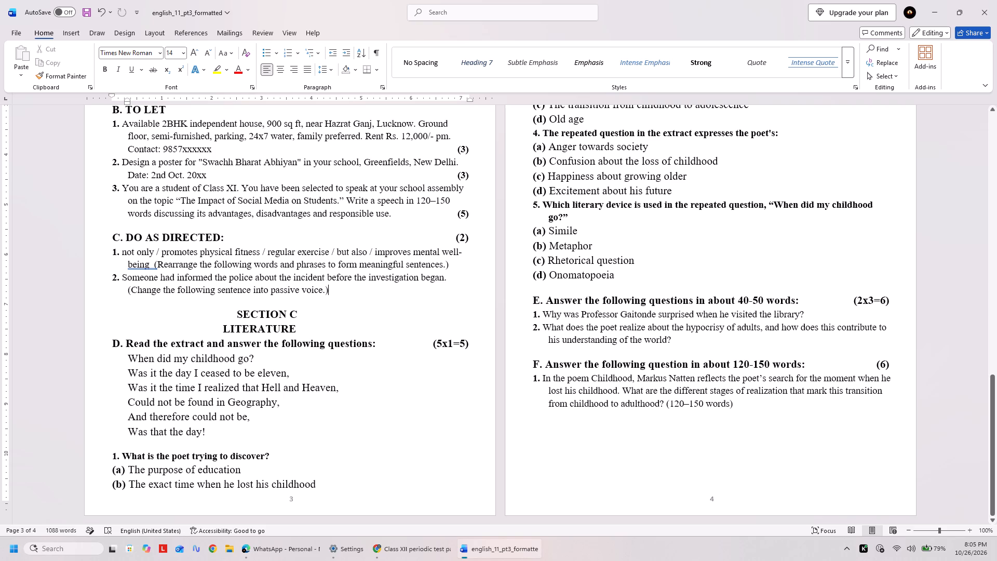
Remove the extra space after "being" in DO AS DIRECTED question 1 by accepting the grammar suggestion "being (".
click(146, 267)
right_click(146, 267)
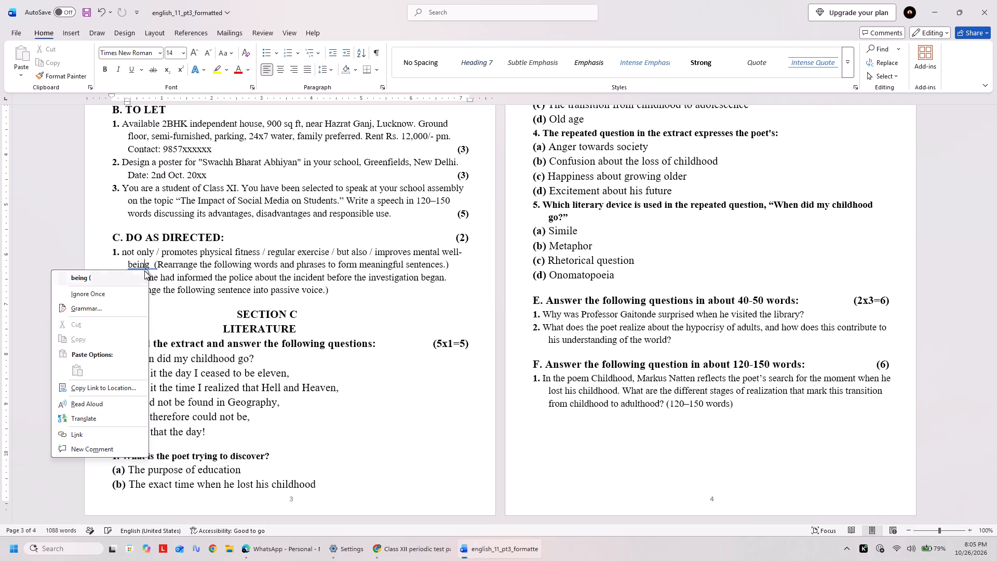
click(141, 273)
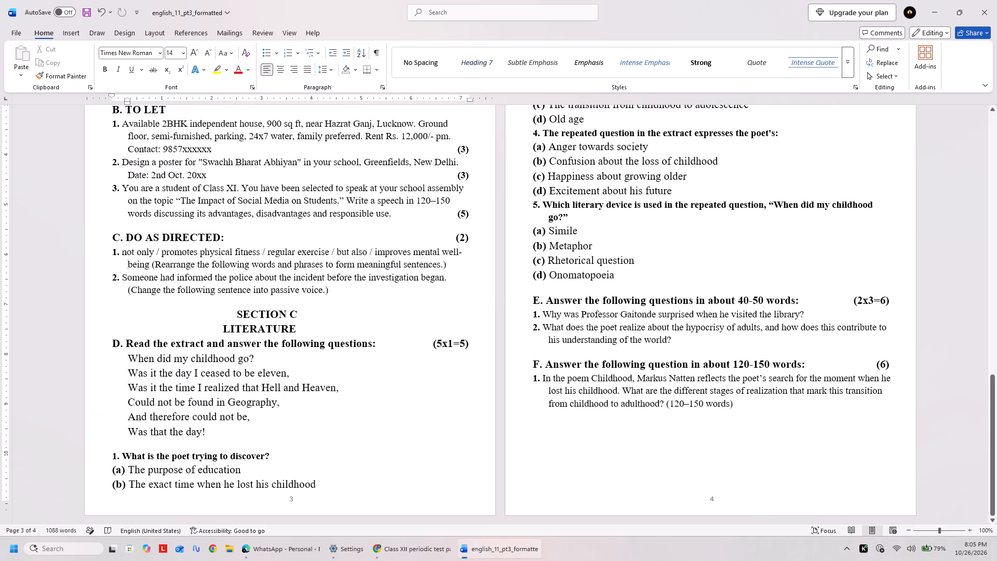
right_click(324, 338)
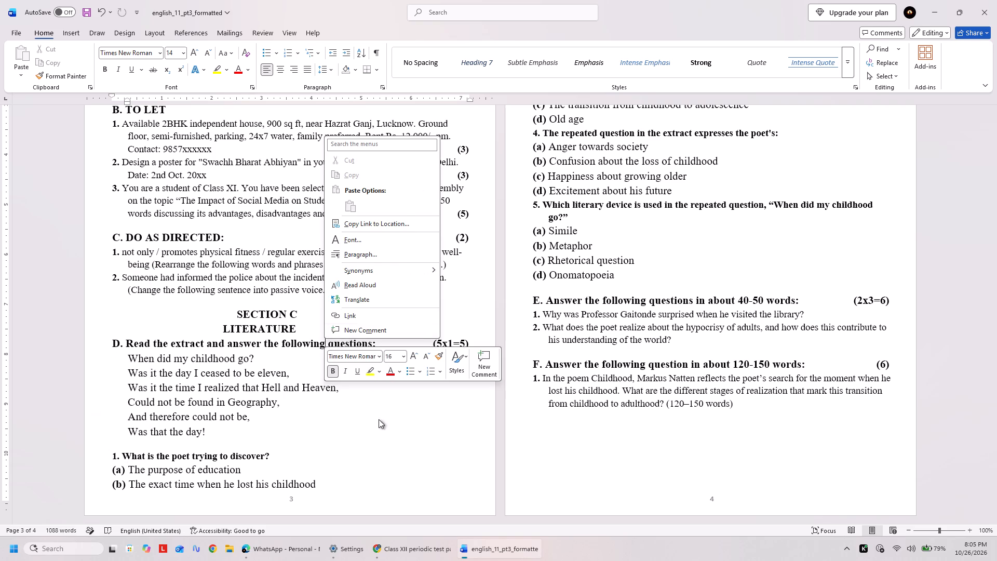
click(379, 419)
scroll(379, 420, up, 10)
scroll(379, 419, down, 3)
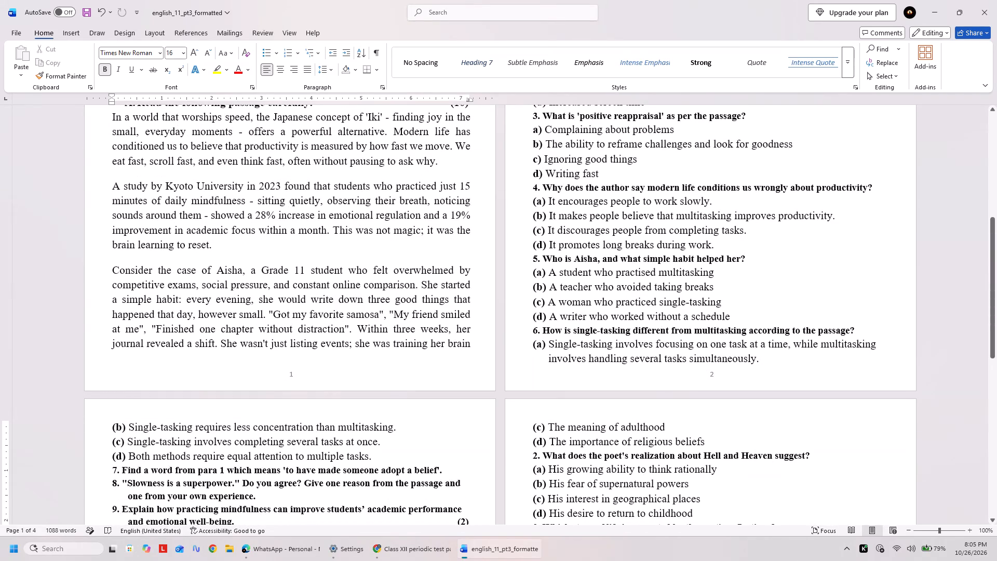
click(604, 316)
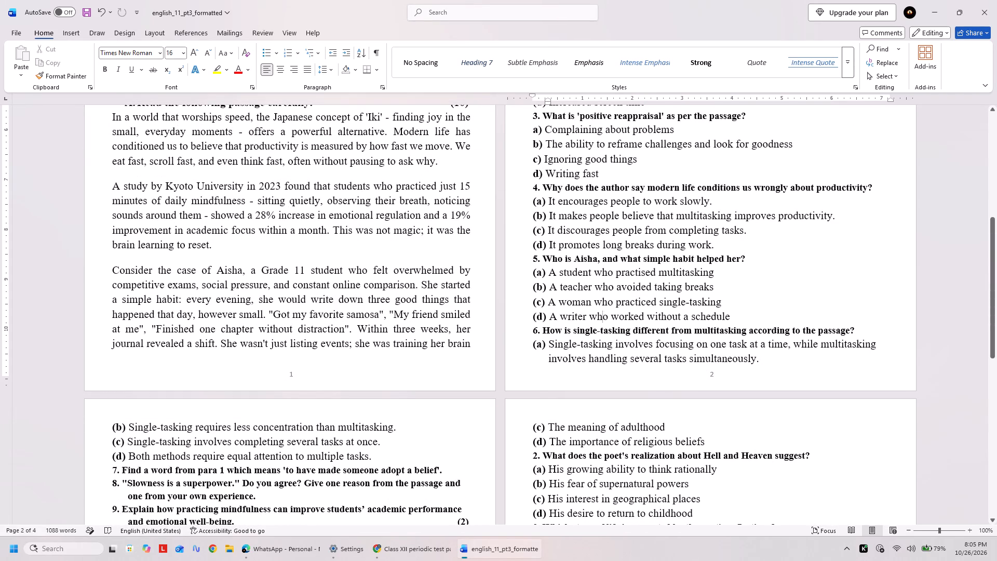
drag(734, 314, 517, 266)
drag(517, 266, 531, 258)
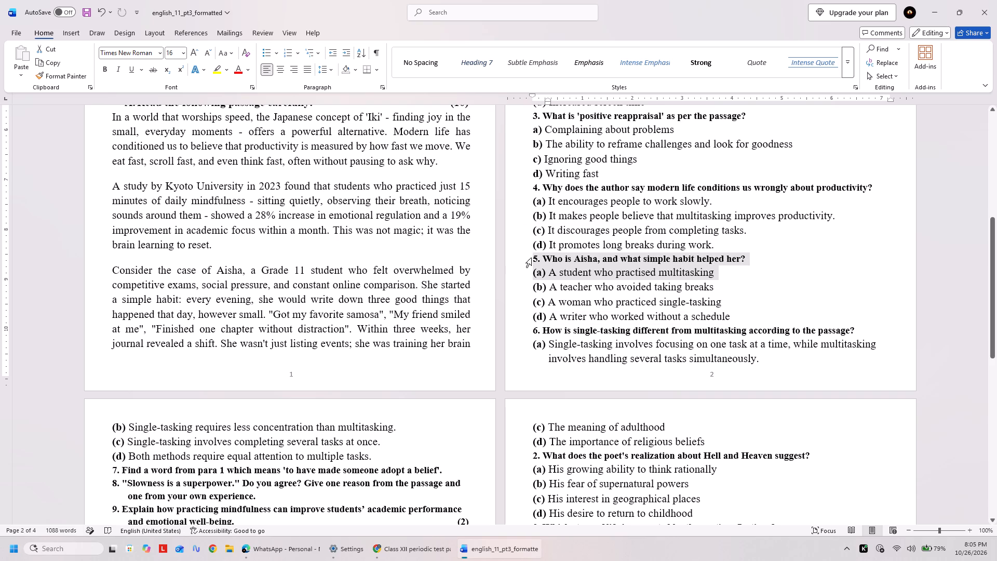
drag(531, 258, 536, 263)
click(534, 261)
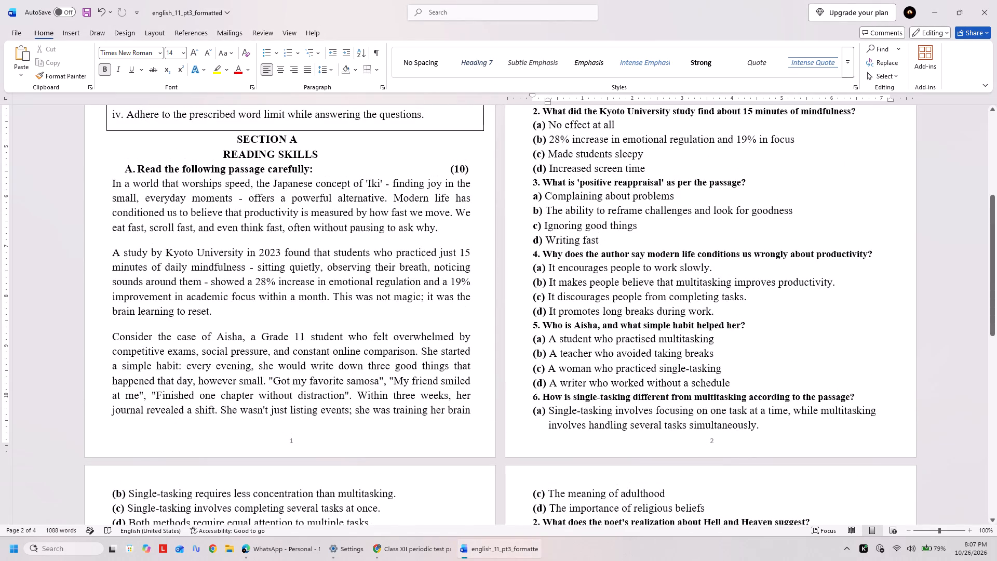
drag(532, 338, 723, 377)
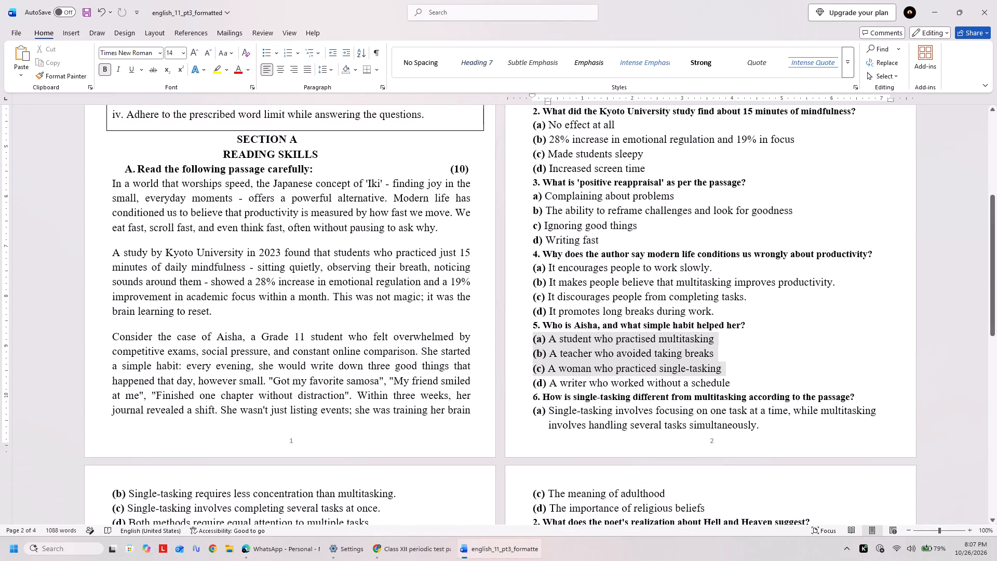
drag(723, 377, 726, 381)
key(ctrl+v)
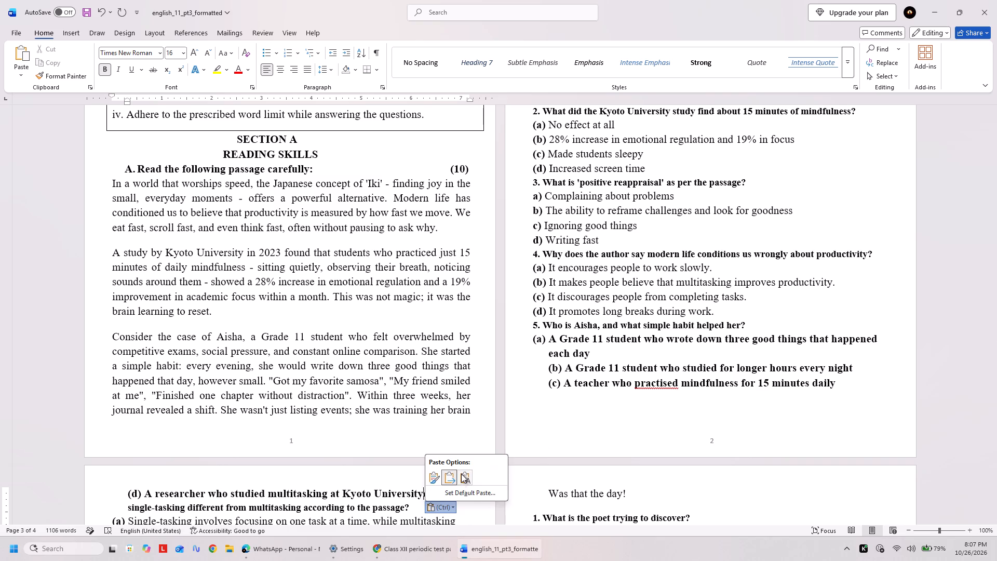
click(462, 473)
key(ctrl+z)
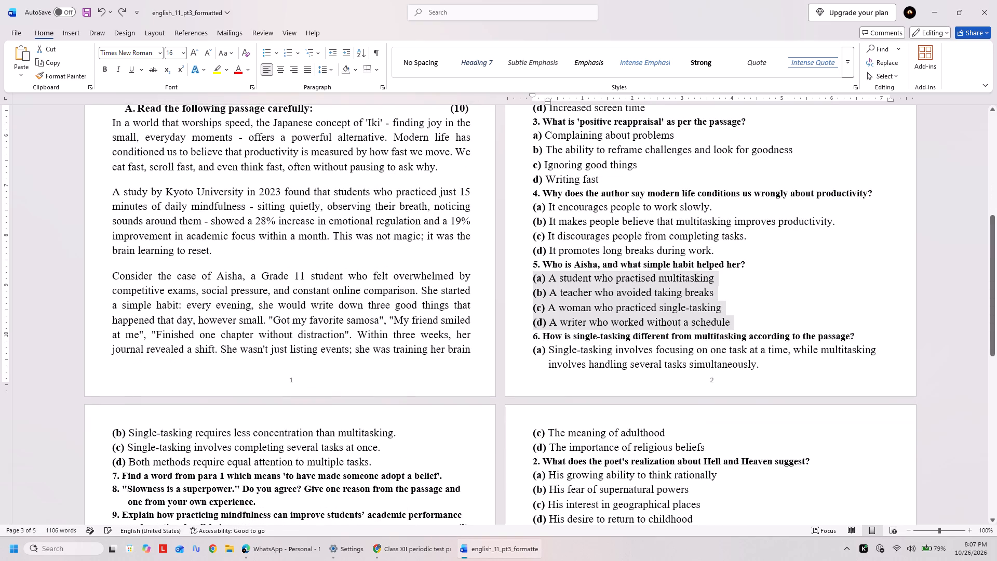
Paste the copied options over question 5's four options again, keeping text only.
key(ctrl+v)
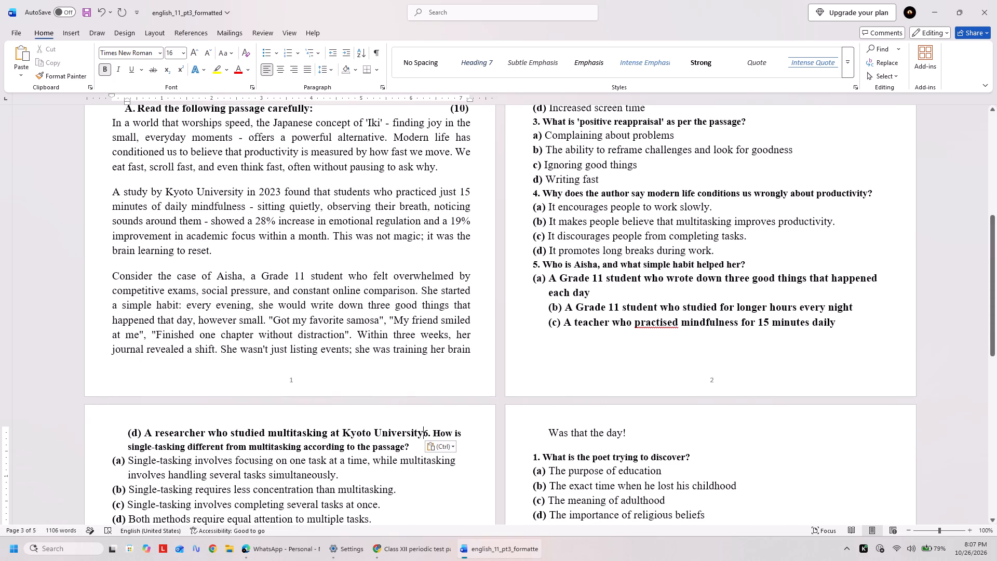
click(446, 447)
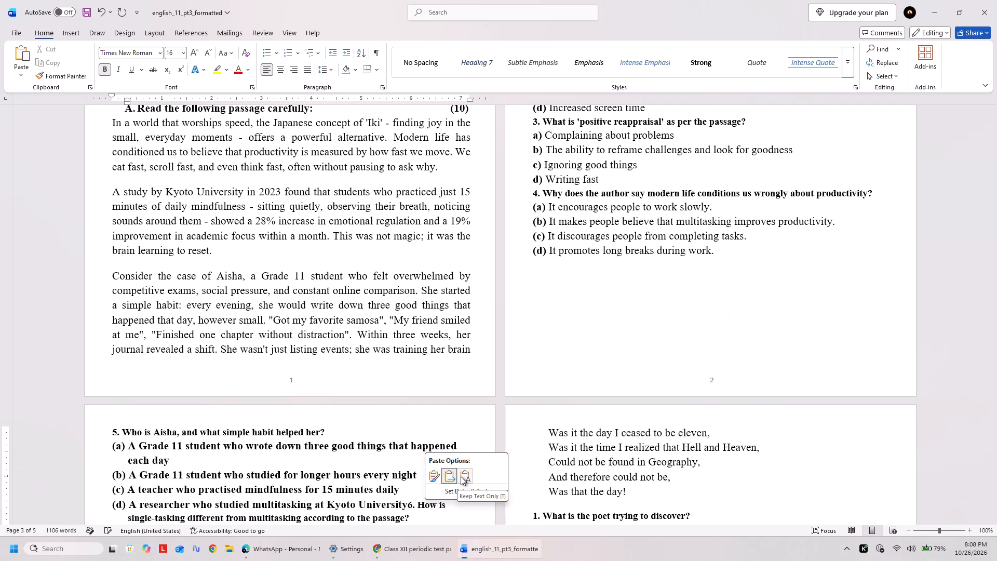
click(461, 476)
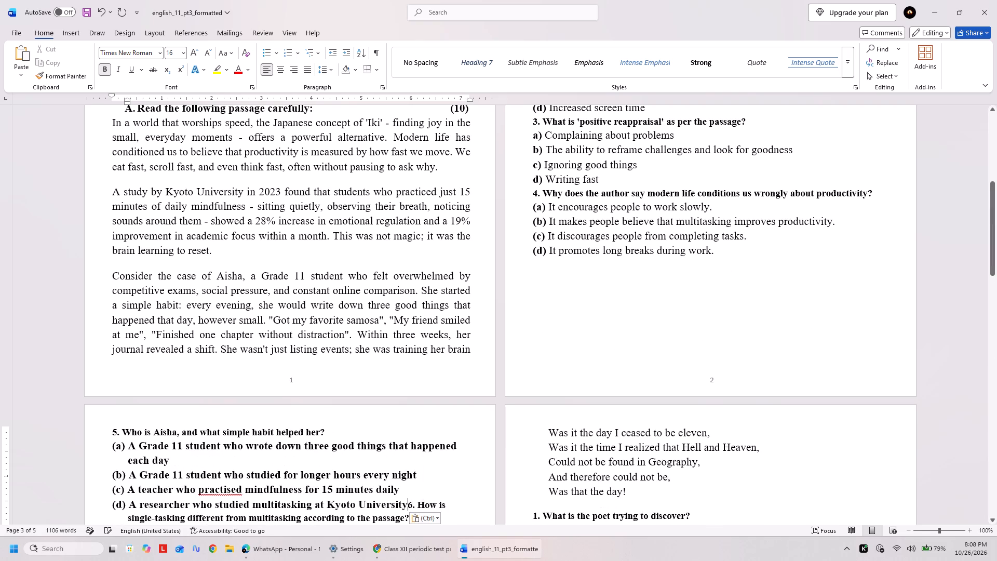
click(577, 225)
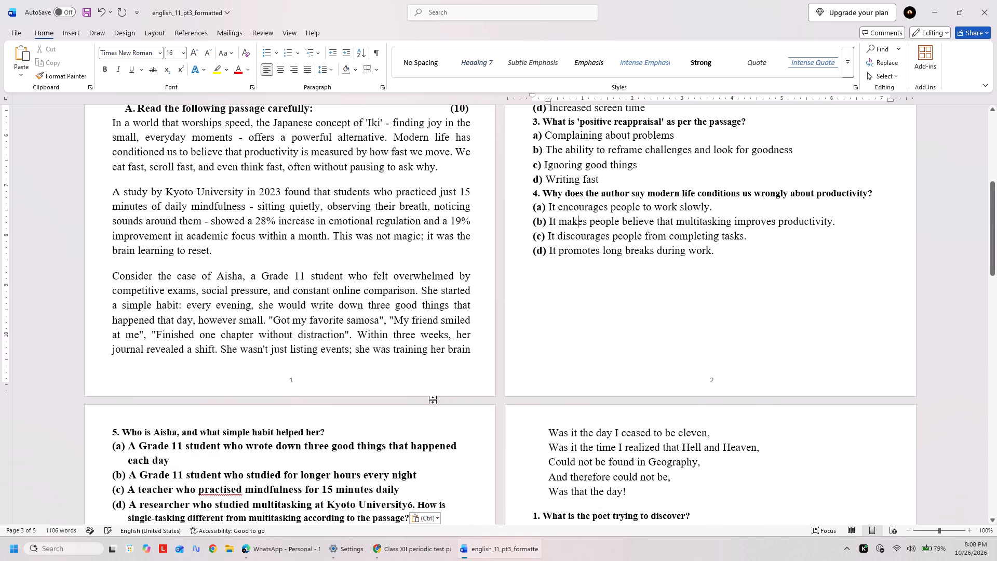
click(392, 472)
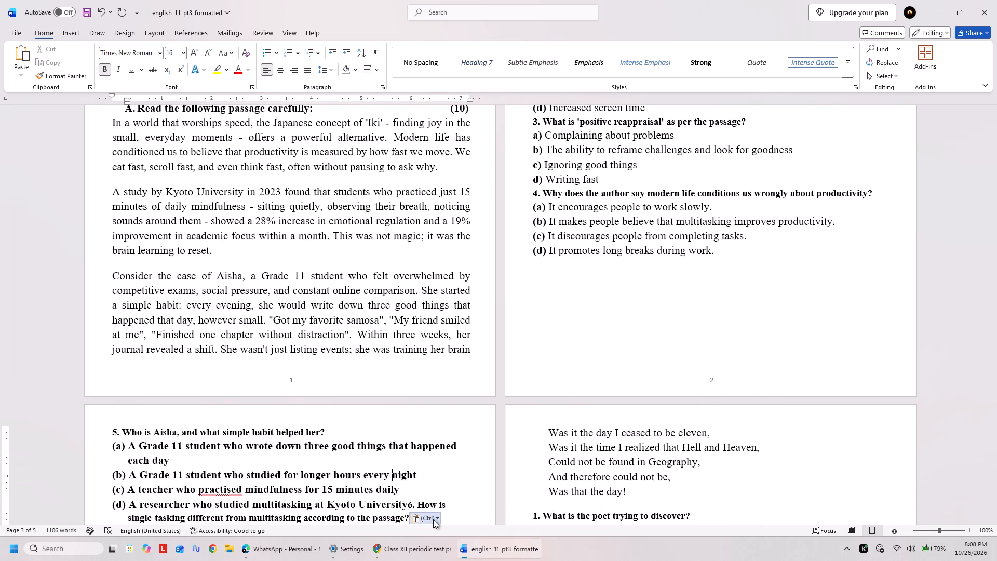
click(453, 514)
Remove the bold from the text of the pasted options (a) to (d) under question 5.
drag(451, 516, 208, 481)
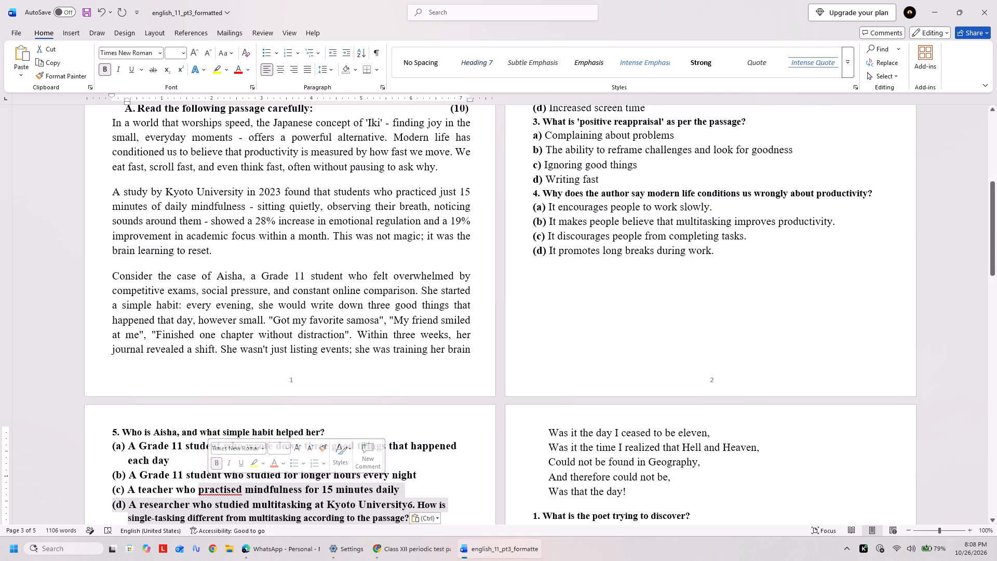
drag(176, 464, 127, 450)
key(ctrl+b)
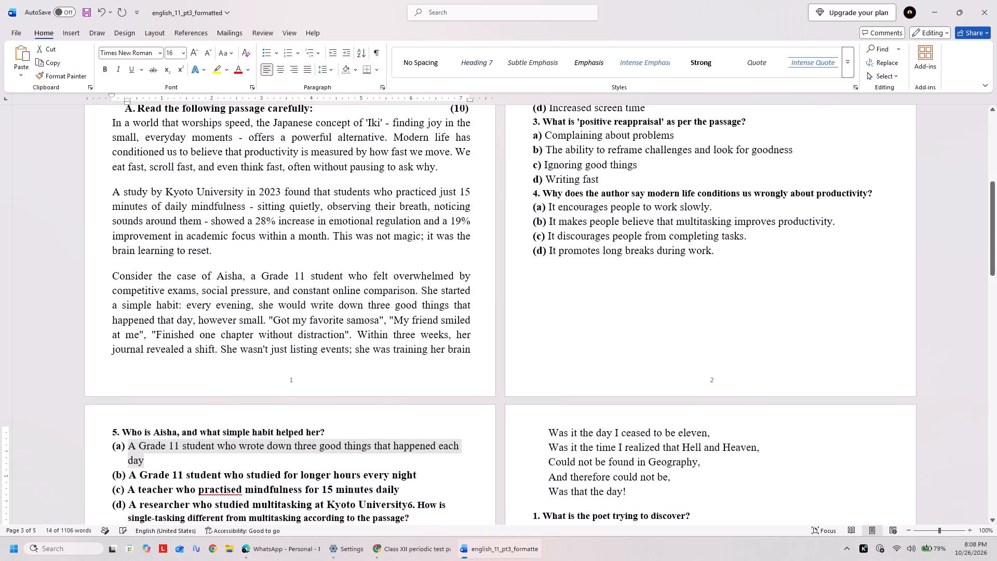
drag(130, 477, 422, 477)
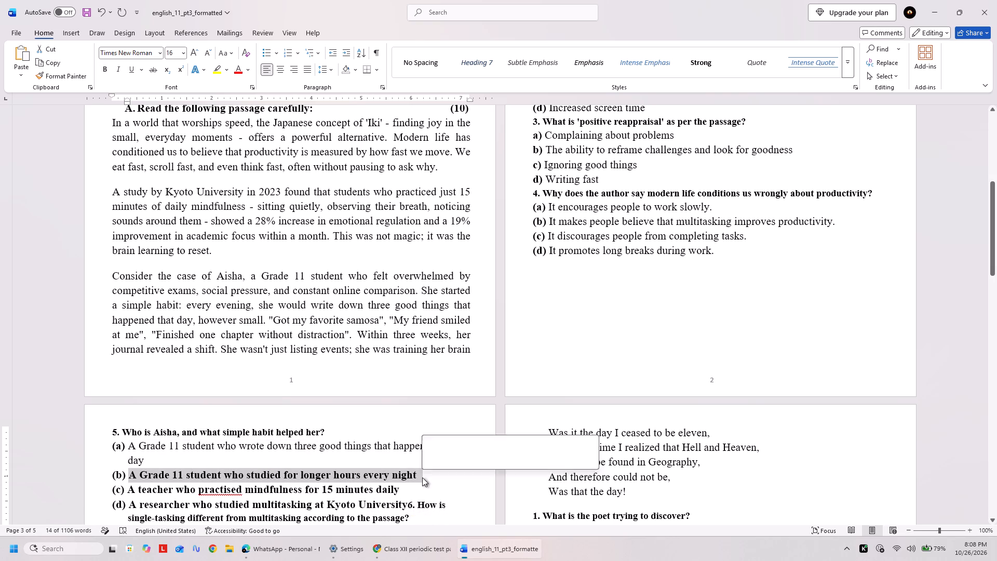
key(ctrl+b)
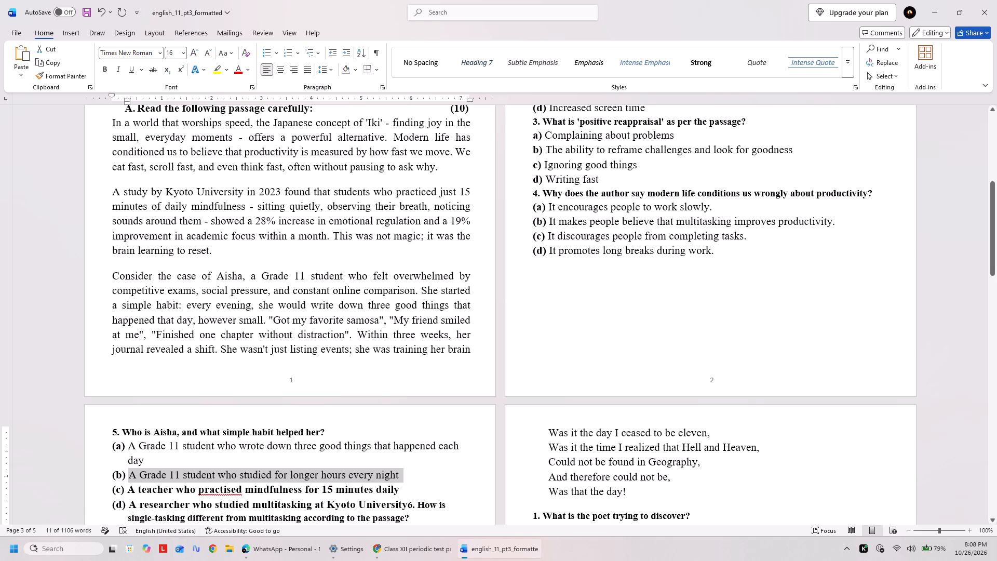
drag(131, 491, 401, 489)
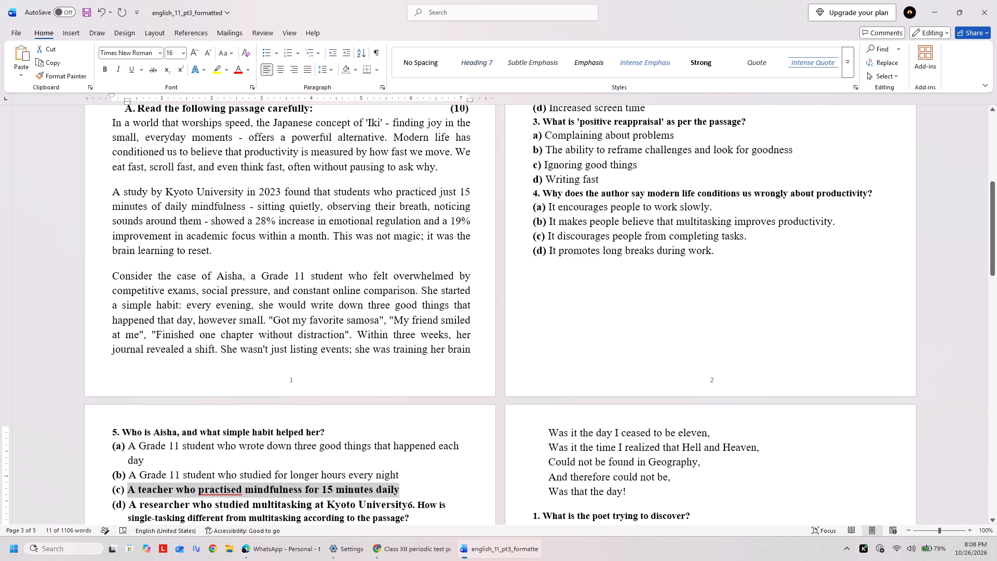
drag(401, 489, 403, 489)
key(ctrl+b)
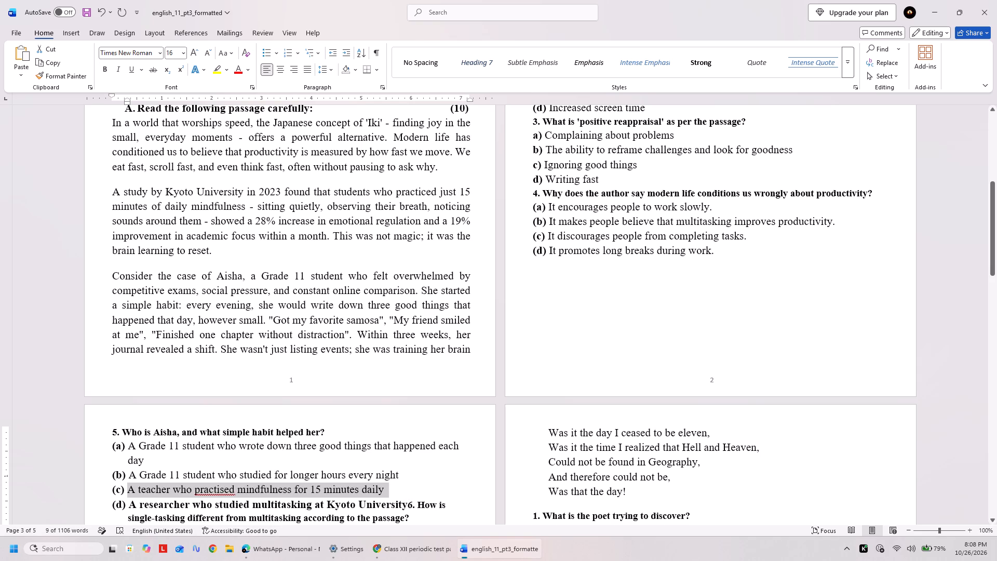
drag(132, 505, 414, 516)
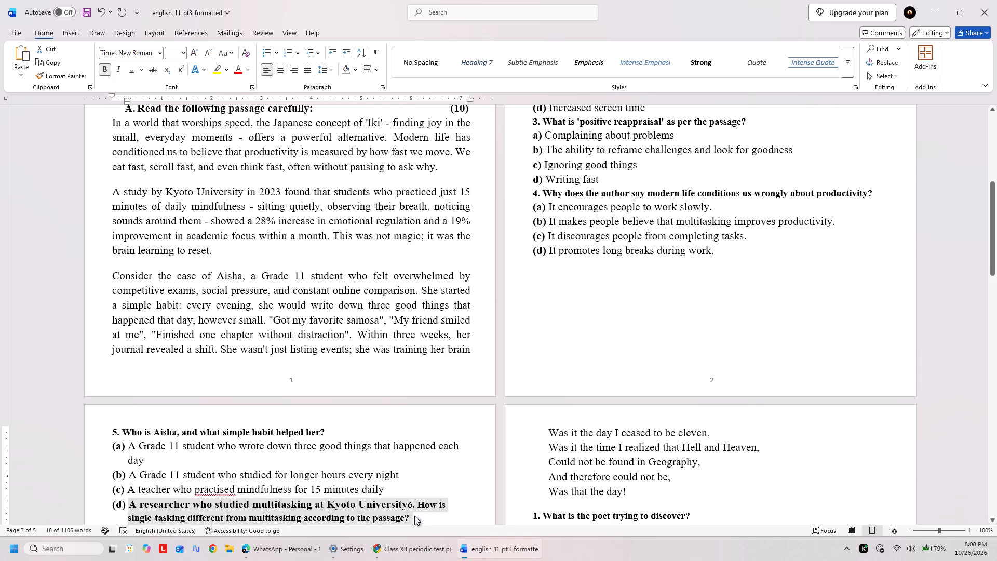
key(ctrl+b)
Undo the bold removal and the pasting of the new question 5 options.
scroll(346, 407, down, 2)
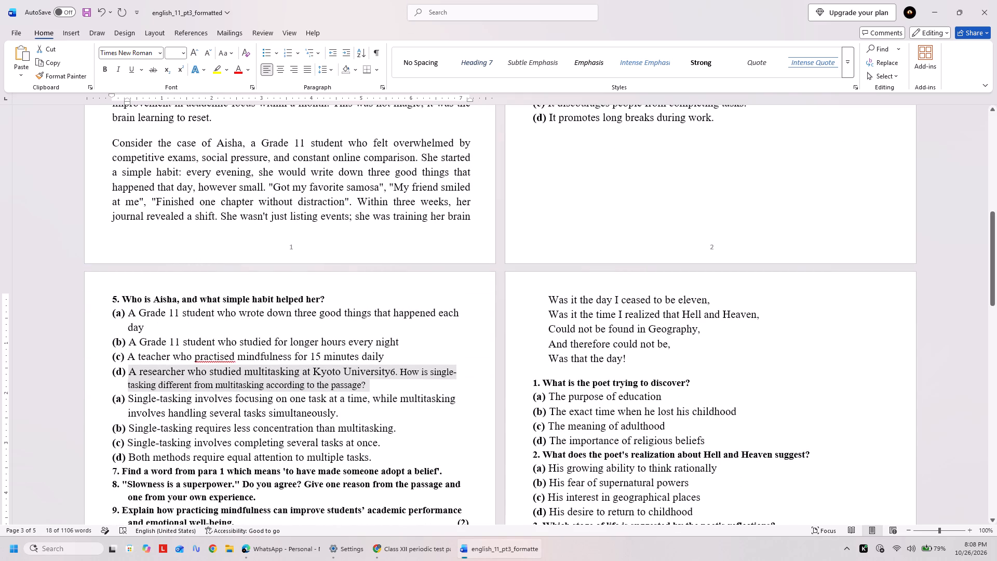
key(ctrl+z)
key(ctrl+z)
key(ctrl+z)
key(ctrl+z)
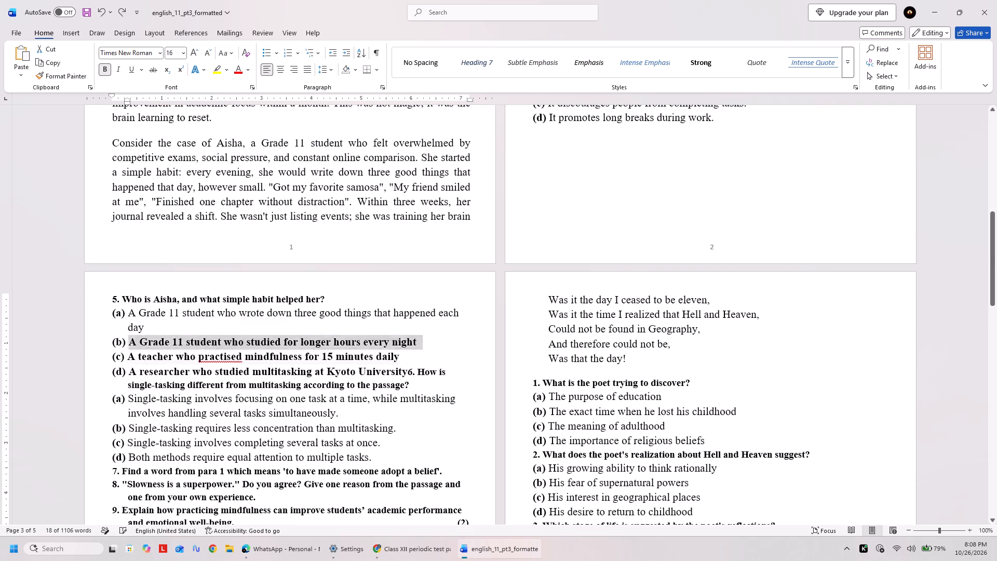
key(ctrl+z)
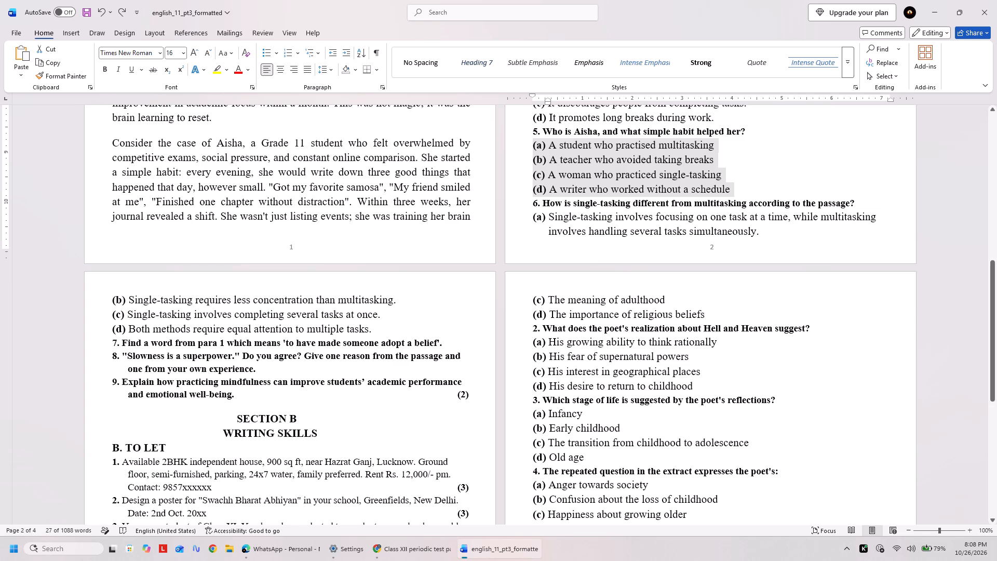
Delete question 5's four old options and paste the copied Aisha options on the line below the question.
key(Delete)
key(Return)
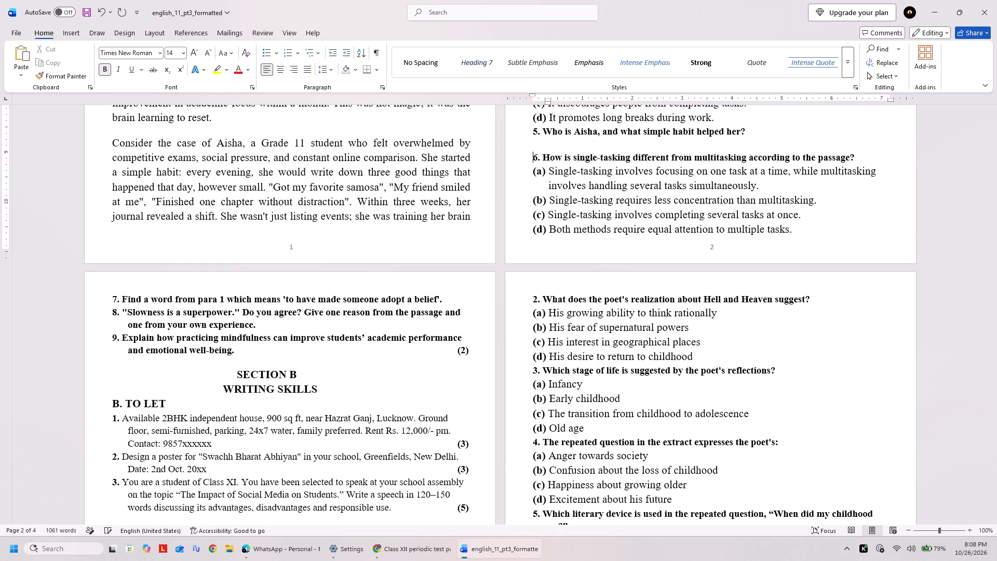
key(Return)
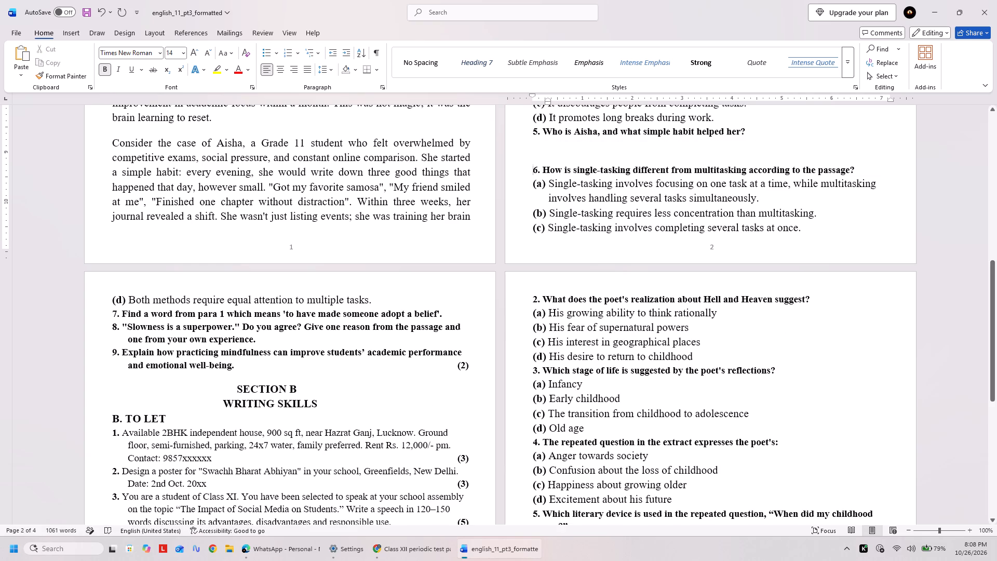
click(572, 143)
key(ctrl+v)
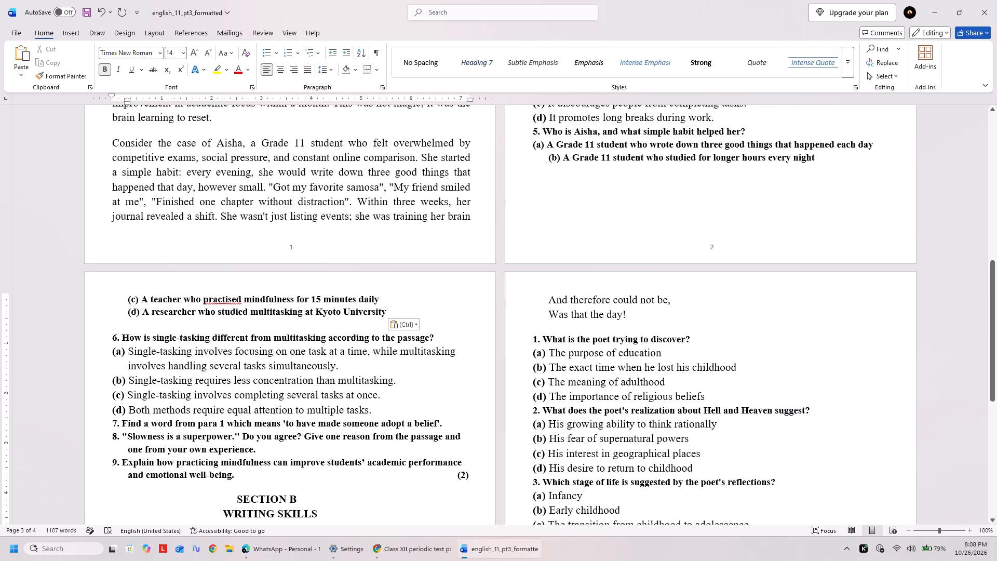
Remove the bold from the text of options (a) and (b) under question 5, keeping the letters bold.
drag(877, 145, 675, 150)
click(556, 144)
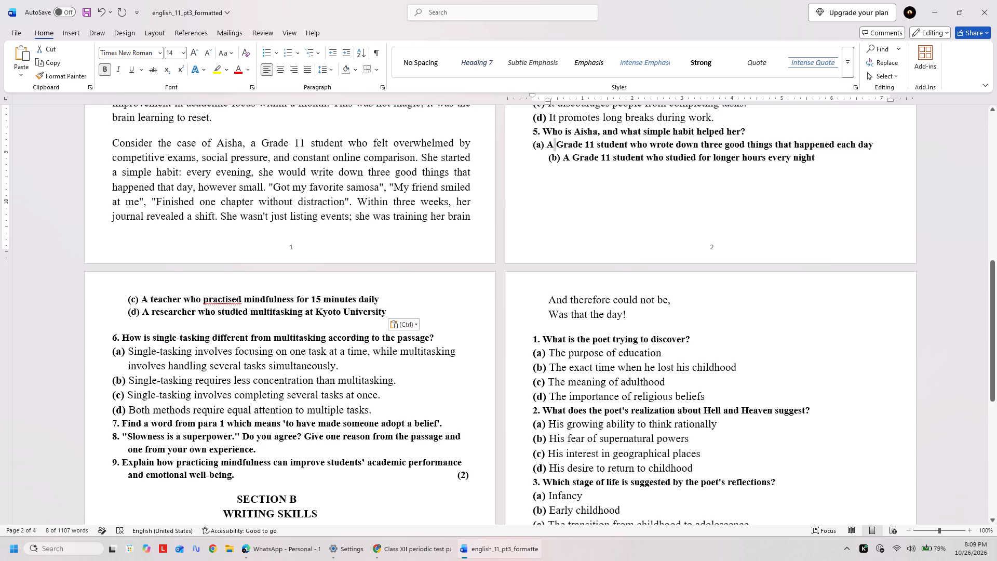
drag(549, 143, 892, 144)
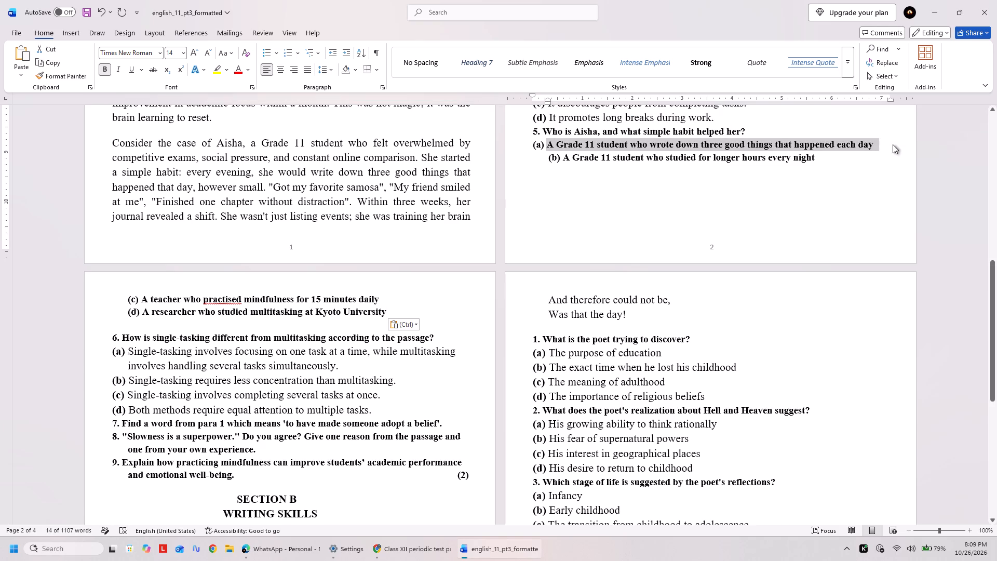
key(ctrl+b)
drag(565, 155, 595, 155)
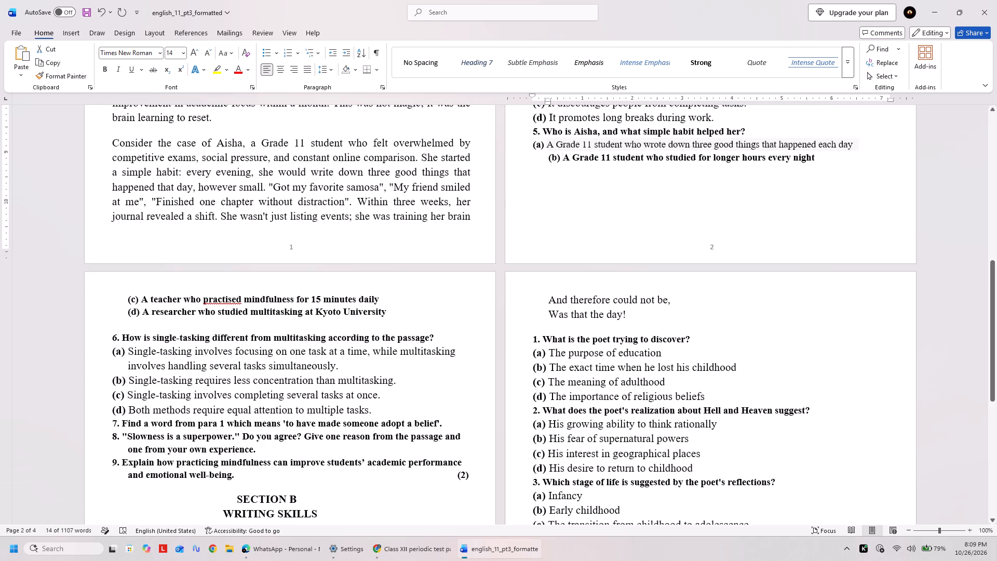
drag(595, 155, 820, 156)
key(ctrl+b)
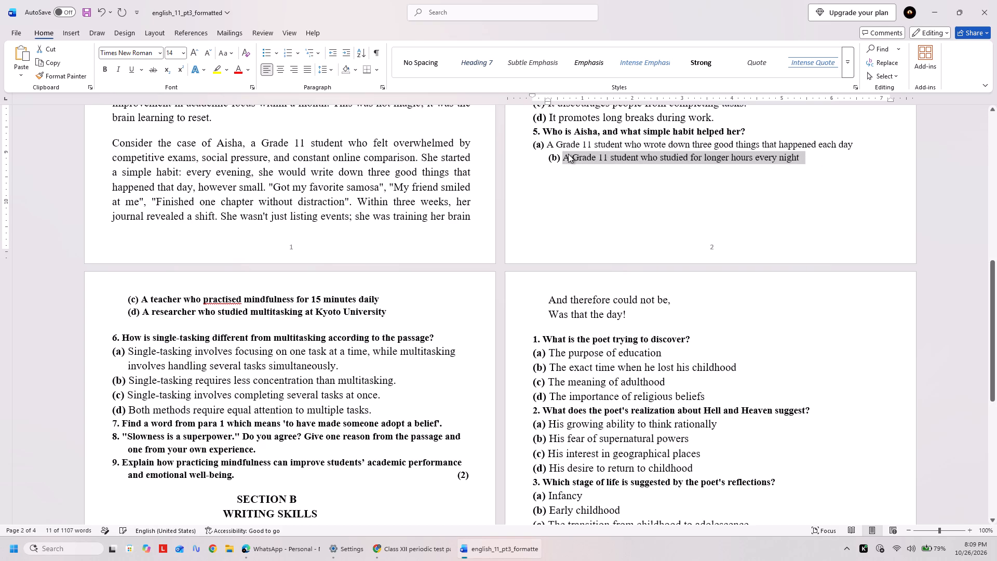
Align question 5's option (b) with option (a) by replacing the line break before it with a new one.
click(551, 154)
click(548, 157)
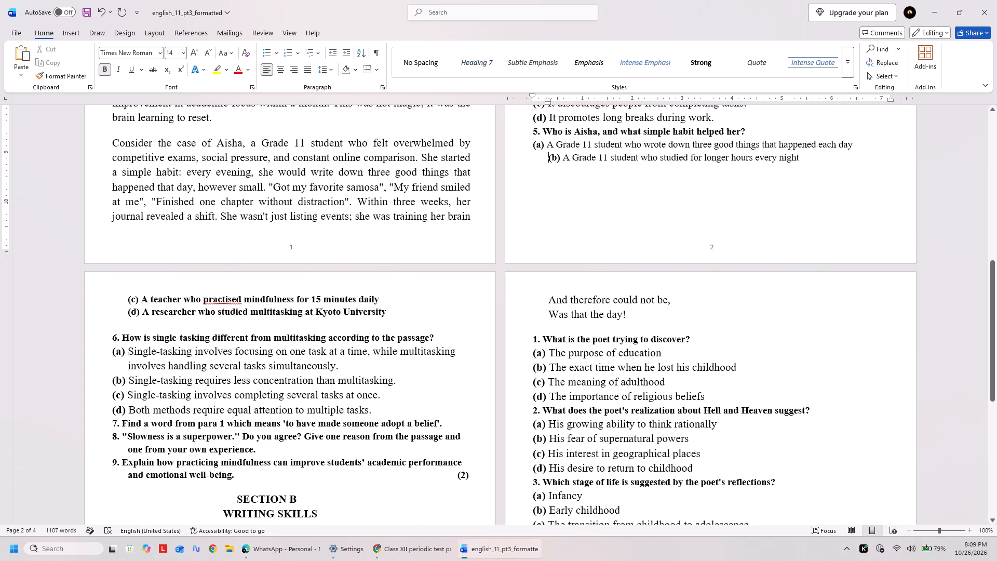
key(BackSpace)
key(Return)
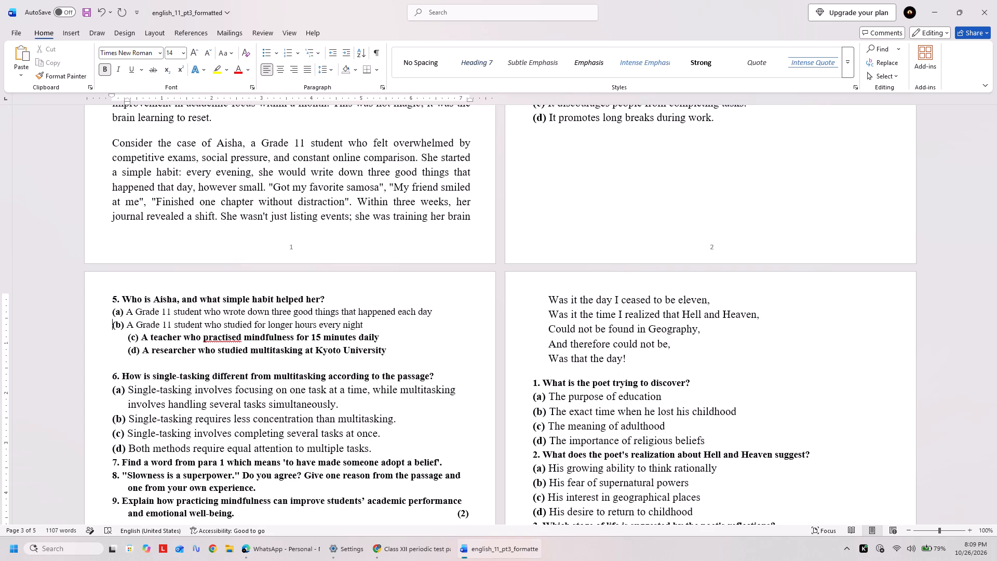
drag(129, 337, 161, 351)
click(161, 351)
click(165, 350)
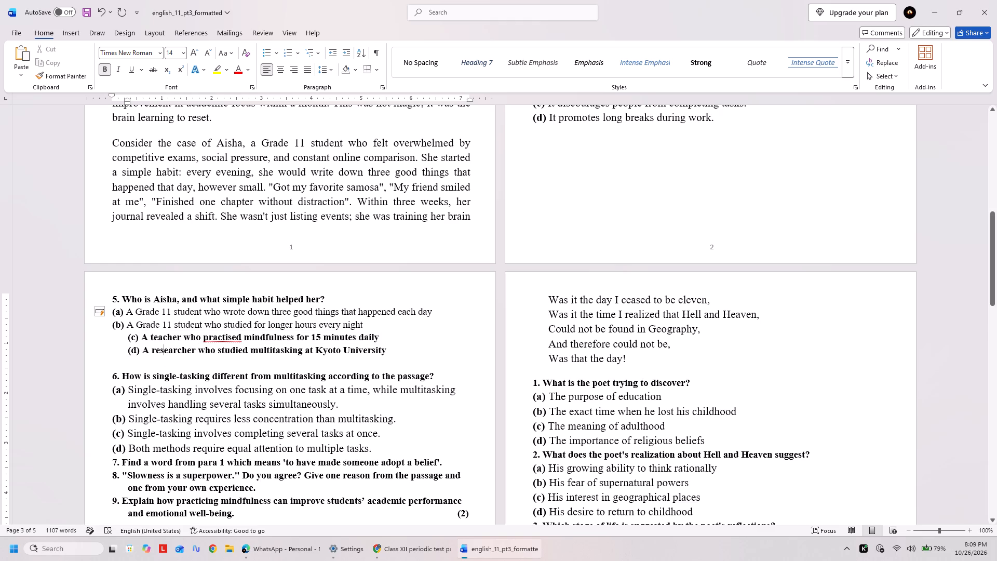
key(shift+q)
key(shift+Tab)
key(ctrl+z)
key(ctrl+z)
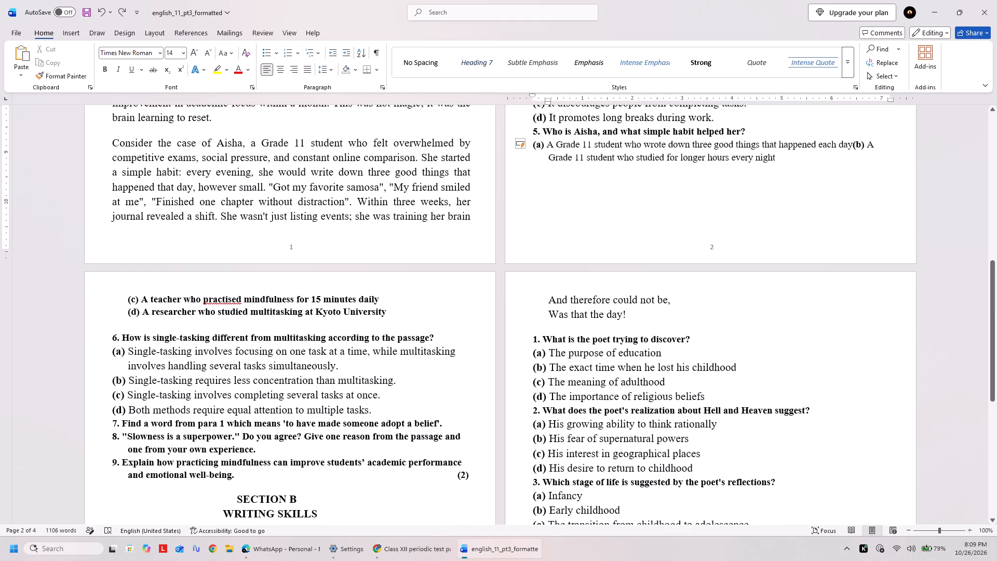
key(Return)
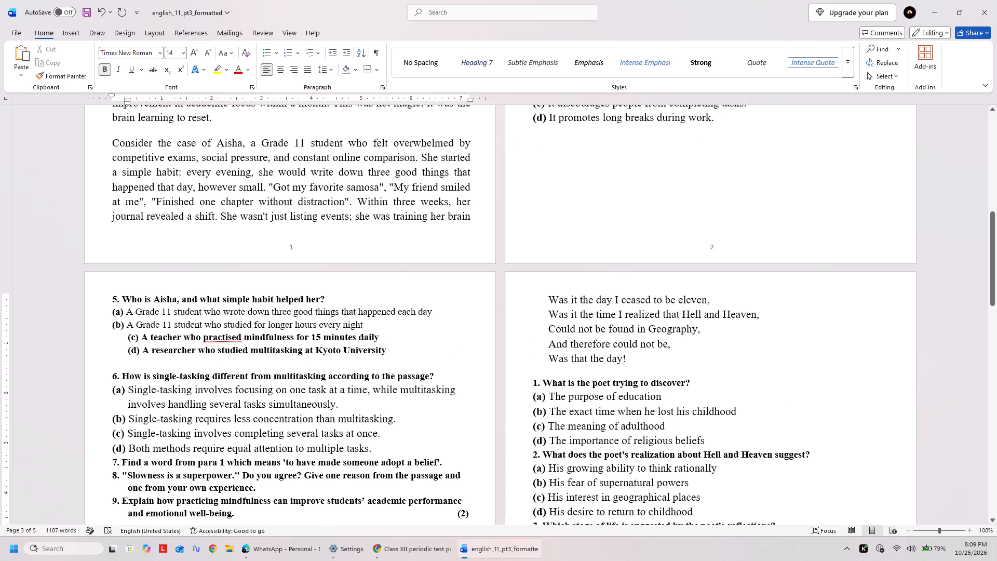
Align question 5's options (c) and (d) with the options above by replacing the line break before each.
click(129, 339)
key(Left)
key(BackSpace)
key(Return)
key(Down)
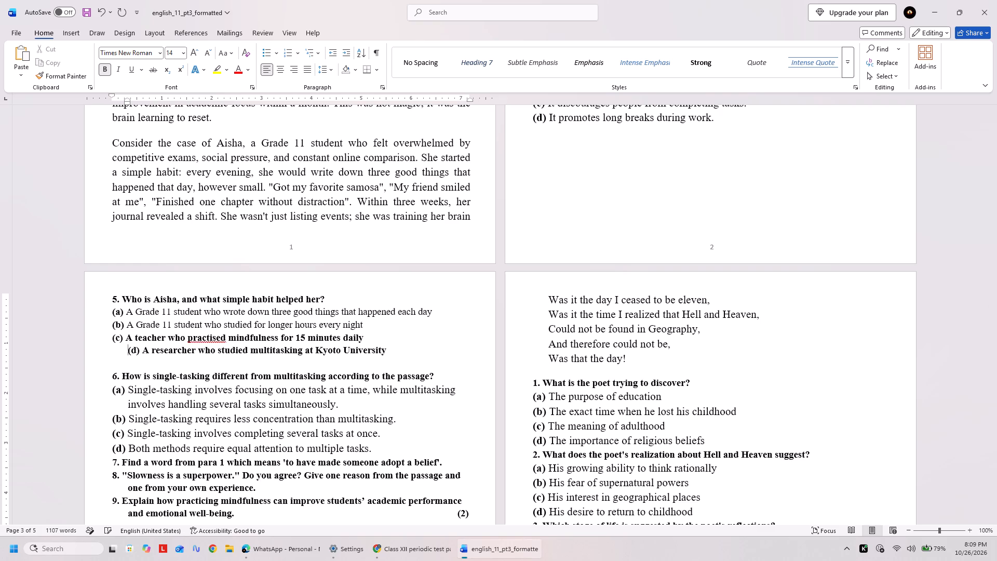
key(BackSpace)
key(Return)
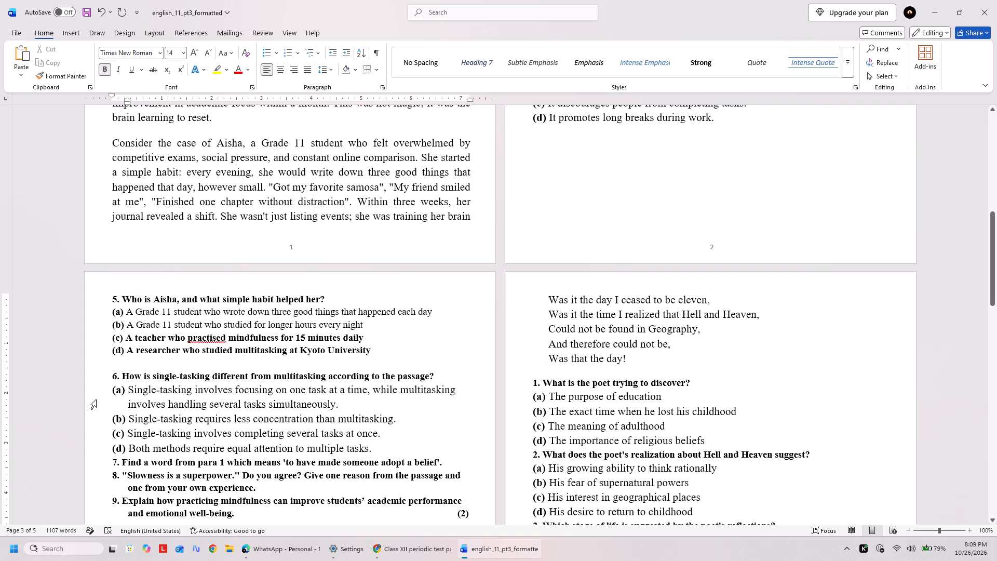
Remove the bold from the text of options (d) and (c) under question 5, keeping the letters bold.
drag(375, 352, 313, 357)
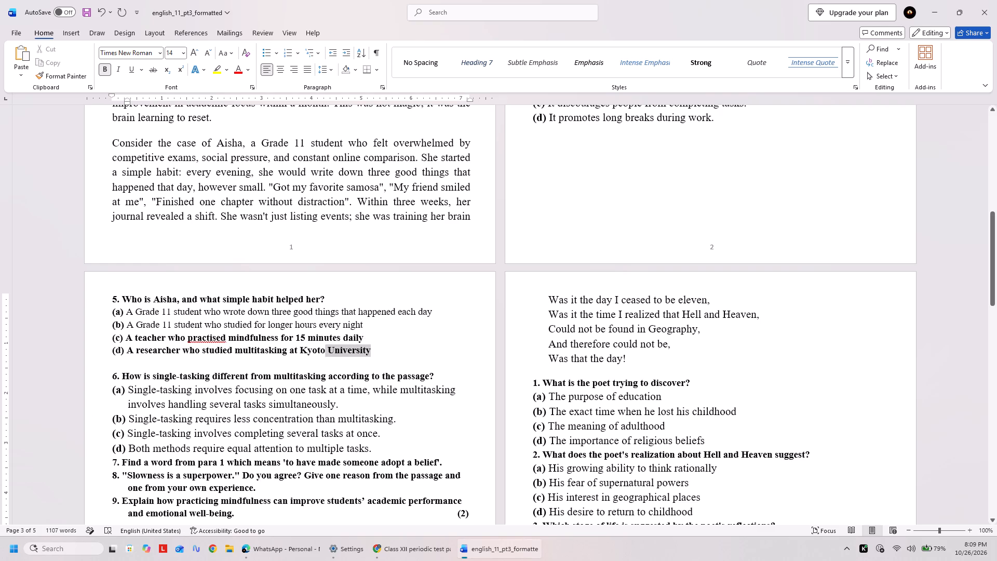
drag(313, 357, 129, 358)
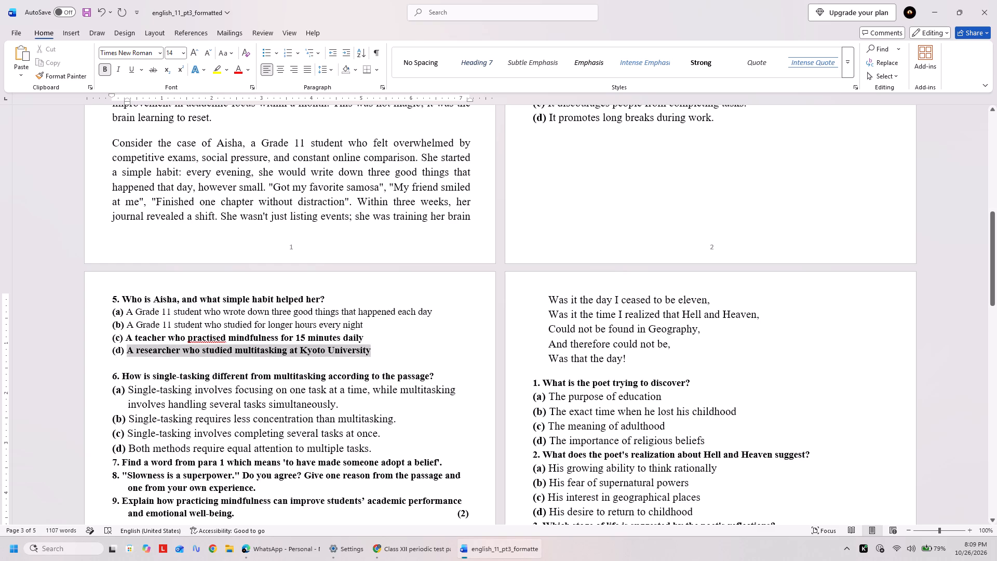
drag(129, 358, 125, 353)
key(ctrl+b)
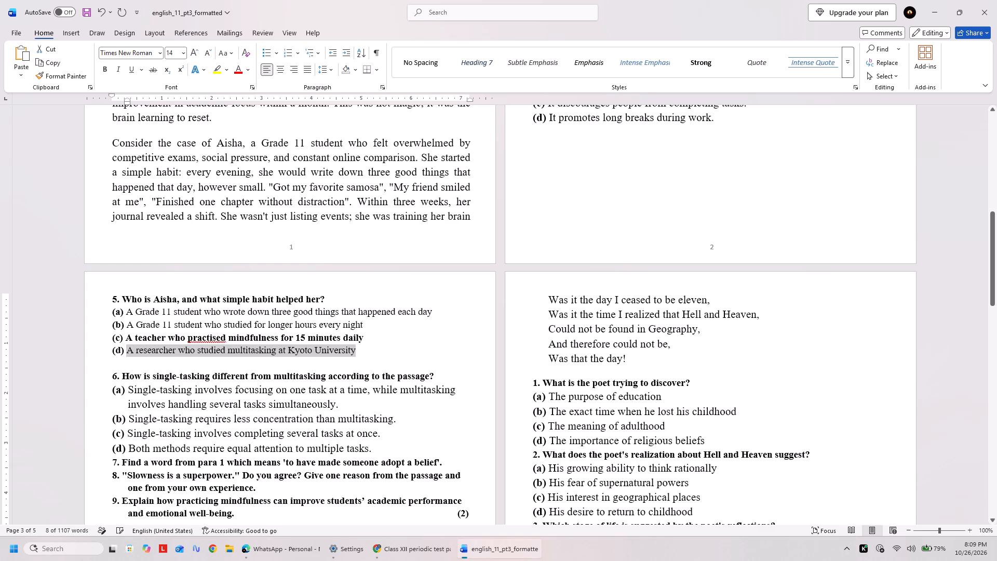
drag(369, 337, 131, 341)
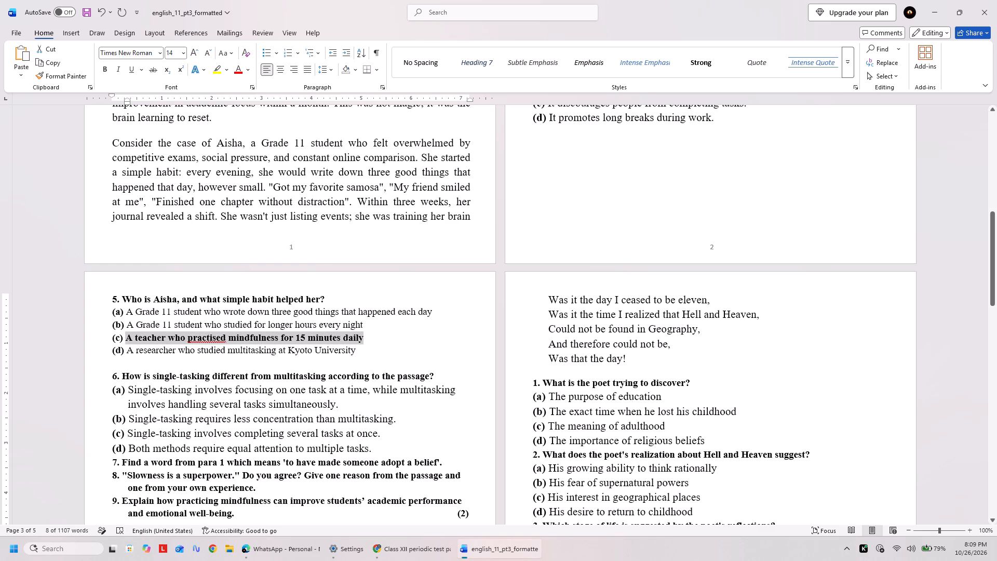
drag(131, 341, 130, 341)
key(ctrl+b)
Indent options (a) to (d) under question 5 about Aisha by one level.
drag(359, 346, 360, 349)
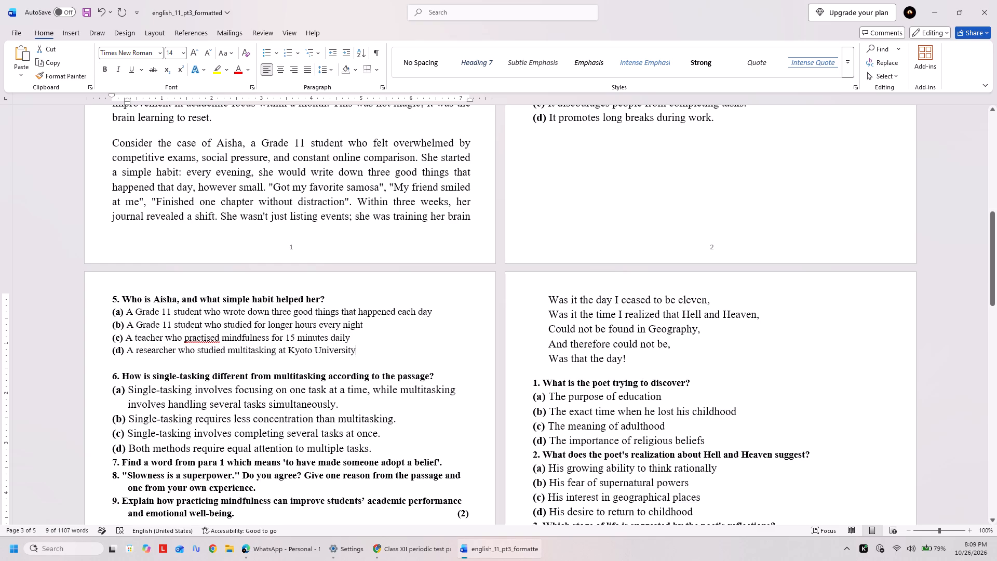
drag(360, 349, 110, 316)
key(Tab)
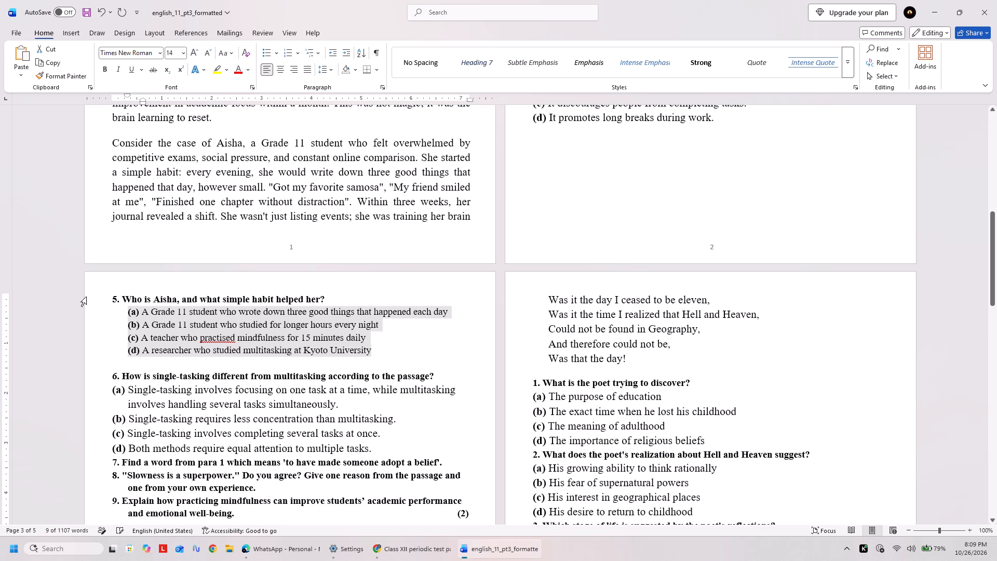
Indent the four options under each of the poem extract's questions 1, 2 and 3 by one level.
drag(712, 438, 596, 418)
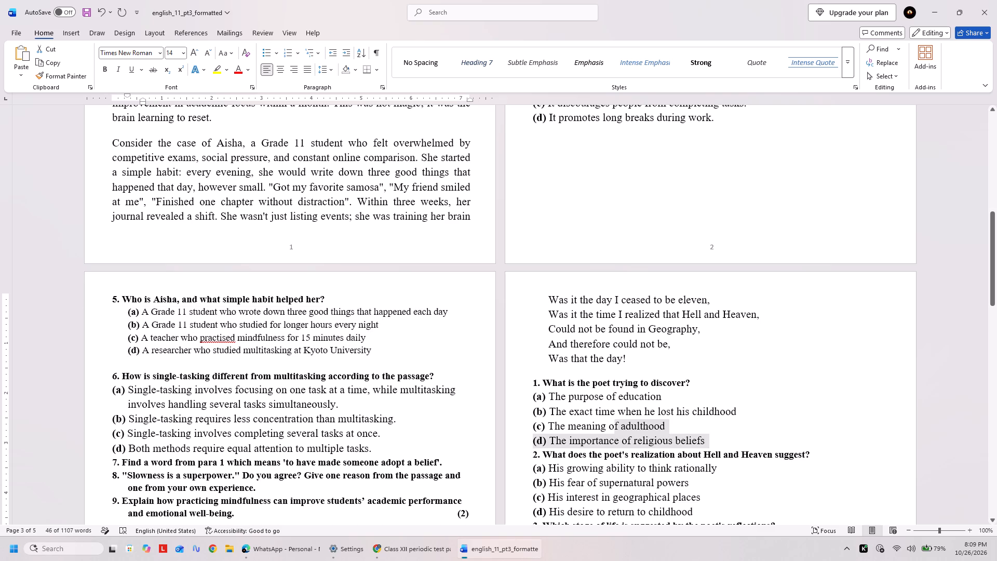
drag(596, 418, 532, 396)
key(Tab)
scroll(598, 433, down, 2)
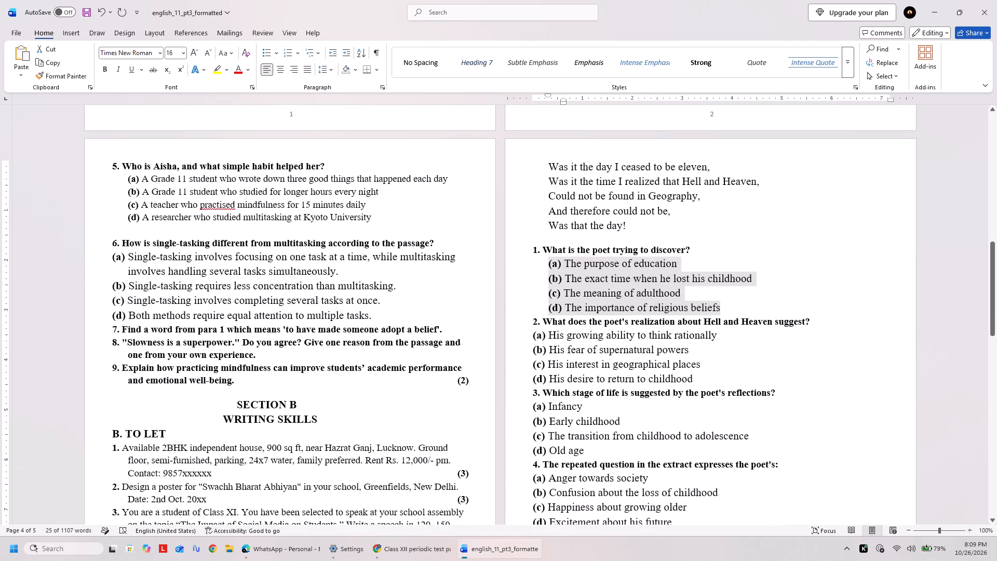
drag(702, 380, 534, 338)
key(Tab)
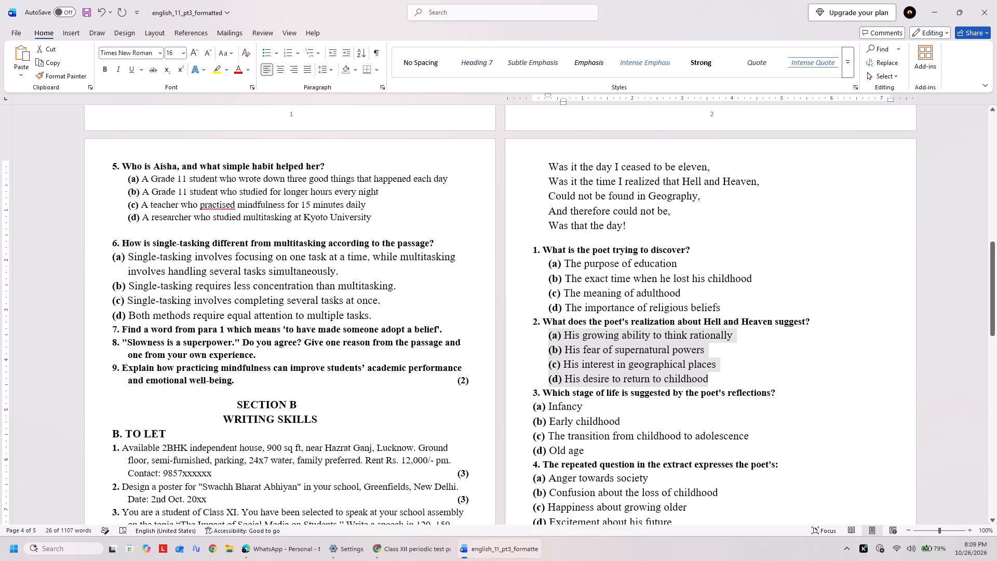
drag(605, 461, 533, 416)
click(571, 440)
drag(587, 450, 547, 426)
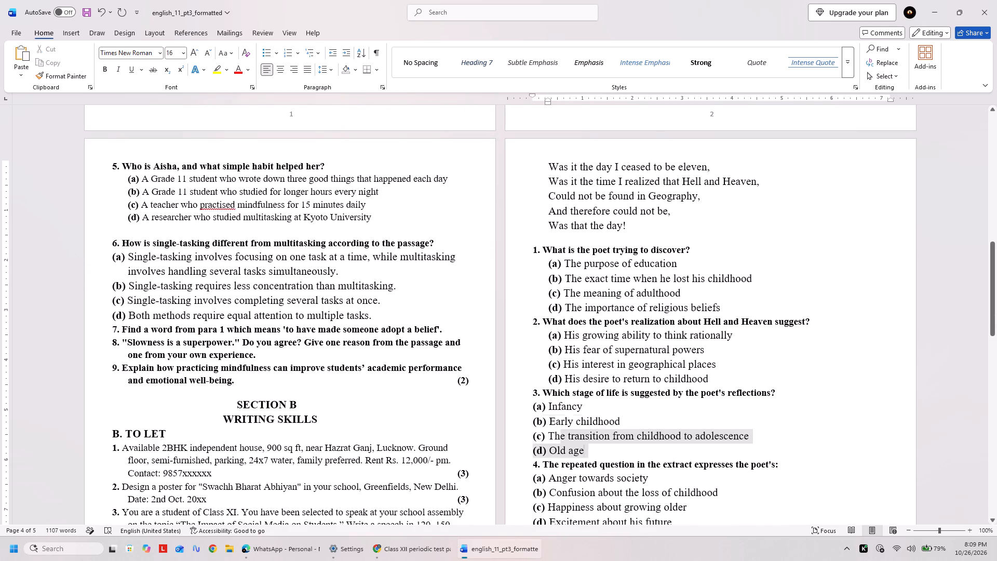
drag(547, 426, 533, 410)
key(Tab)
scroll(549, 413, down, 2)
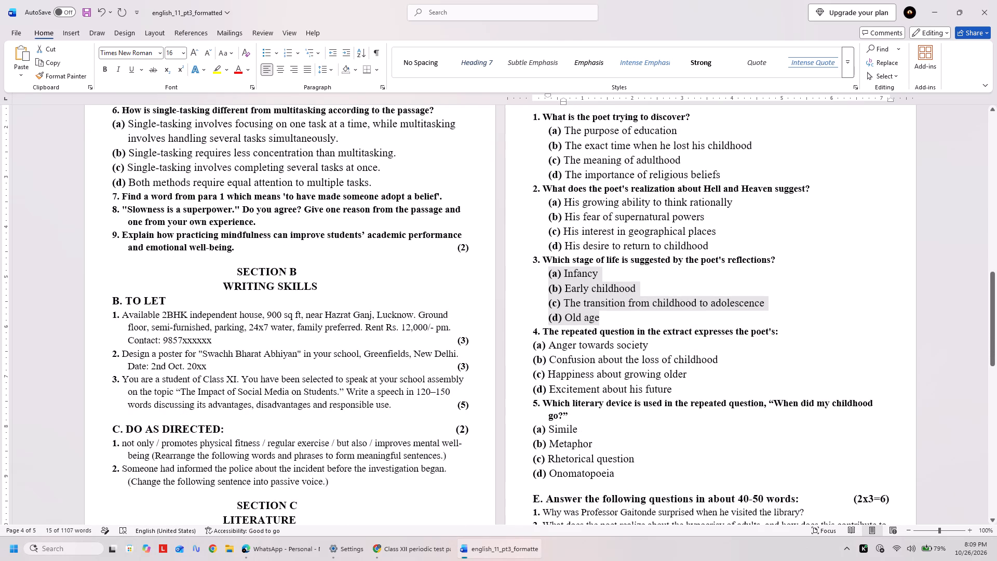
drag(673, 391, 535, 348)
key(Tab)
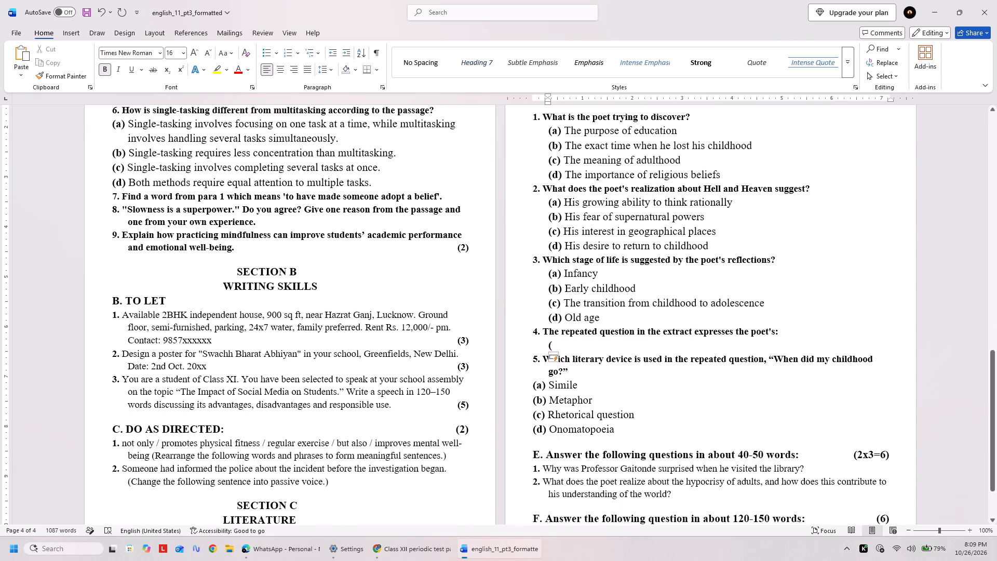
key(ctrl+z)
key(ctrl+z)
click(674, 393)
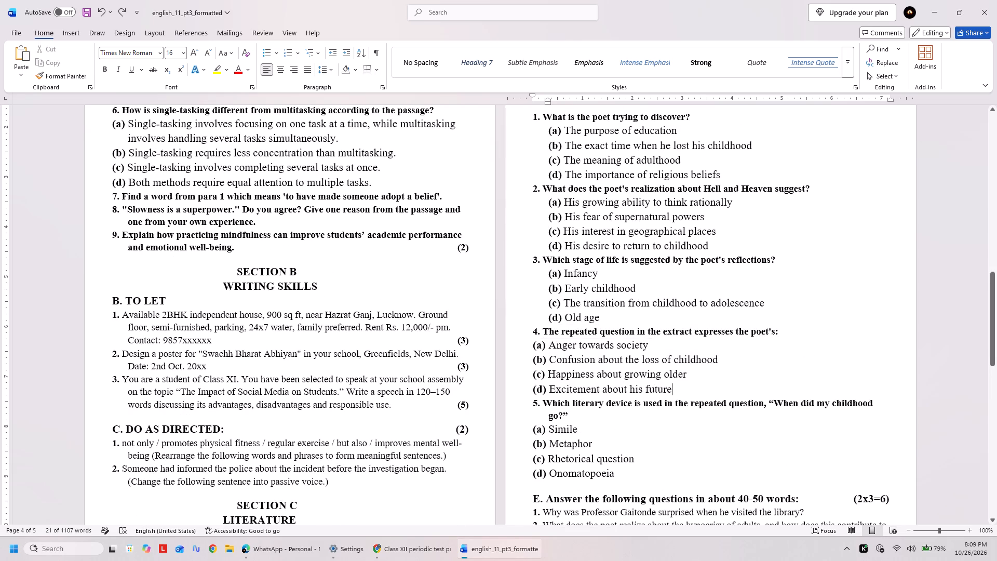
Indent the four options under each of the poem extract's questions 4 and 5 by one level.
drag(685, 385, 525, 346)
key(Tab)
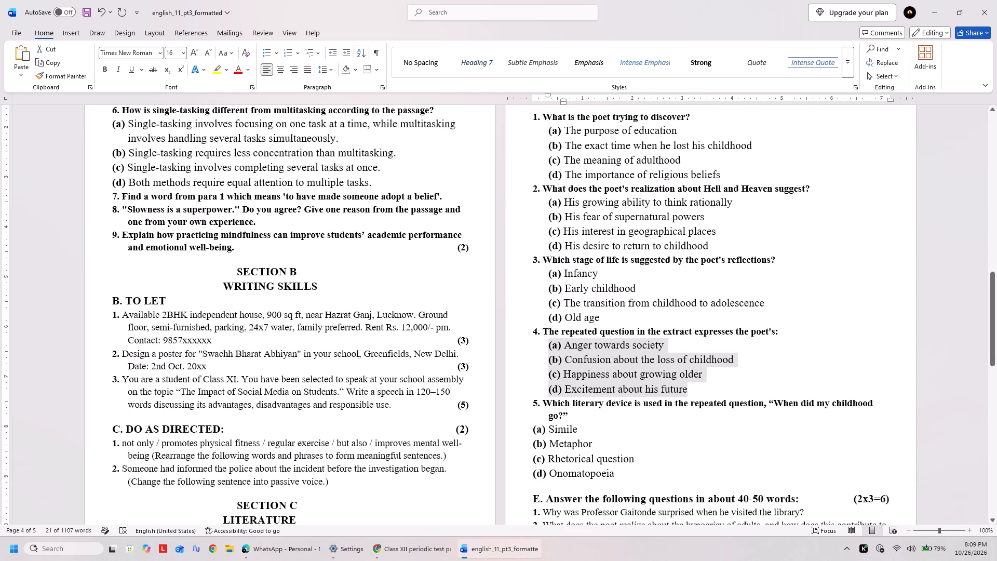
drag(618, 479, 531, 425)
key(Tab)
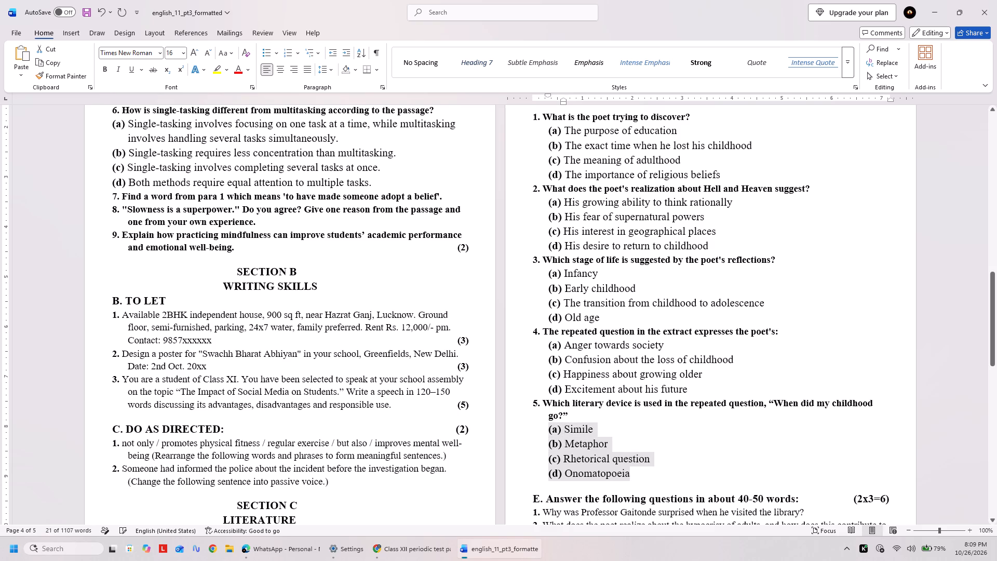
Indent options (a) to (d) under question 6 about single-tasking by one level.
scroll(274, 415, up, 2)
scroll(231, 352, up, 1)
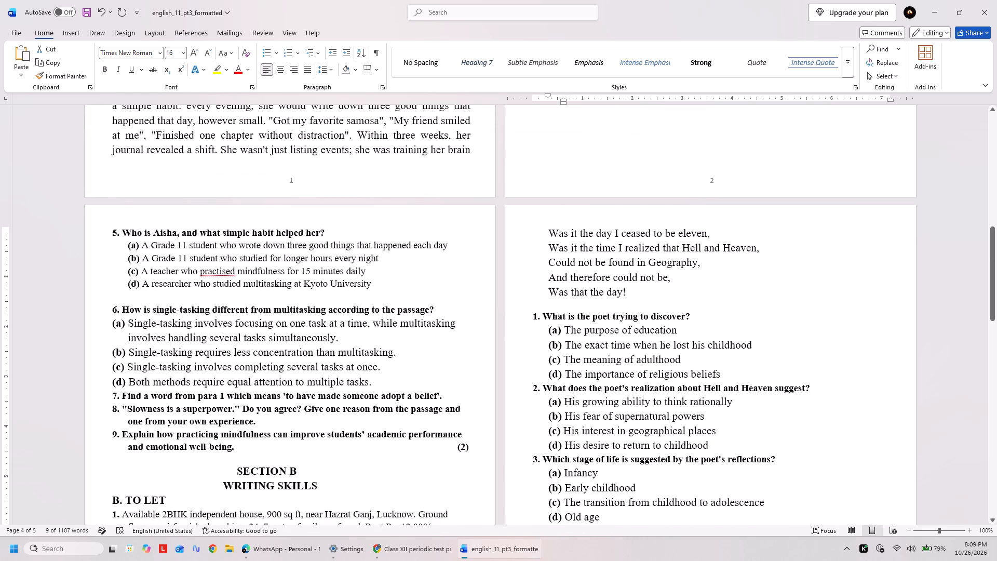
drag(396, 382, 94, 340)
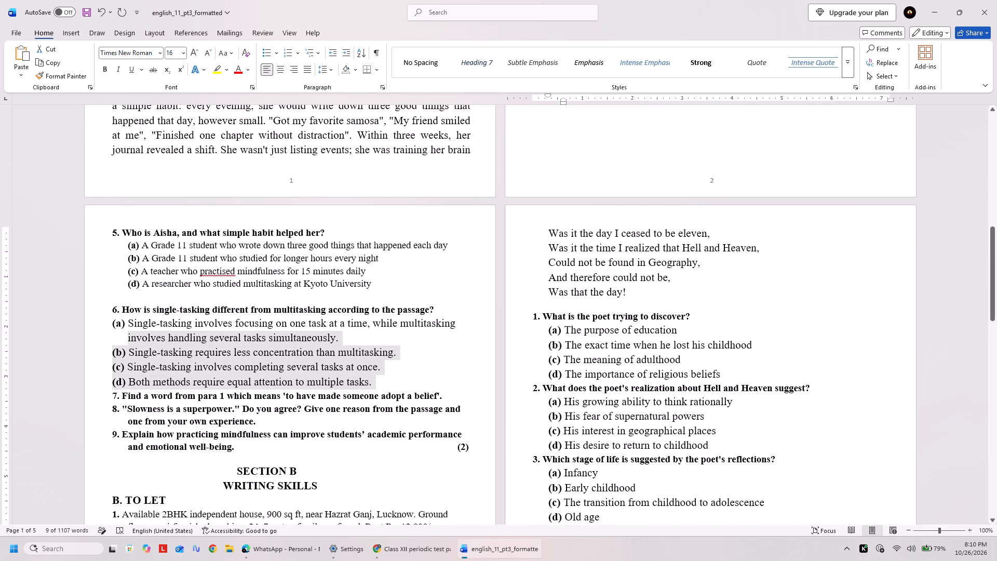
drag(94, 340, 107, 327)
key(Tab)
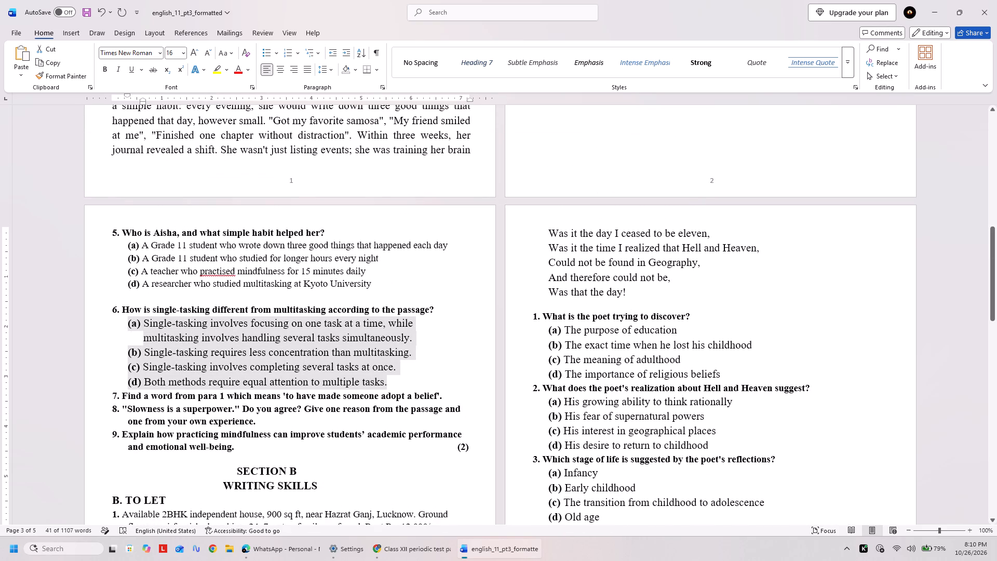
Indent options (a) to (d) under question 5 about Aisha a little further.
drag(379, 290, 114, 251)
key(Tab)
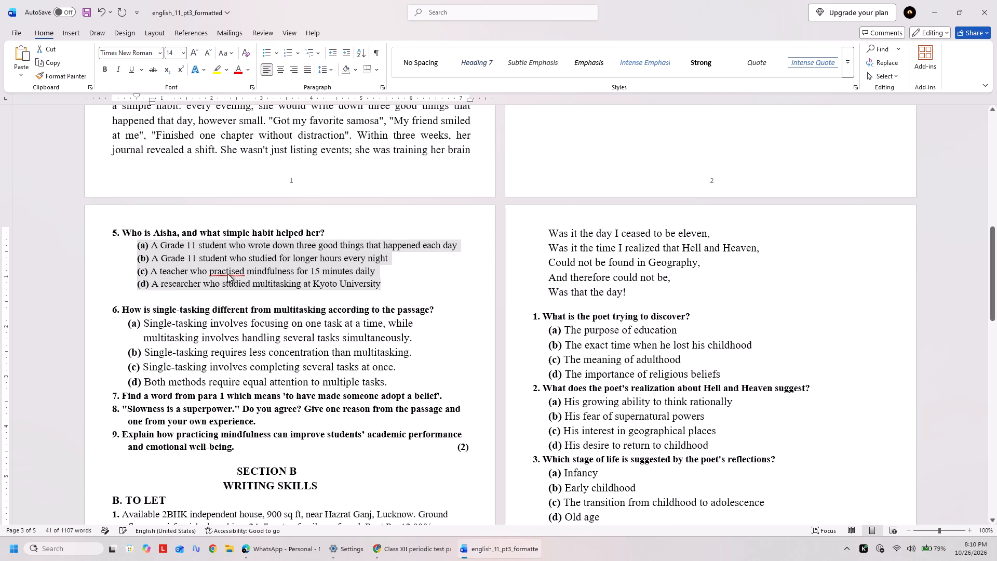
Set the font size of options (a) to (d) under question 5 about Aisha to 16.
click(234, 277)
drag(385, 286, 225, 271)
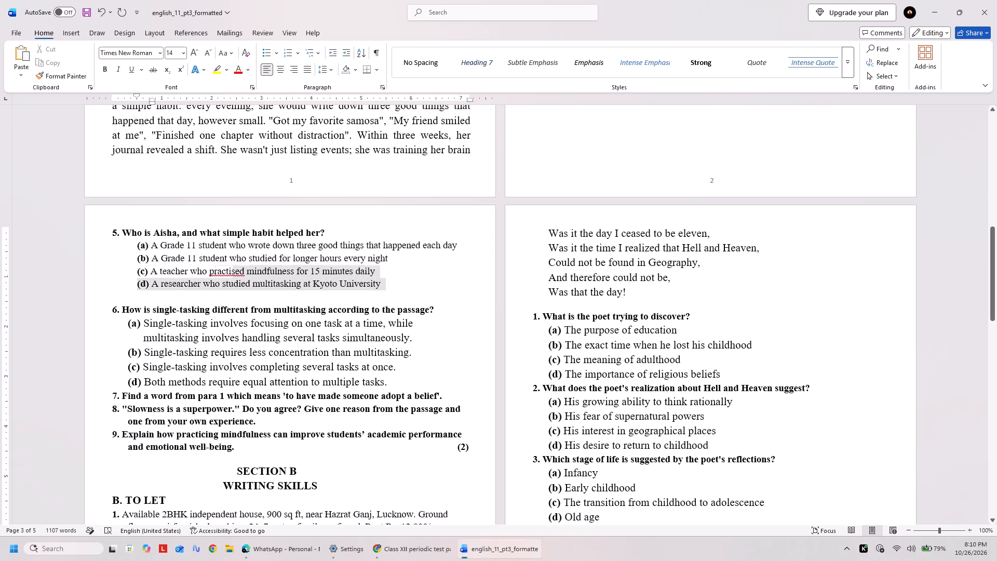
drag(225, 271, 136, 246)
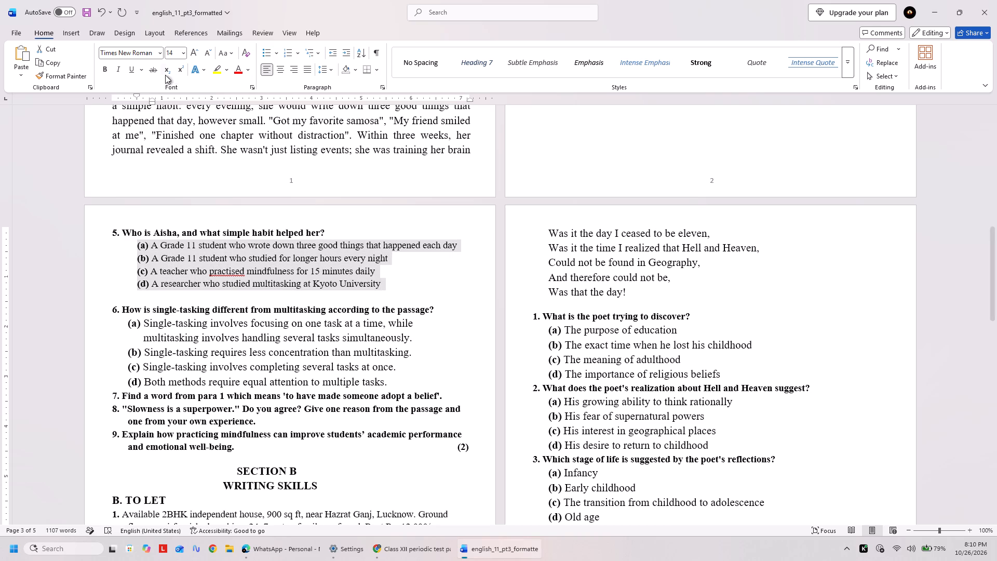
click(188, 52)
click(336, 273)
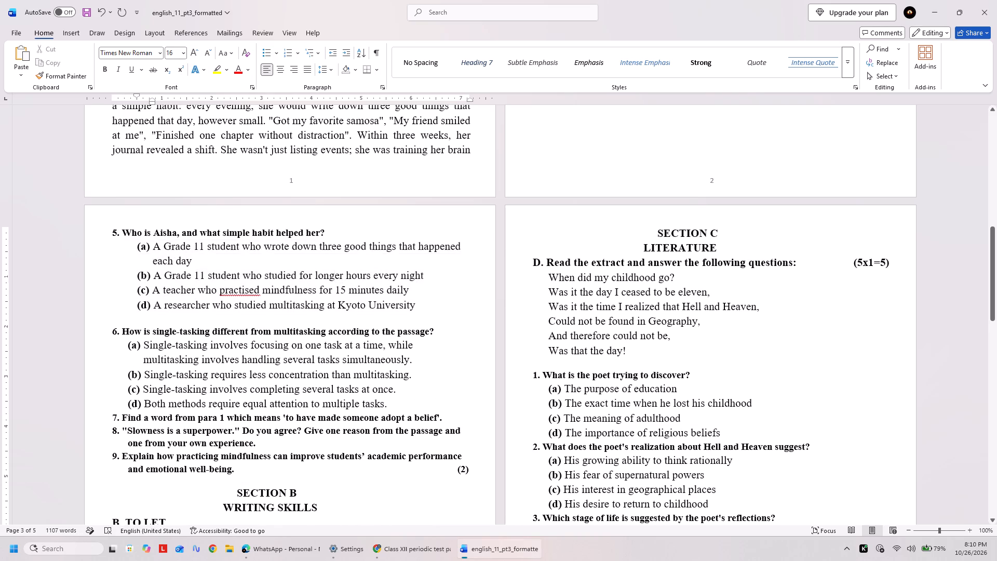
Indent the four options under each of the reading passage's questions 1 and 2 by one level.
scroll(334, 278, up, 3)
click(598, 290)
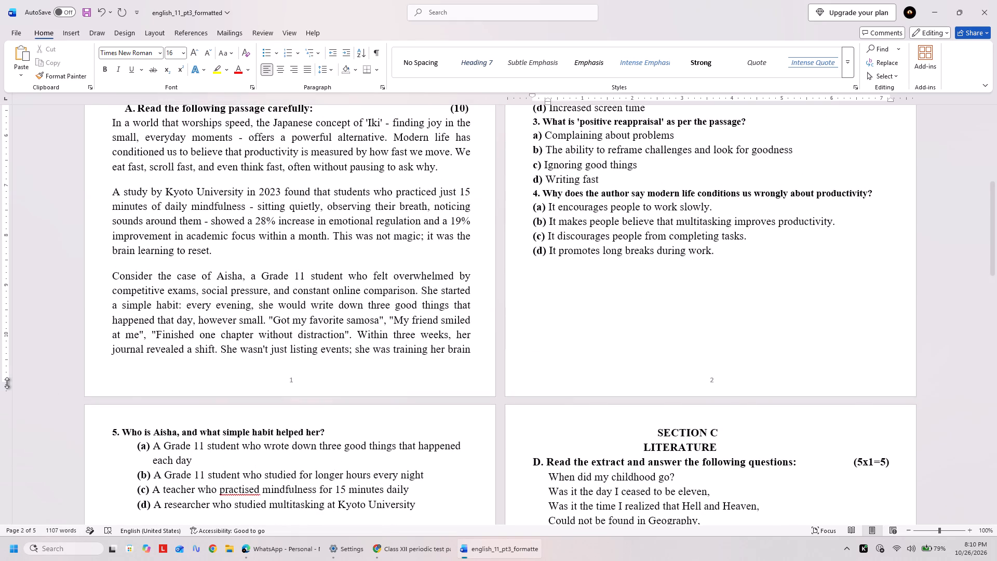
drag(7, 383, 7, 388)
scroll(650, 301, up, 4)
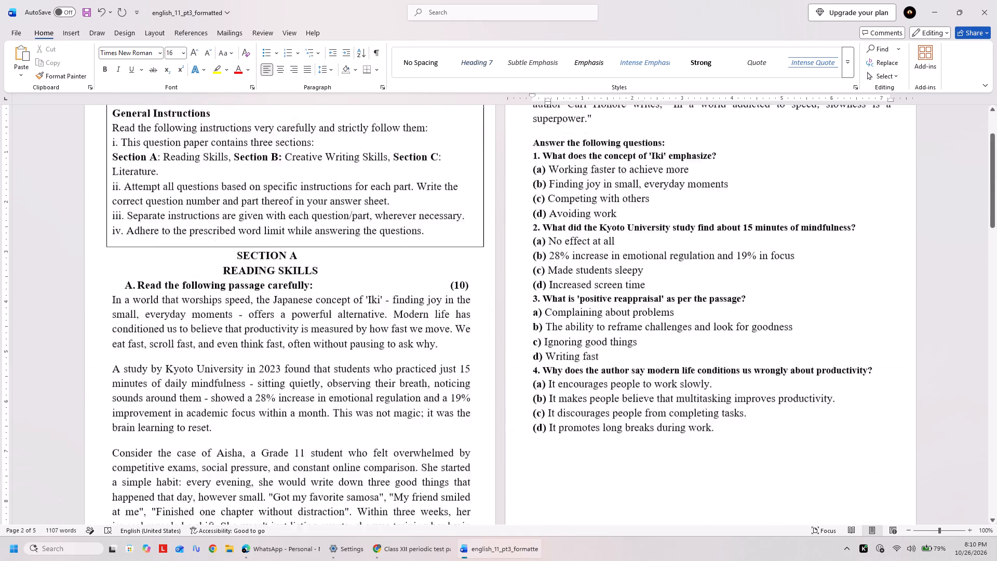
scroll(649, 301, up, 1)
scroll(612, 324, up, 3)
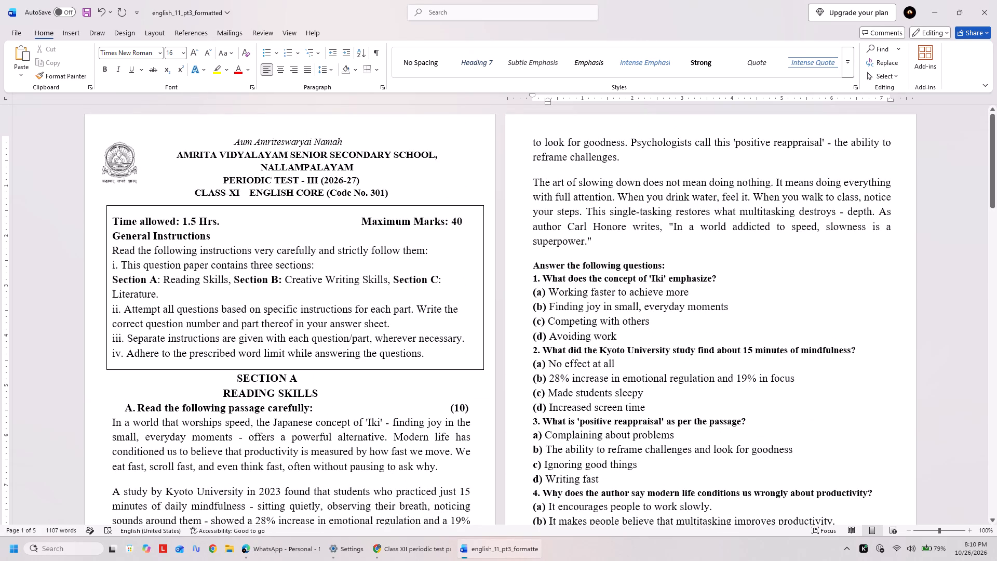
drag(533, 291, 616, 337)
key(Tab)
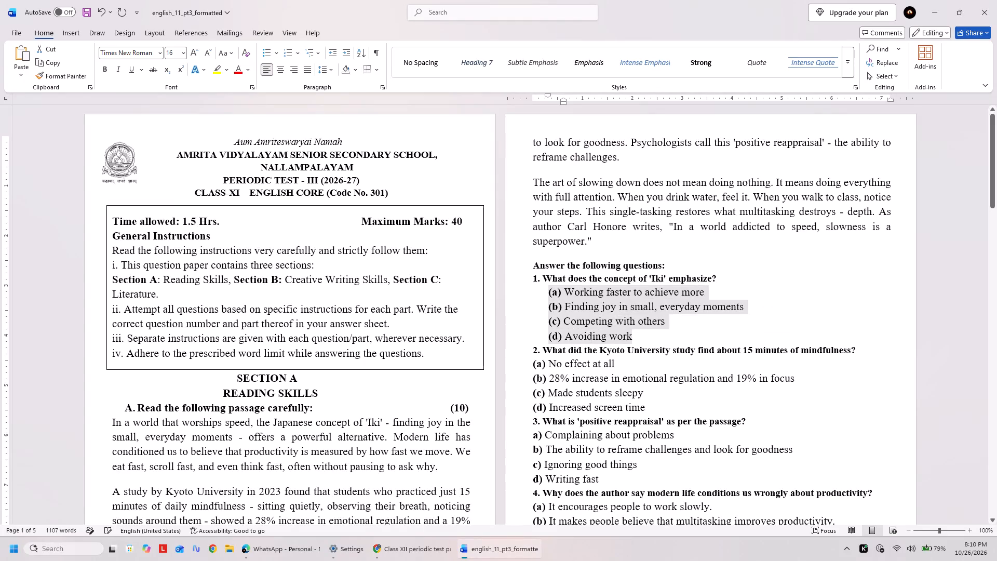
drag(530, 363, 637, 408)
key(Tab)
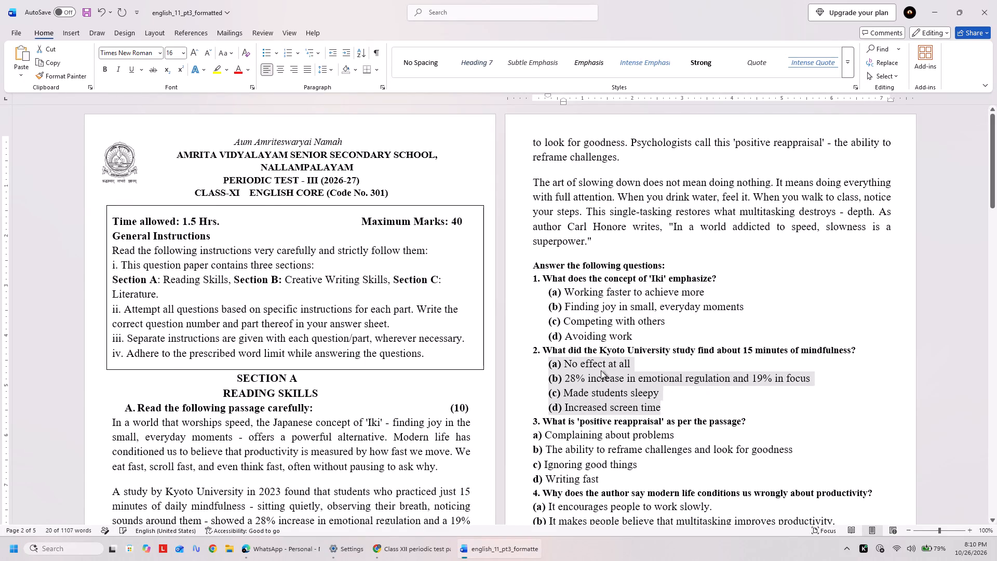
scroll(598, 370, down, 1)
drag(532, 370, 611, 410)
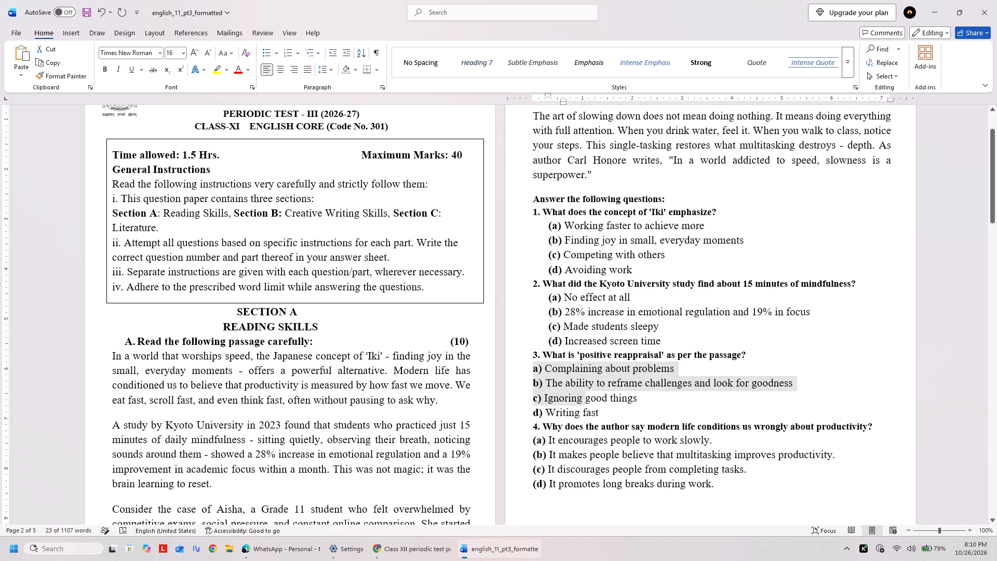
key(Tab)
drag(532, 439, 707, 489)
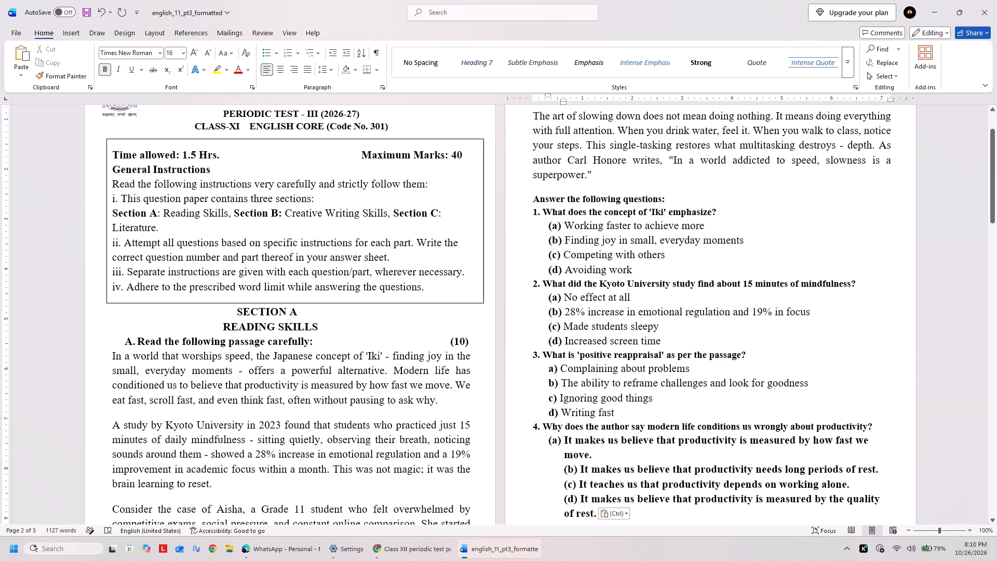
Remove the bold from the text of question 4's options (a) to (d), keeping their letter labels bold.
drag(564, 435, 593, 453)
key(ctrl+b)
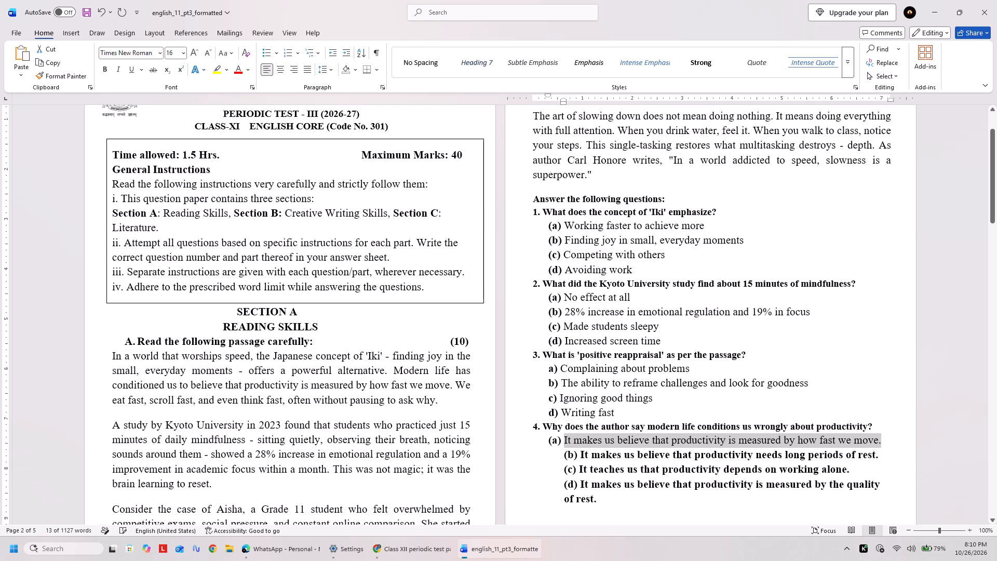
drag(578, 457, 880, 459)
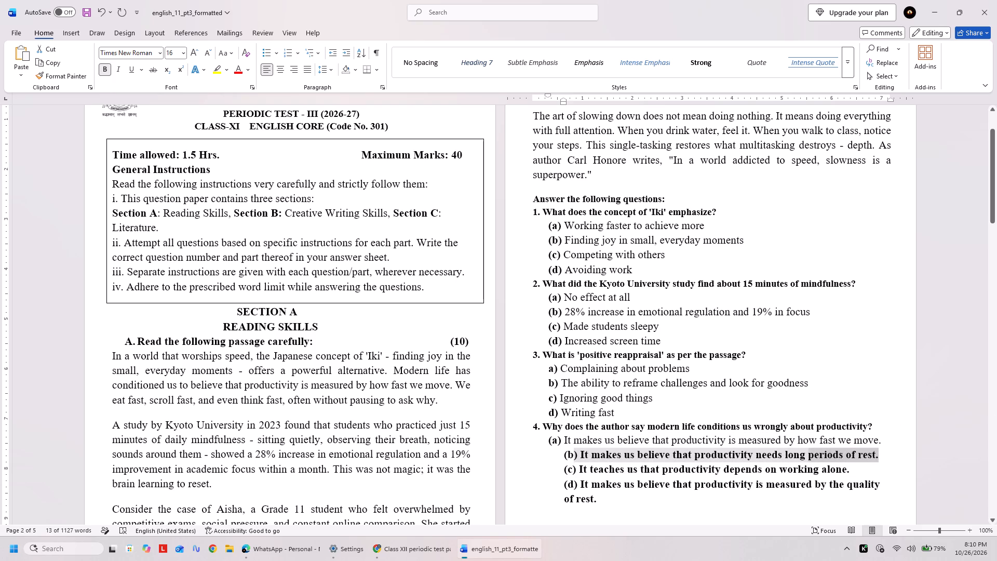
key(ctrl+b)
drag(858, 471, 573, 473)
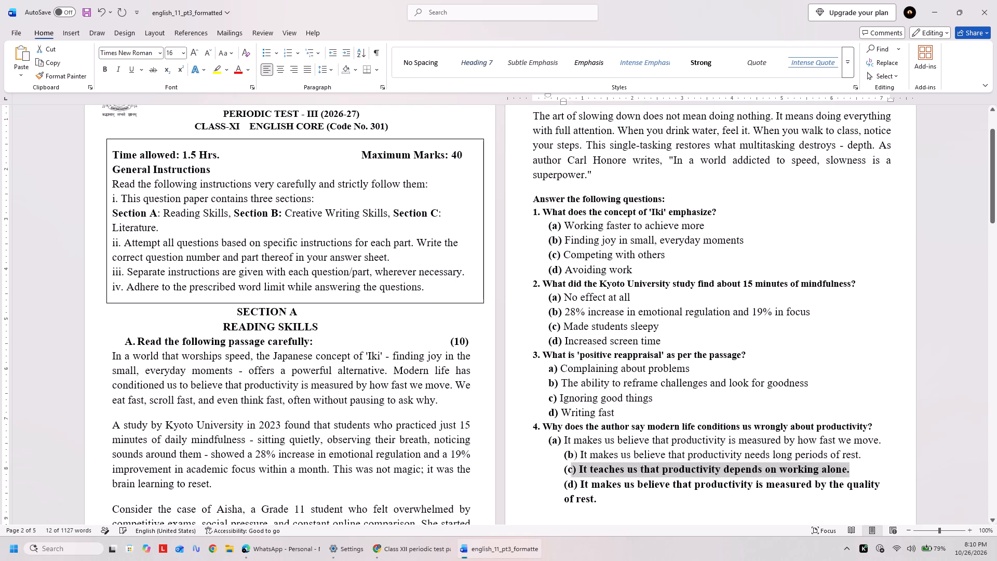
drag(573, 473, 576, 472)
key(ctrl+b)
drag(577, 455, 578, 455)
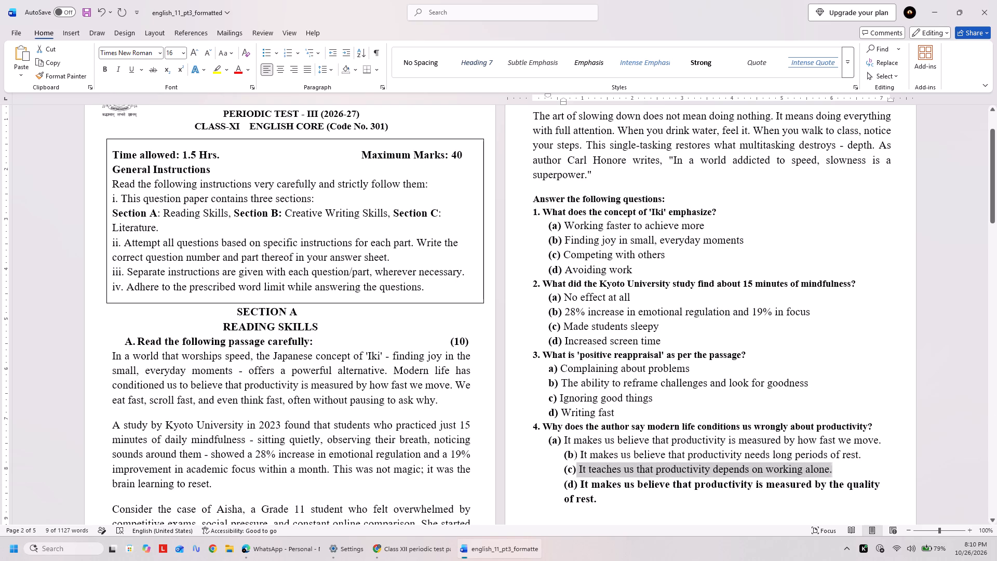
drag(578, 455, 571, 455)
key(ctrl+b)
drag(609, 499, 587, 488)
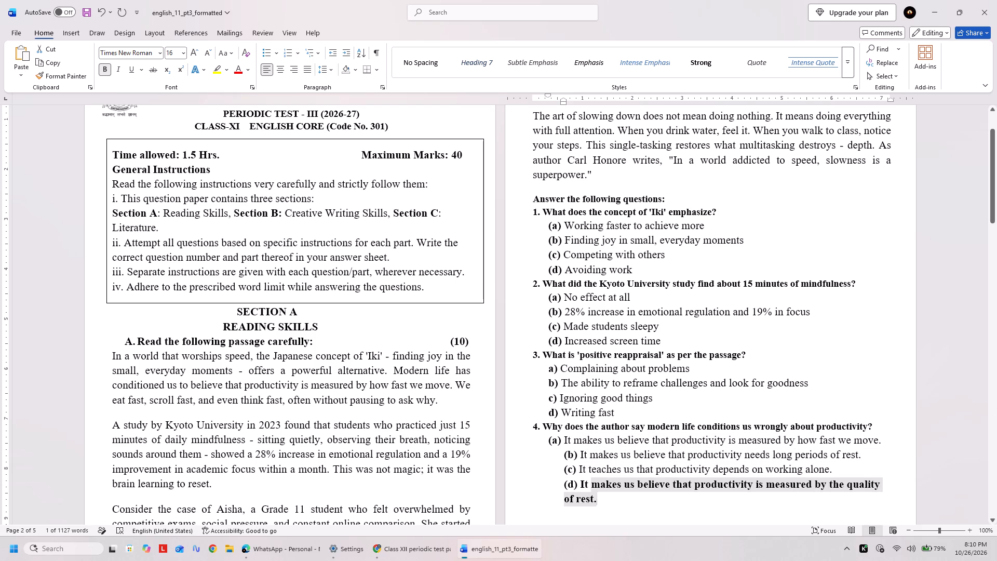
drag(587, 488, 580, 485)
key(ctrl+b)
click(600, 509)
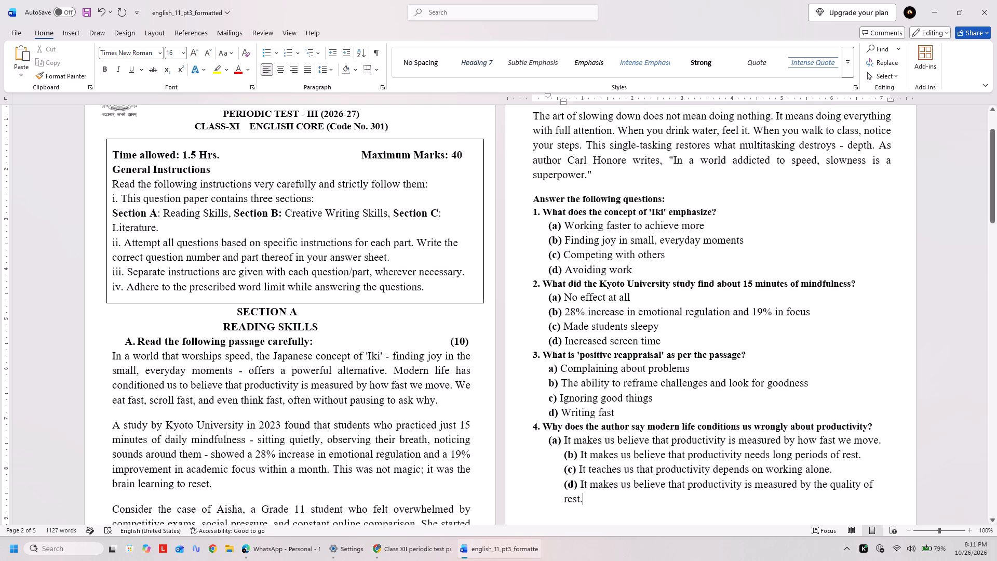
Rejoin and re-break the lines of question 4's options (b), (c) and (d) so they align with option (a).
click(563, 455)
key(BackSpace)
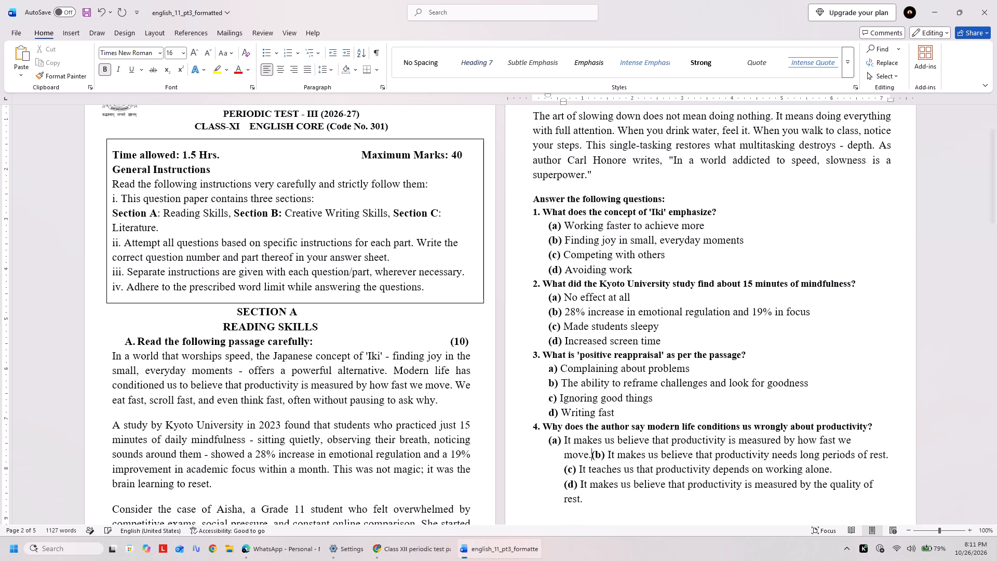
key(Return)
key(Down)
key(BackSpace)
key(Return)
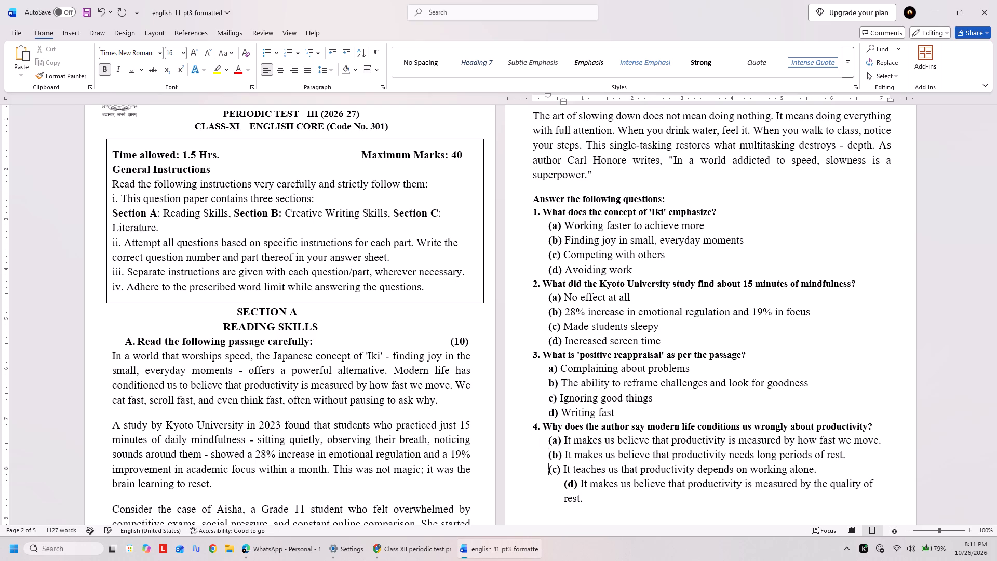
key(Down)
key(BackSpace)
key(Return)
Add an opening parenthesis before the letters of question 3's options so they read (a), (b), (c) and (d).
scroll(578, 393, down, 2)
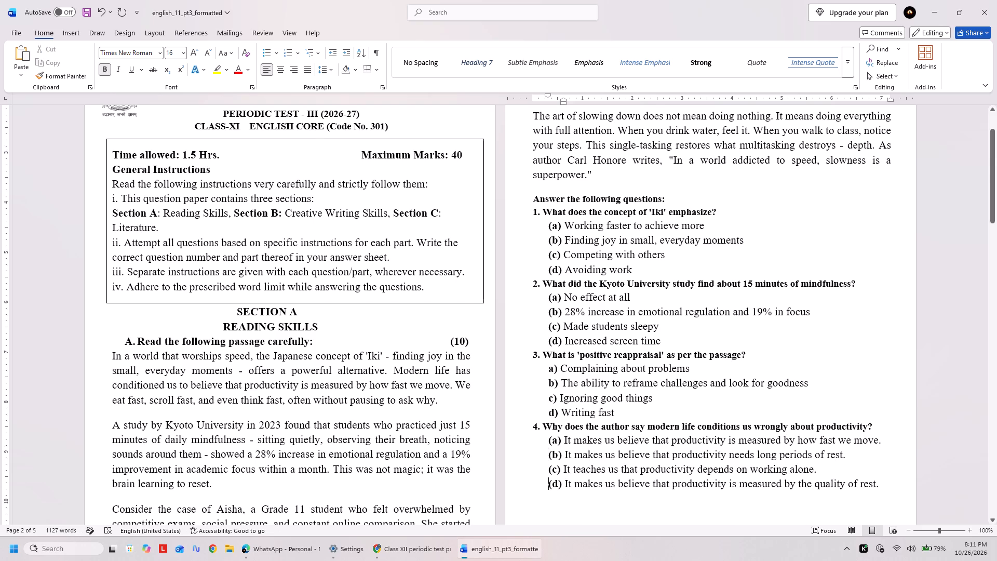
scroll(578, 392, down, 1)
click(549, 169)
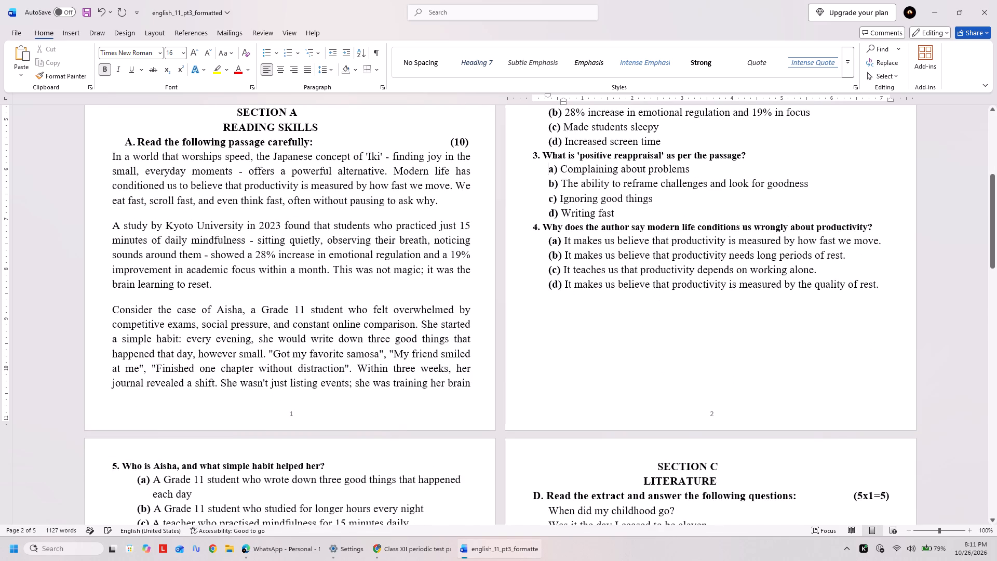
key(shift+parenleft)
key(Down)
key(Left)
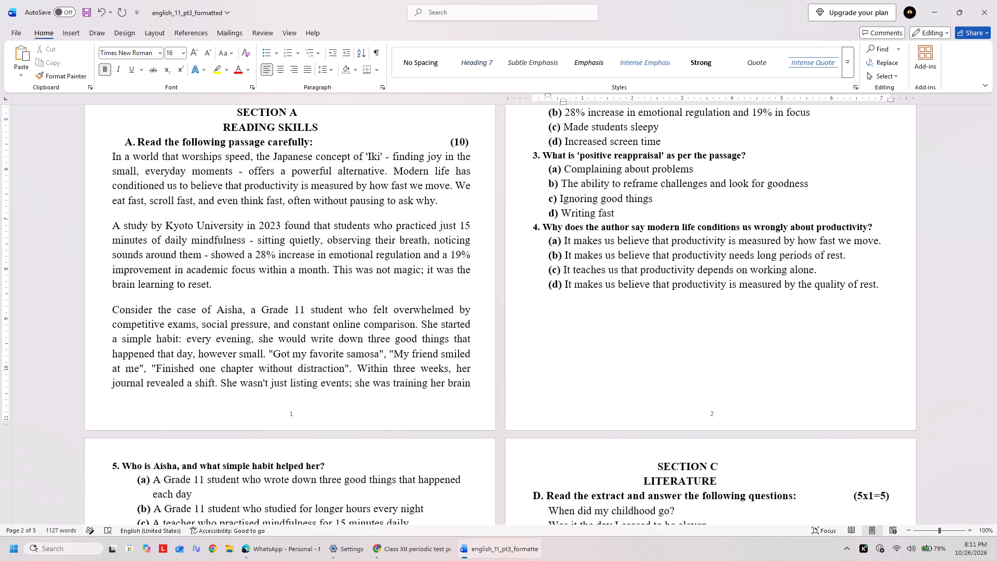
key(9)
key(BackSpace)
key(shift+parenleft)
key(Down)
key(Left)
key(shift+parenleft)
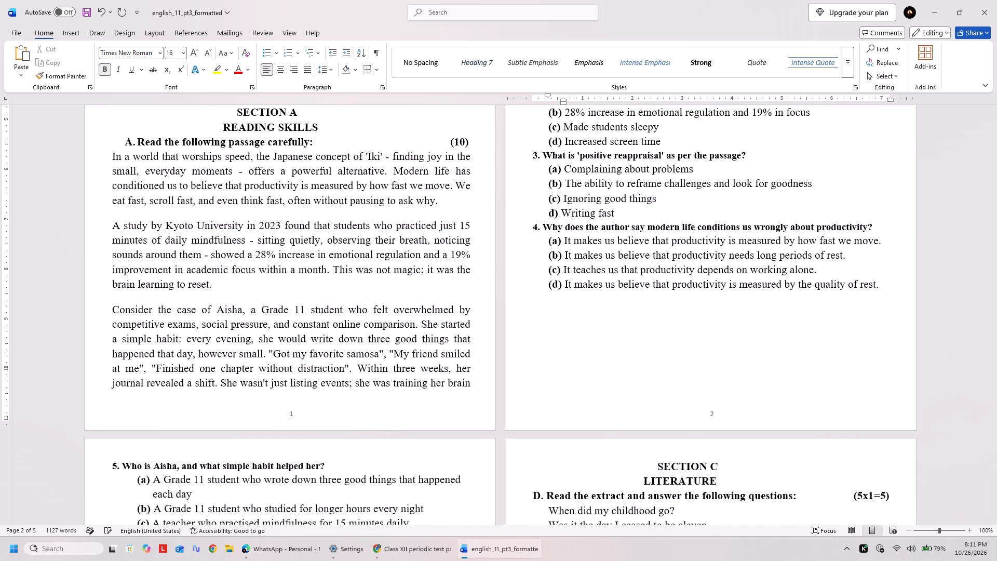
key(Down)
key(Left)
key(Up)
key(shift+parenleft)
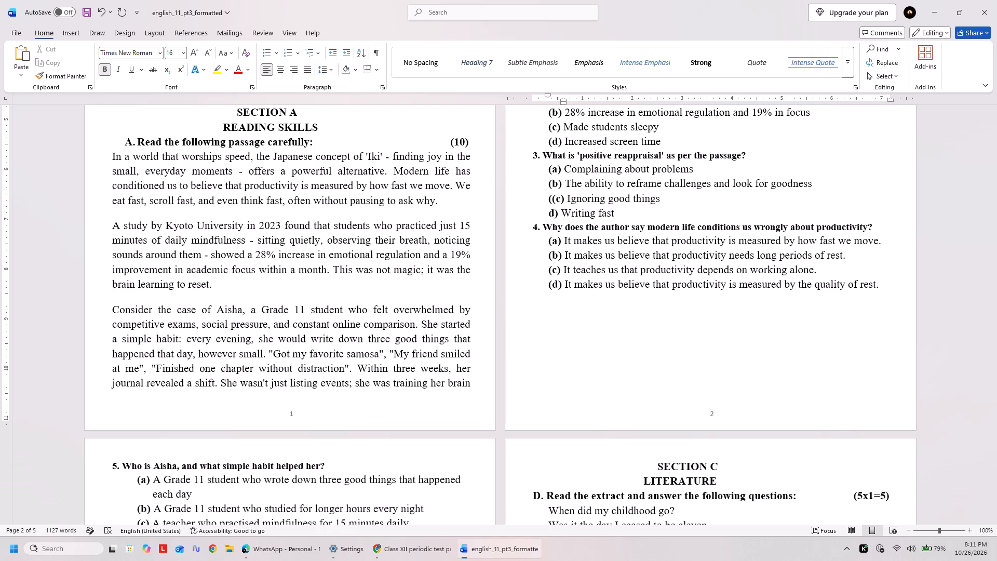
key(BackSpace)
key(Down)
key(shift+parenleft)
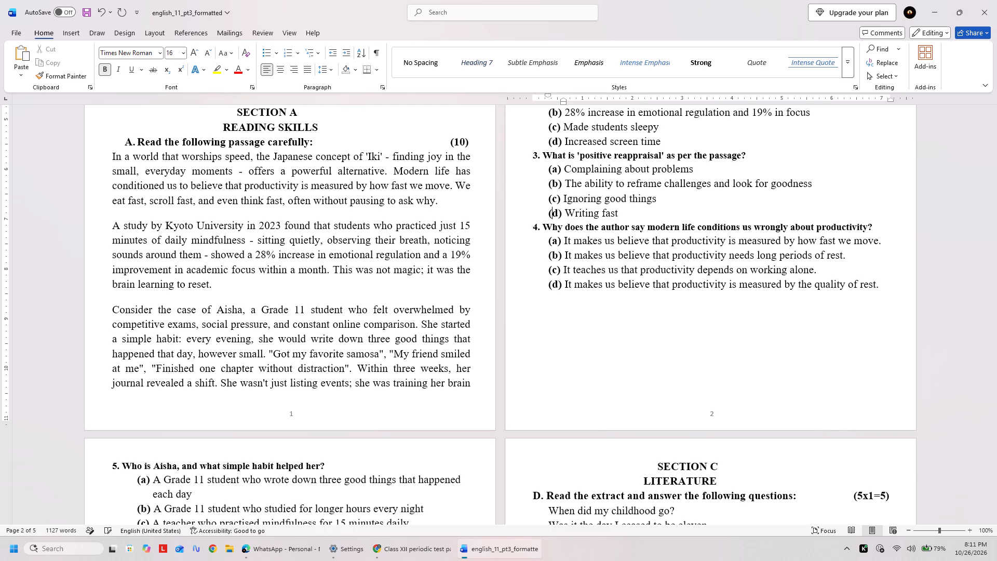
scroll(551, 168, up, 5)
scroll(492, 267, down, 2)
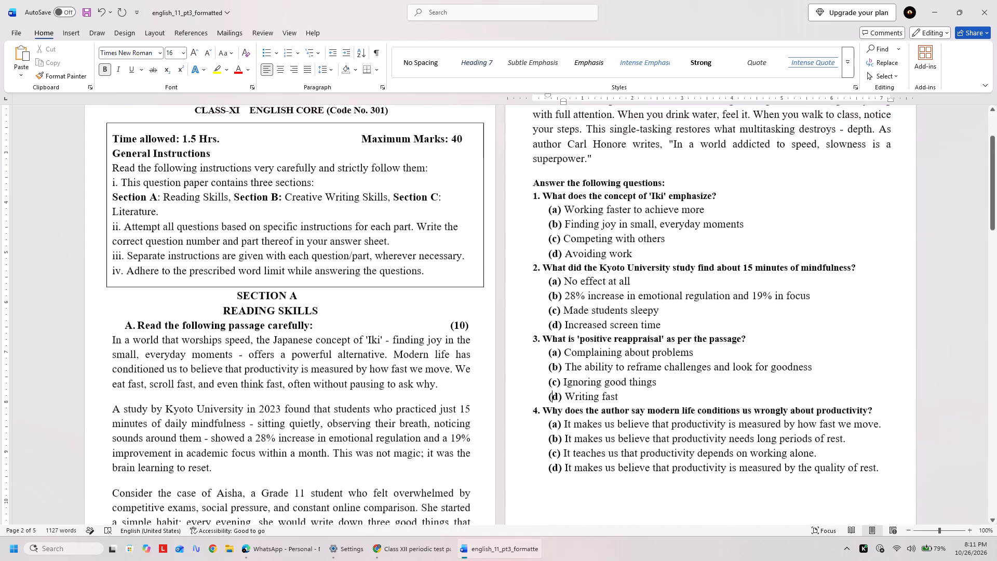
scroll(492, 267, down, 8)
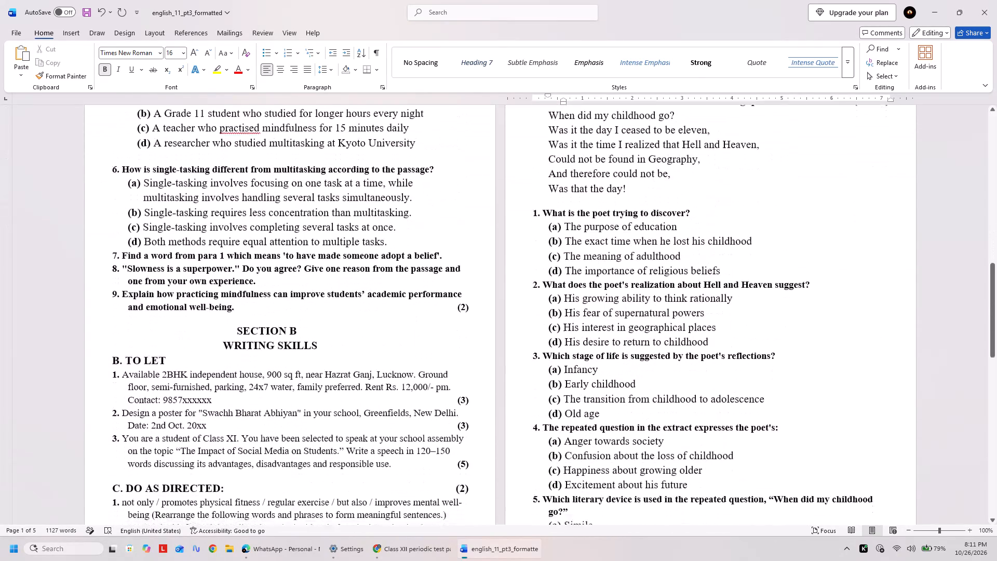
Delete the blank line above the SECTION B heading, below question 9.
scroll(492, 267, down, 8)
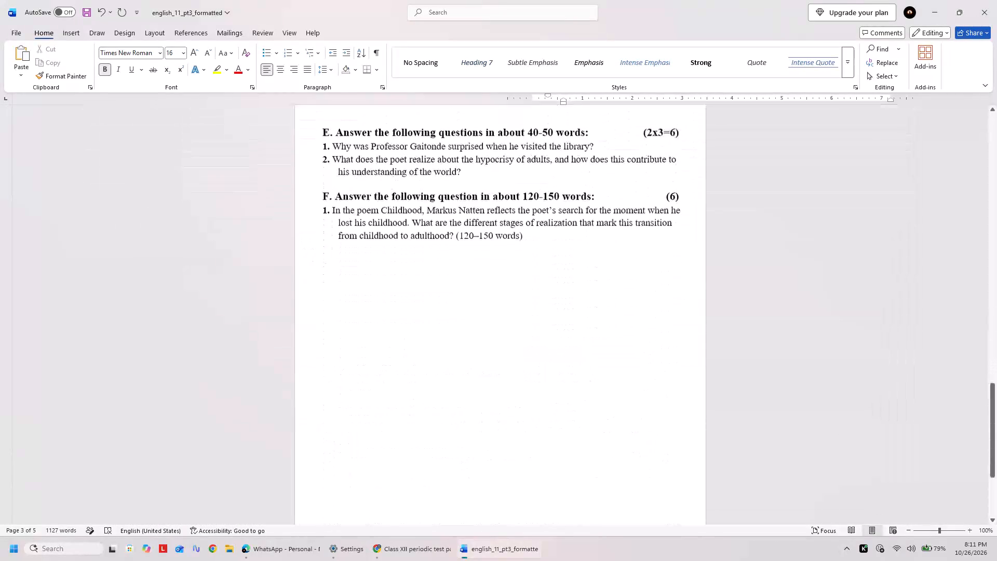
scroll(492, 267, up, 6)
scroll(512, 326, up, 5)
scroll(376, 337, down, 2)
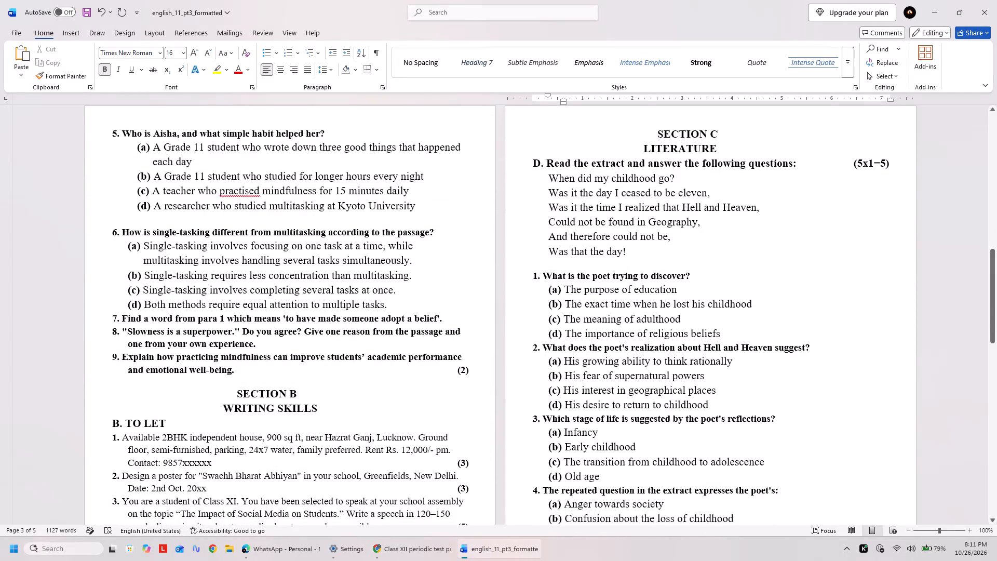
click(262, 384)
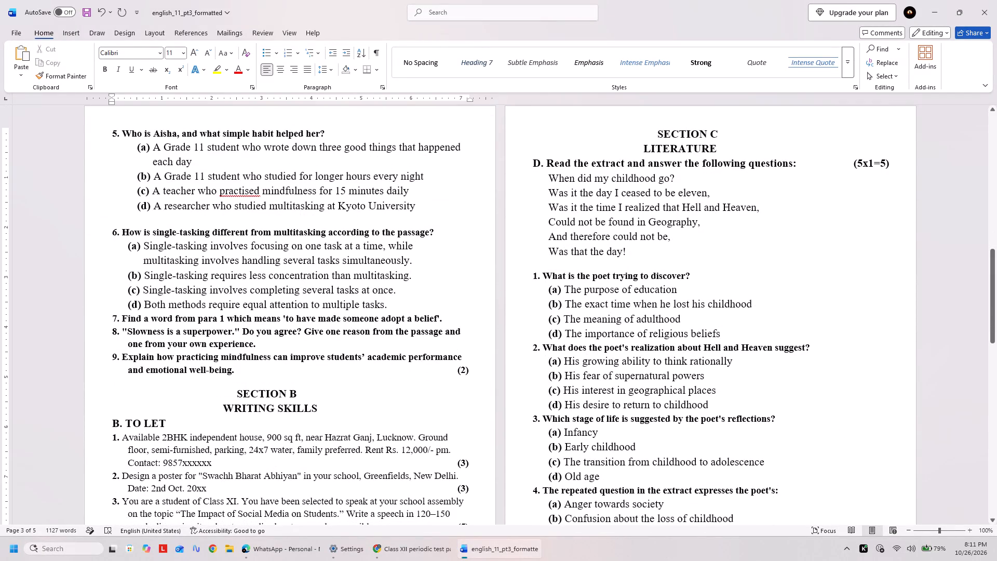
key(Delete)
Remove the blank line between the end of the reading passage and "Answer the following questions:".
scroll(190, 408, down, 5)
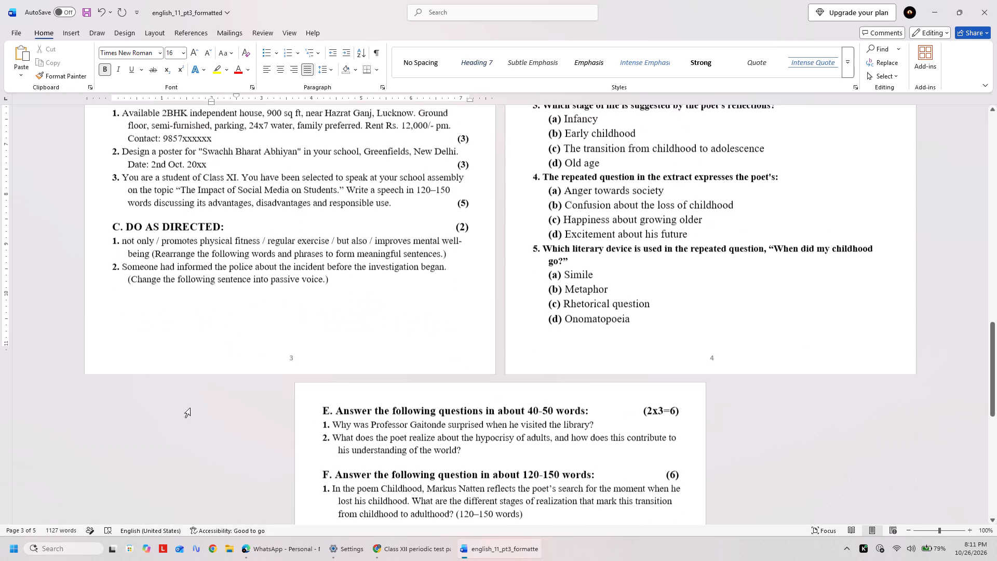
scroll(221, 390, up, 4)
scroll(511, 386, down, 5)
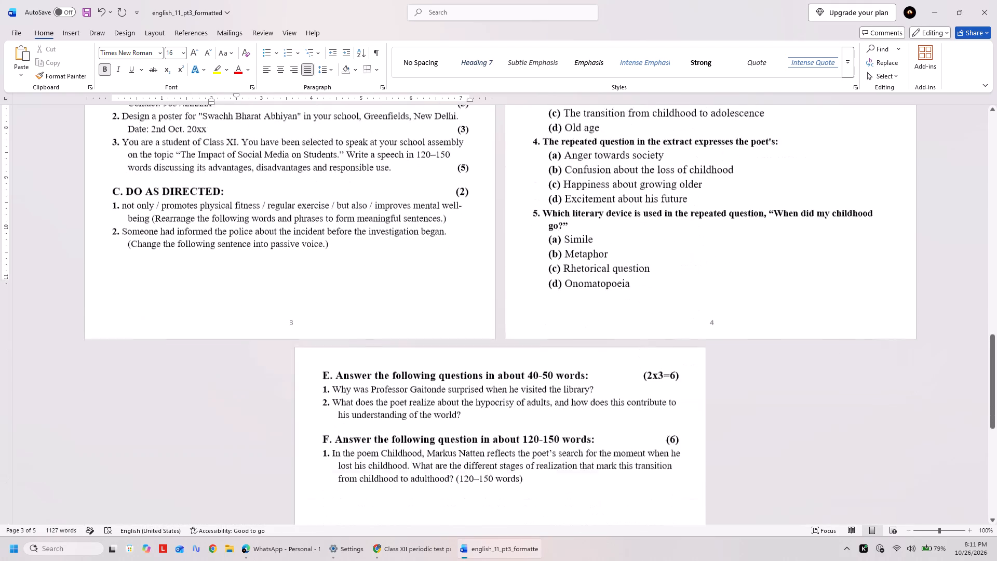
scroll(602, 372, up, 13)
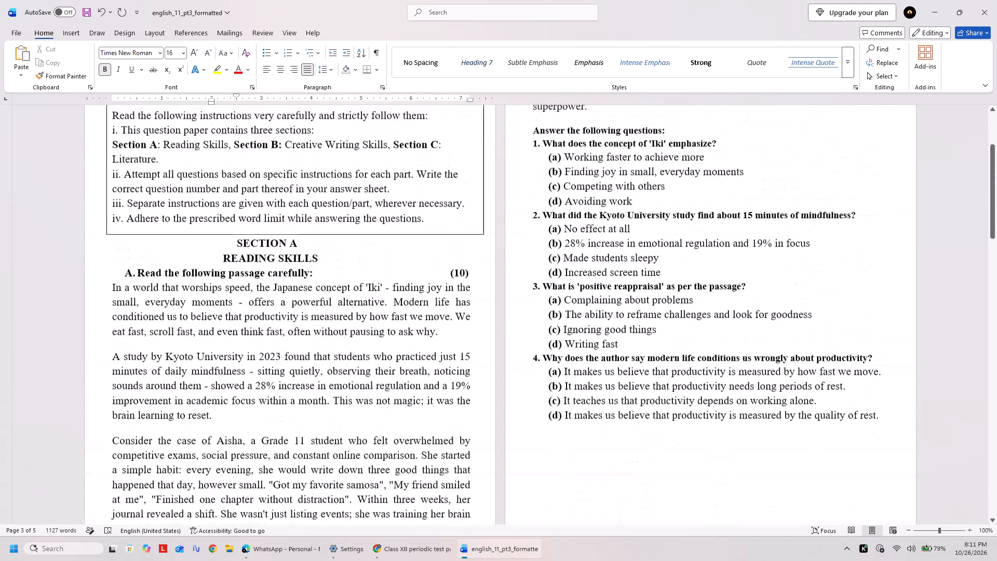
scroll(572, 391, up, 3)
scroll(471, 400, up, 3)
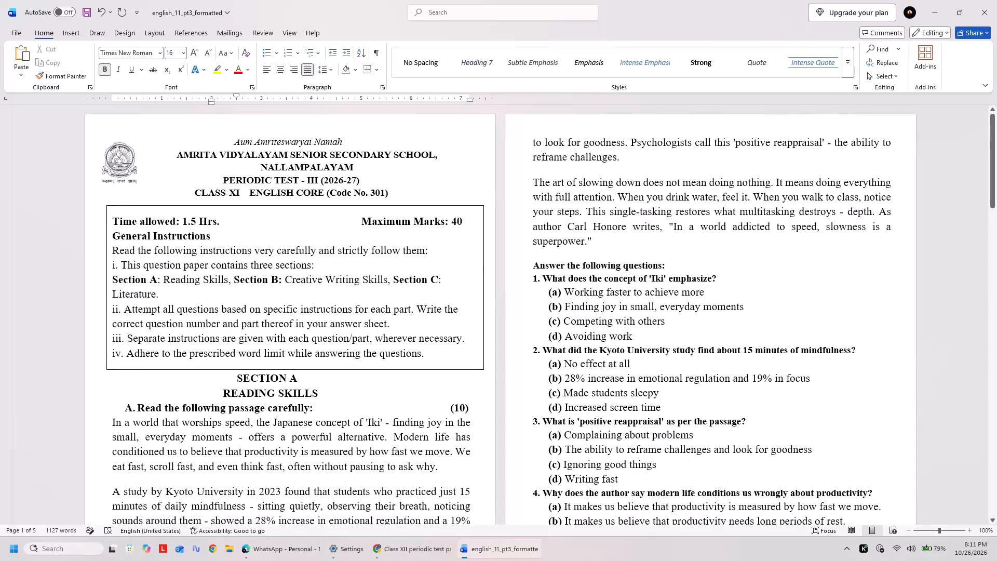
click(565, 258)
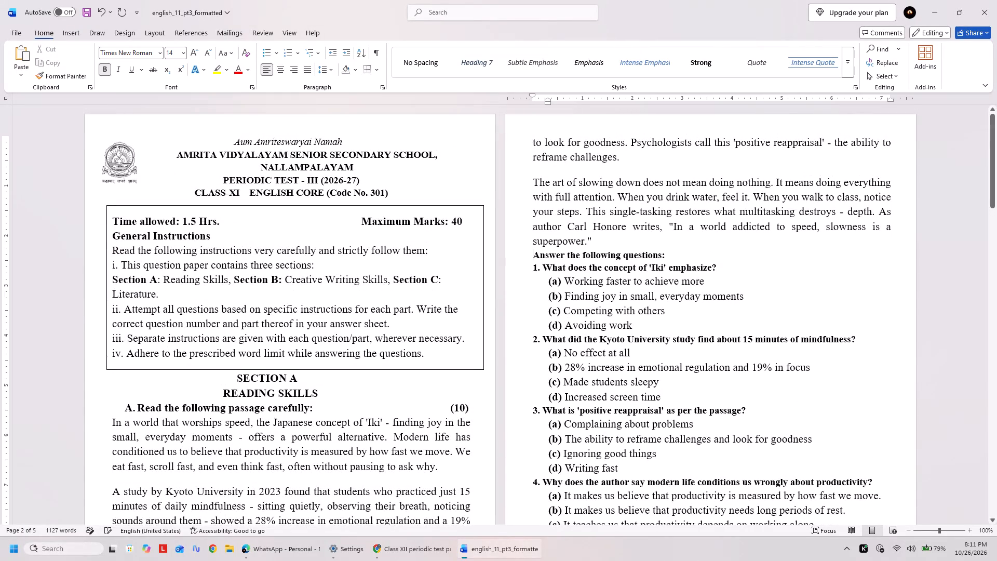
Shift the left indent of the "Answer the following questions:" line slightly outward.
scroll(573, 272, down, 3)
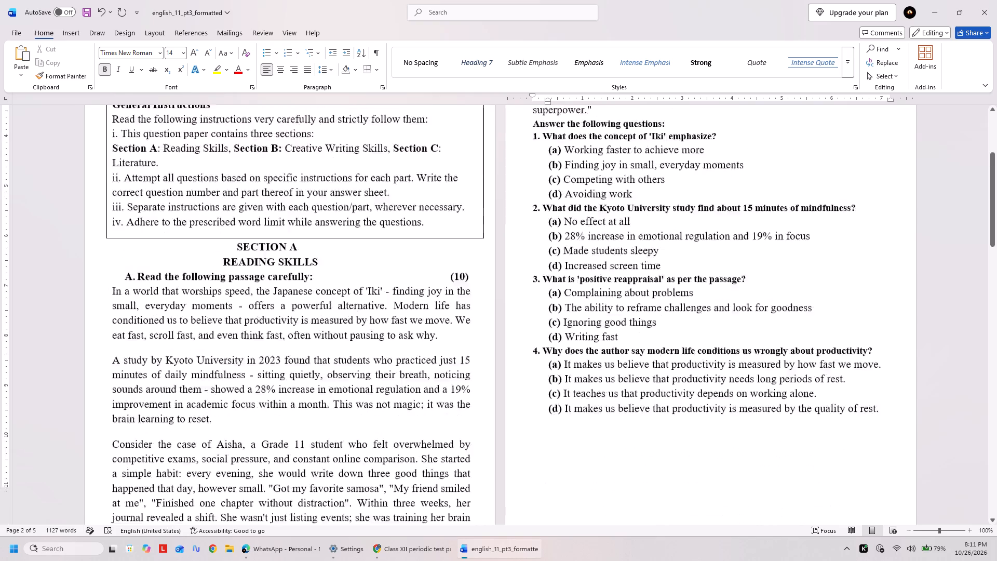
scroll(573, 274, down, 3)
scroll(609, 330, down, 3)
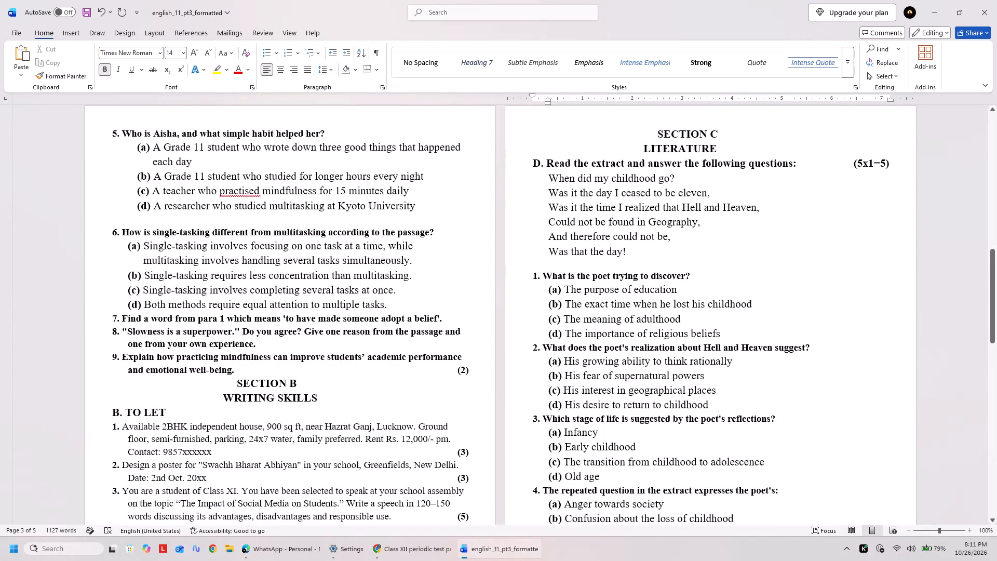
scroll(591, 184, up, 13)
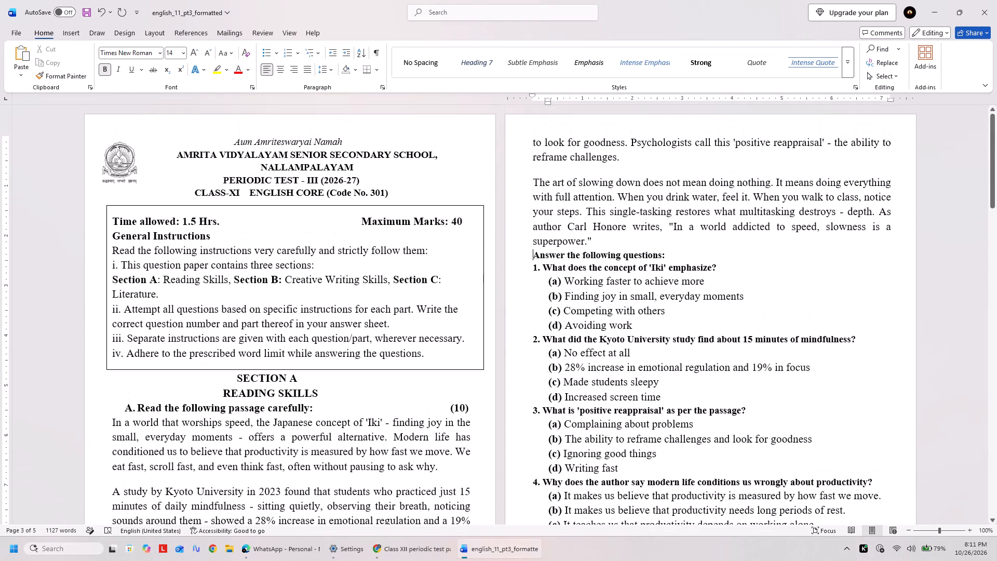
drag(548, 101, 542, 106)
Widen the whole paper's text area by moving the left and right page margins outward.
key(ctrl+a)
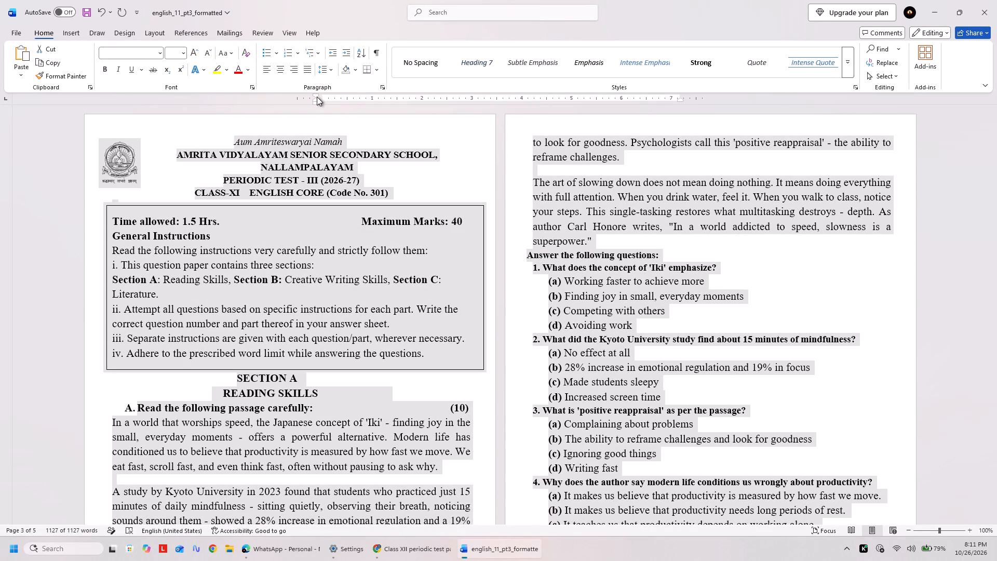
drag(322, 97, 311, 97)
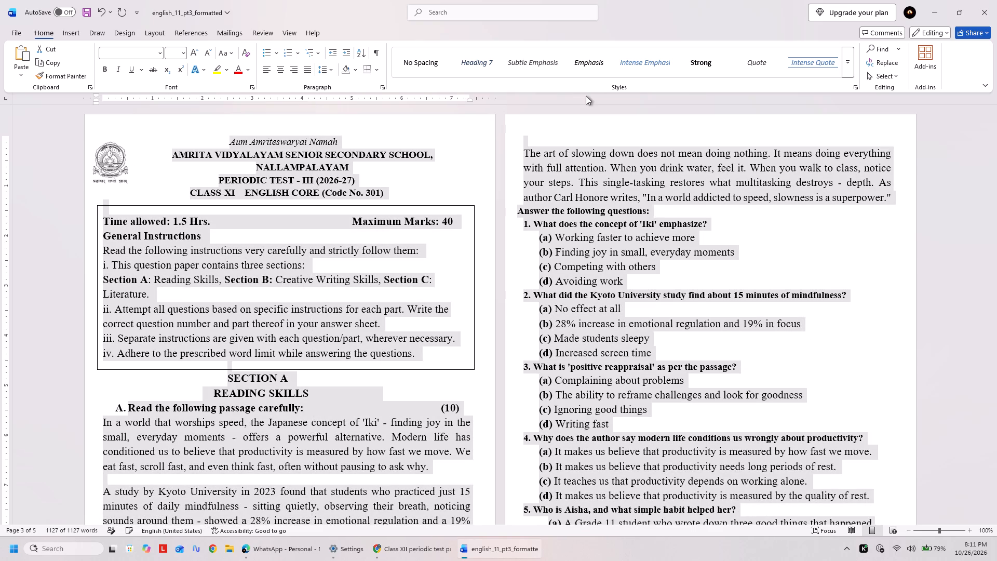
drag(468, 92, 475, 93)
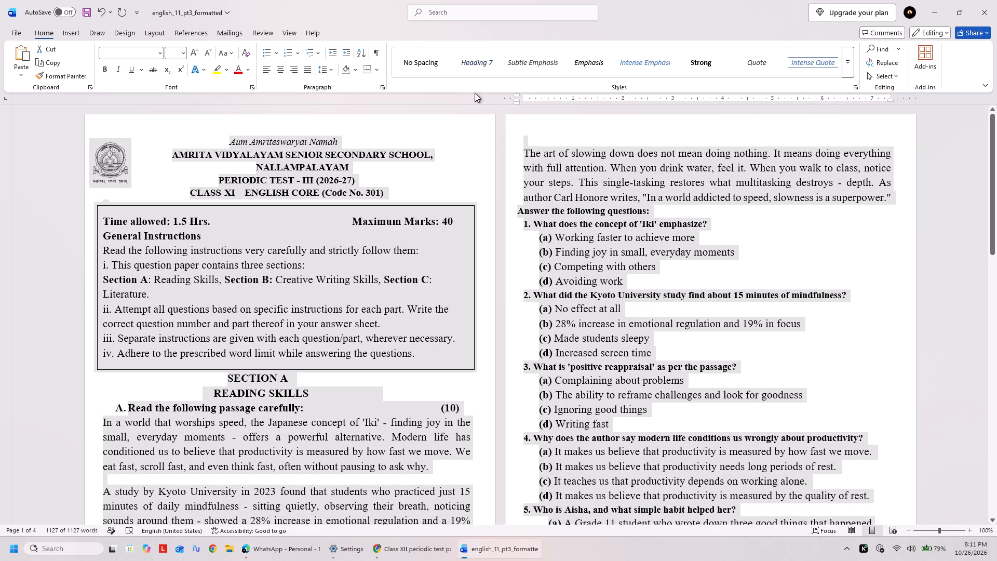
click(524, 99)
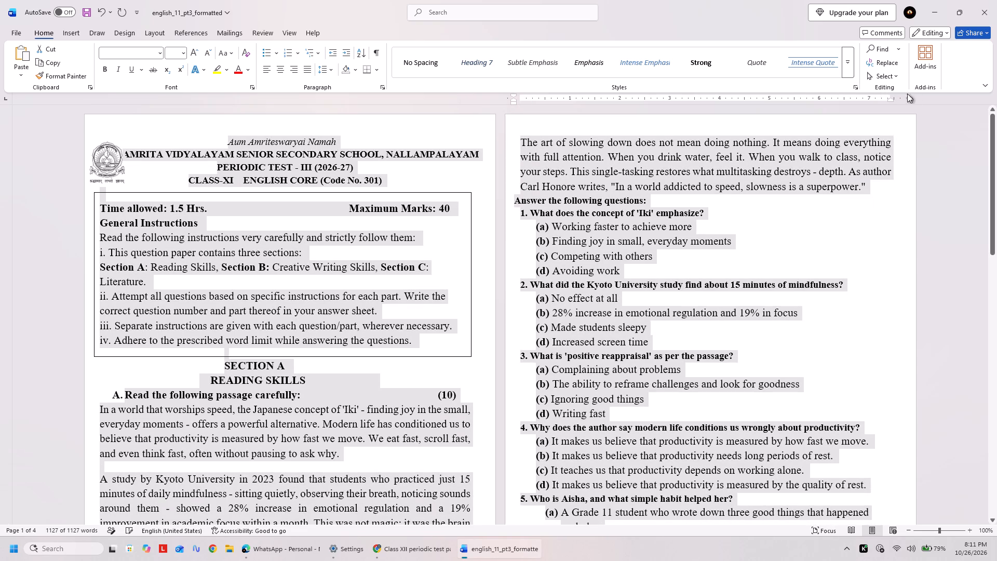
drag(891, 94, 898, 96)
click(874, 184)
Stretch the right edge of the General Instructions border box outward to suit the widened text.
click(461, 218)
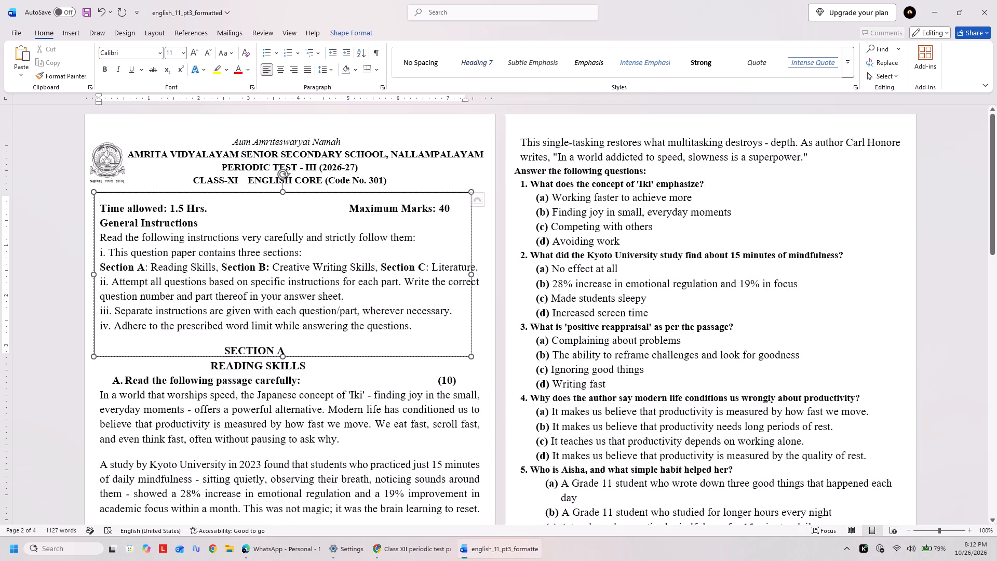
drag(472, 276, 480, 279)
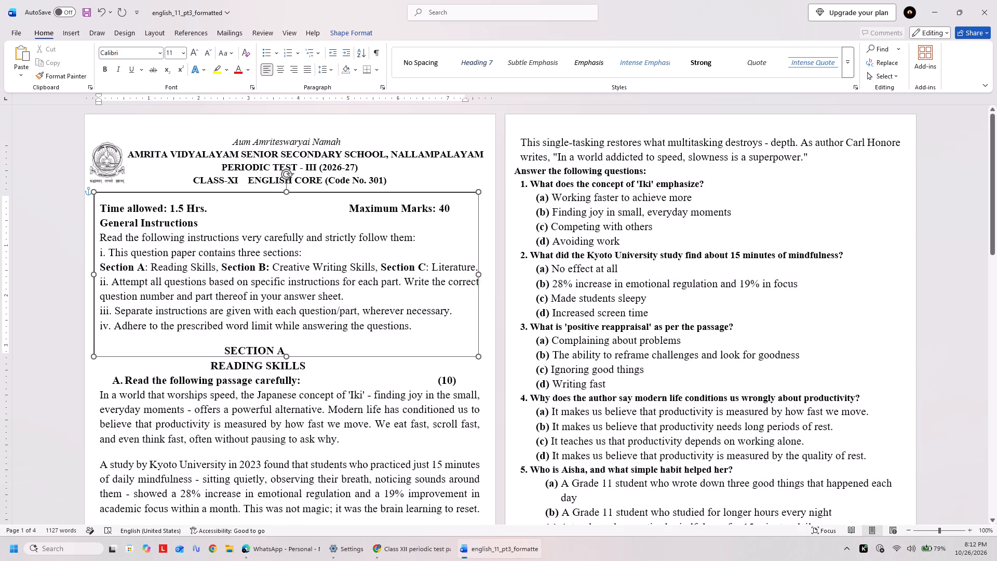
drag(480, 279, 486, 282)
click(792, 236)
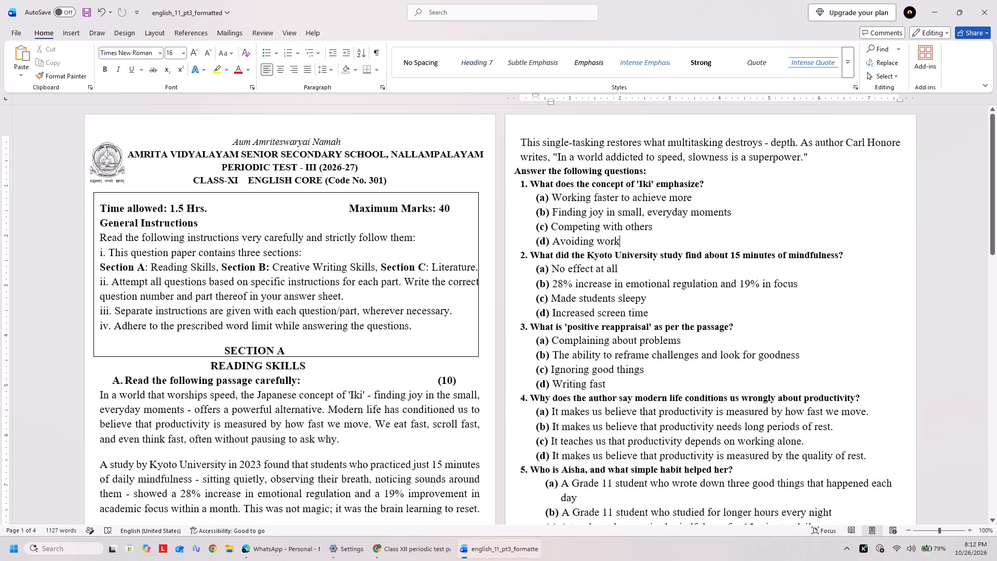
click(382, 310)
click(478, 275)
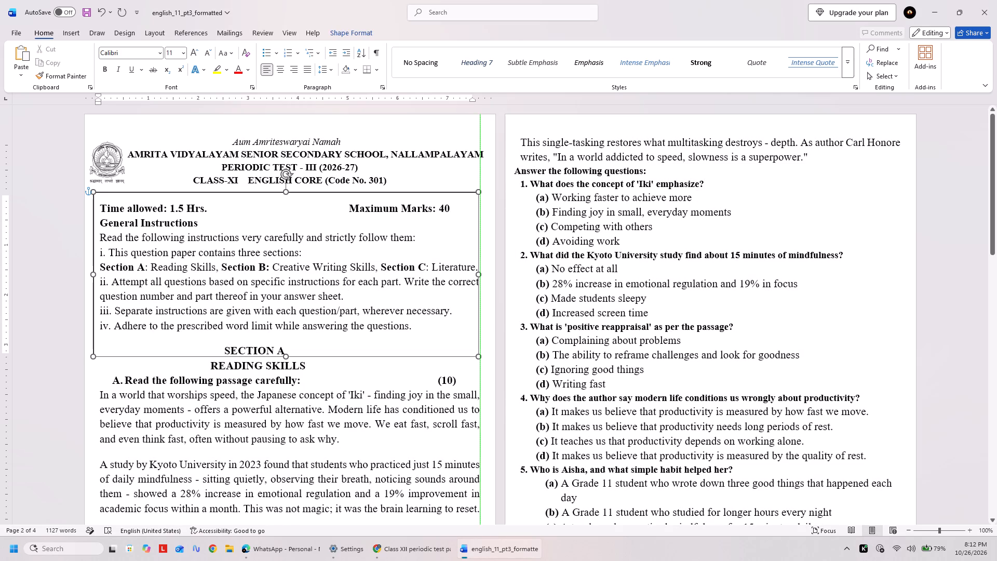
click(814, 226)
Look through the paper to the last page to examine how the widened text flows across pages.
scroll(771, 254, down, 4)
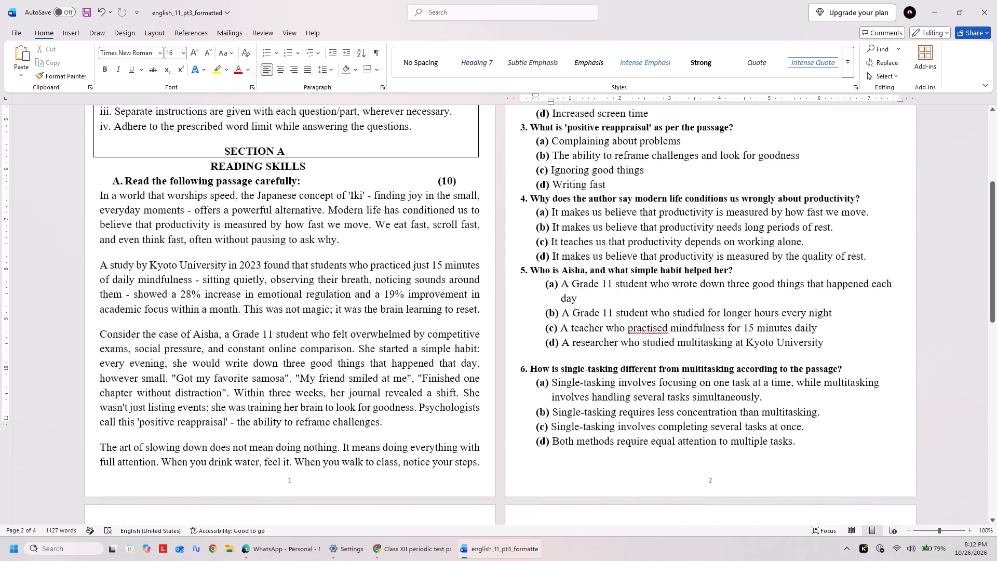
scroll(766, 259, down, 12)
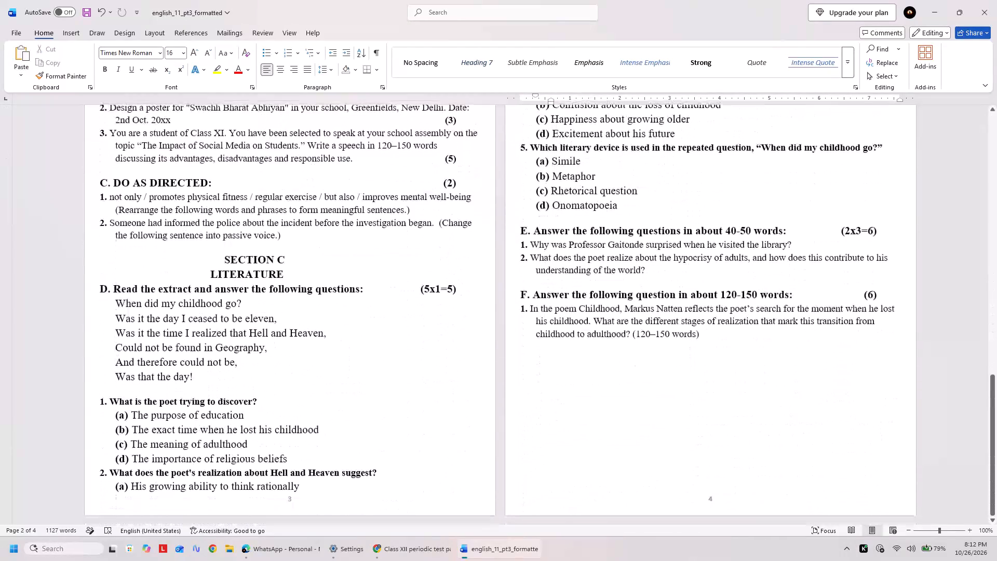
scroll(766, 268, up, 7)
scroll(764, 317, down, 8)
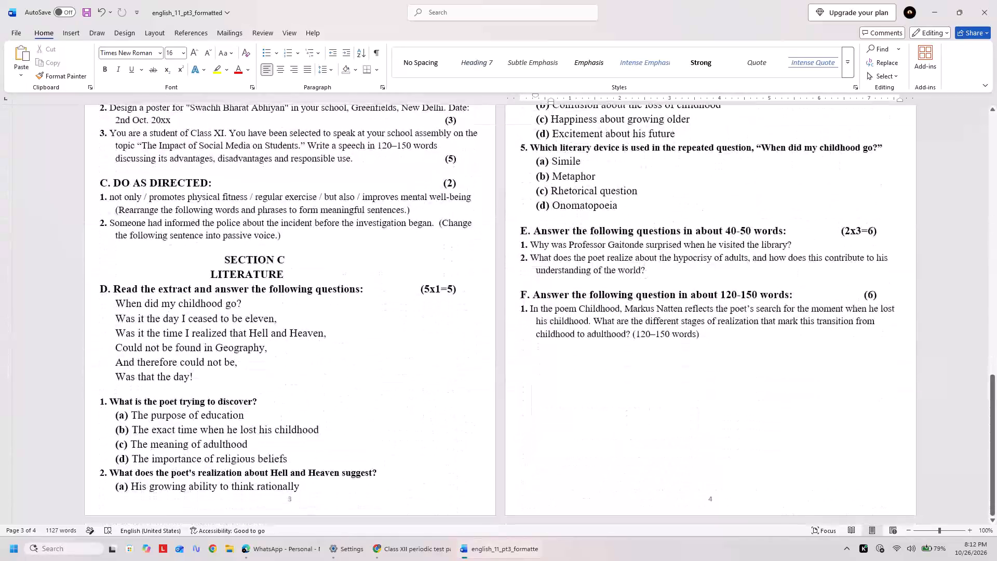
scroll(464, 344, up, 18)
Move the left margin slightly inward and indent the first passage paragraph a little from it.
click(258, 298)
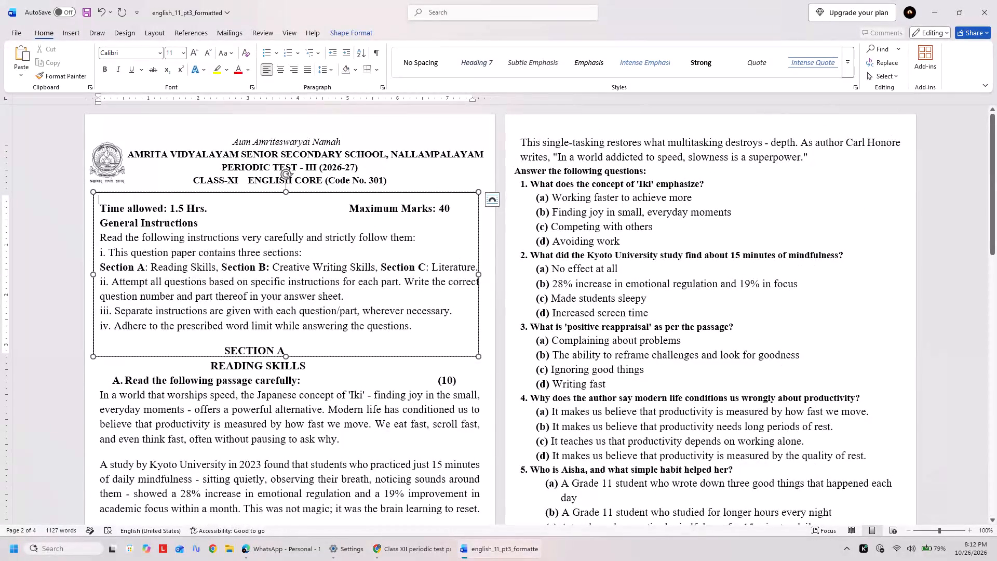
click(223, 444)
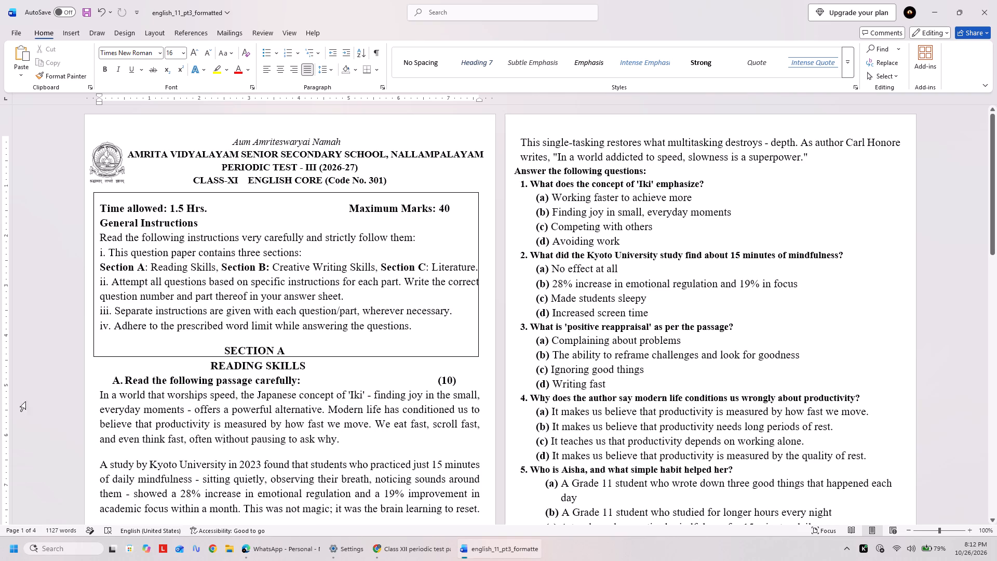
click(100, 101)
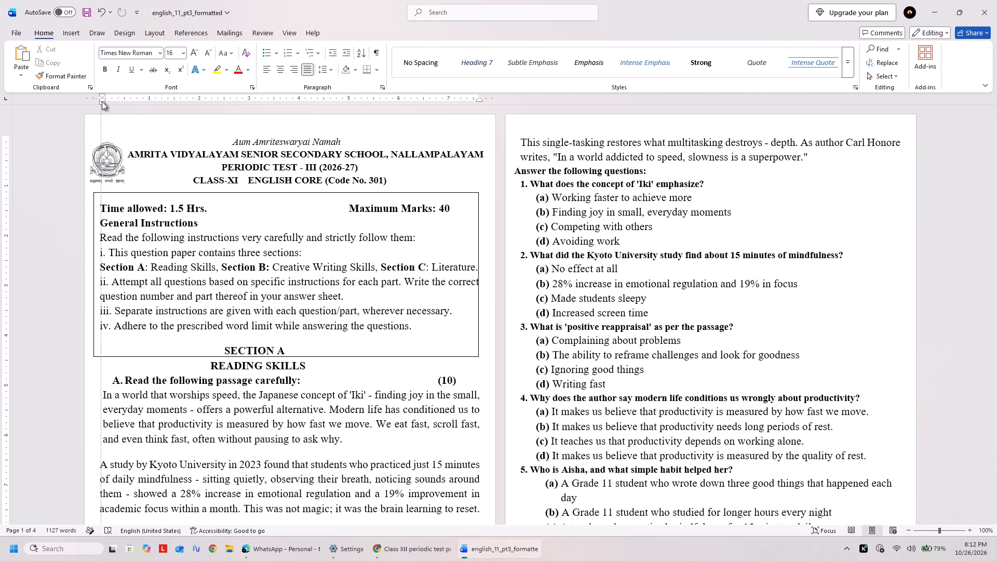
drag(99, 96, 104, 98)
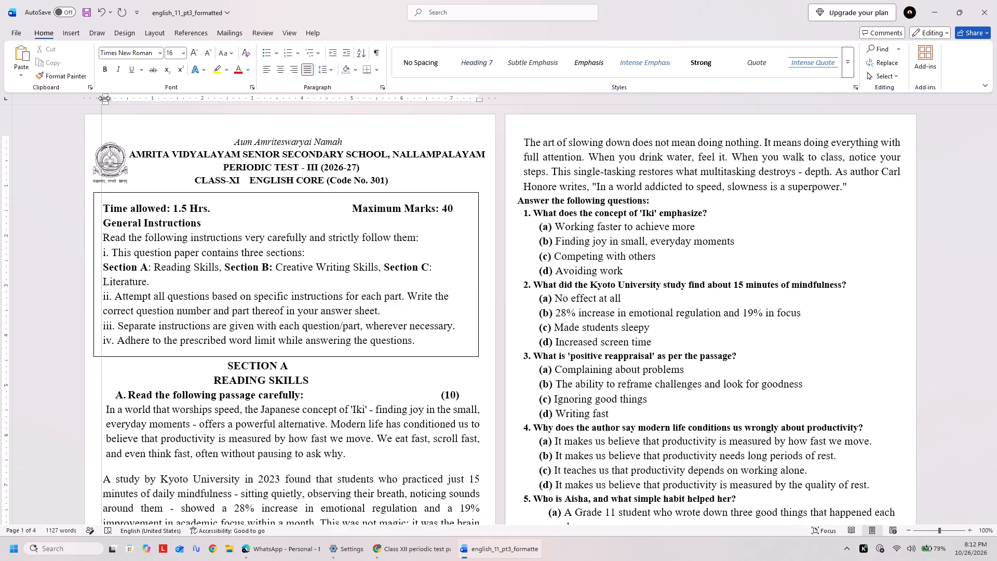
drag(104, 98, 105, 99)
click(262, 243)
Review the paper's page breaks and layout from the header through Sections A, B and C.
scroll(262, 245, down, 5)
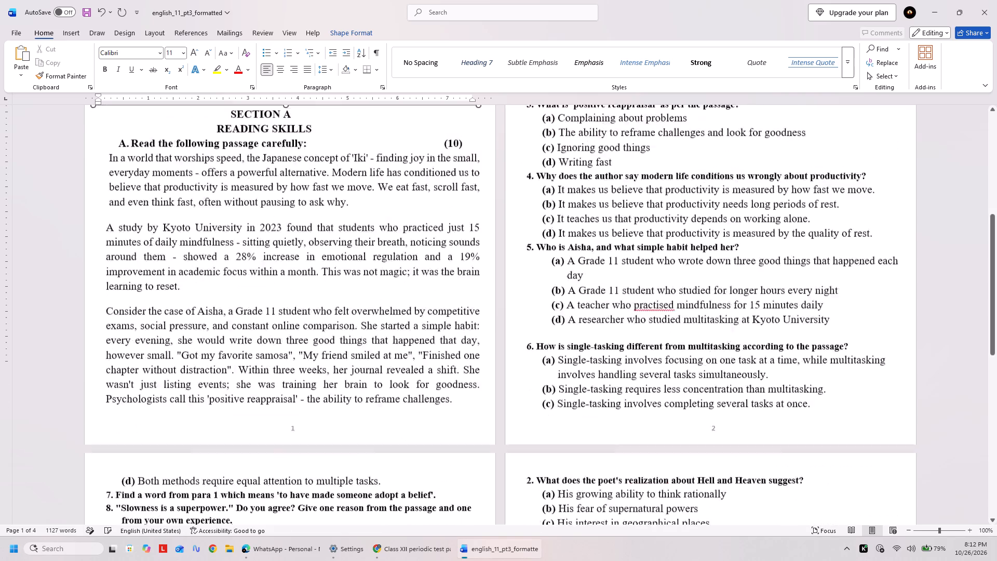
scroll(262, 246, down, 15)
scroll(263, 270, up, 5)
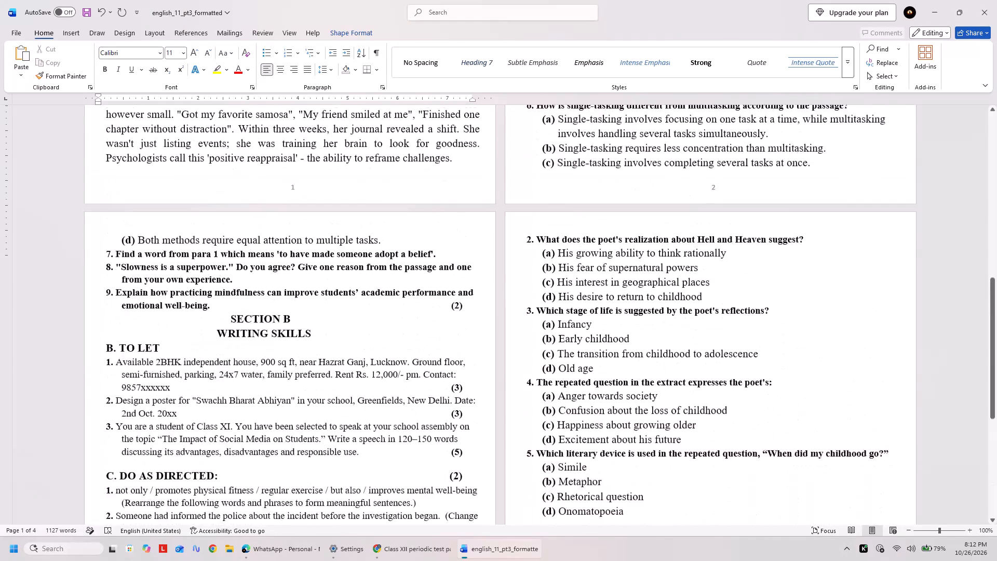
scroll(295, 342, up, 14)
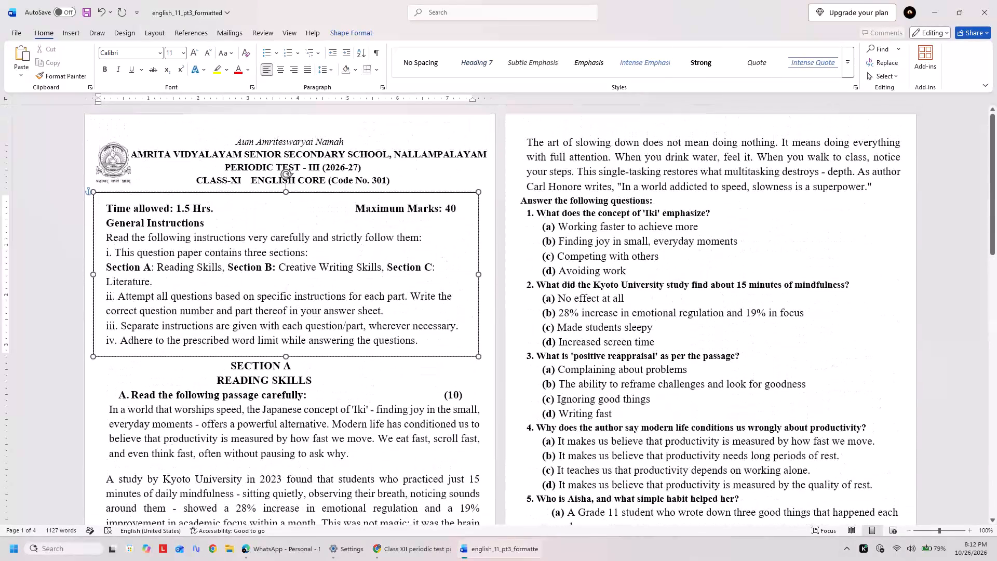
scroll(295, 343, down, 9)
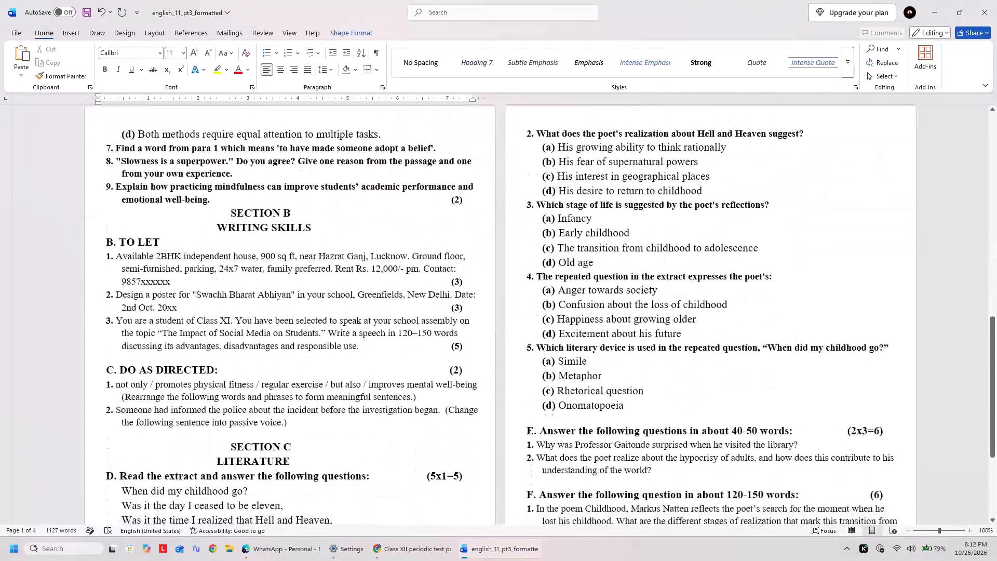
scroll(295, 343, up, 14)
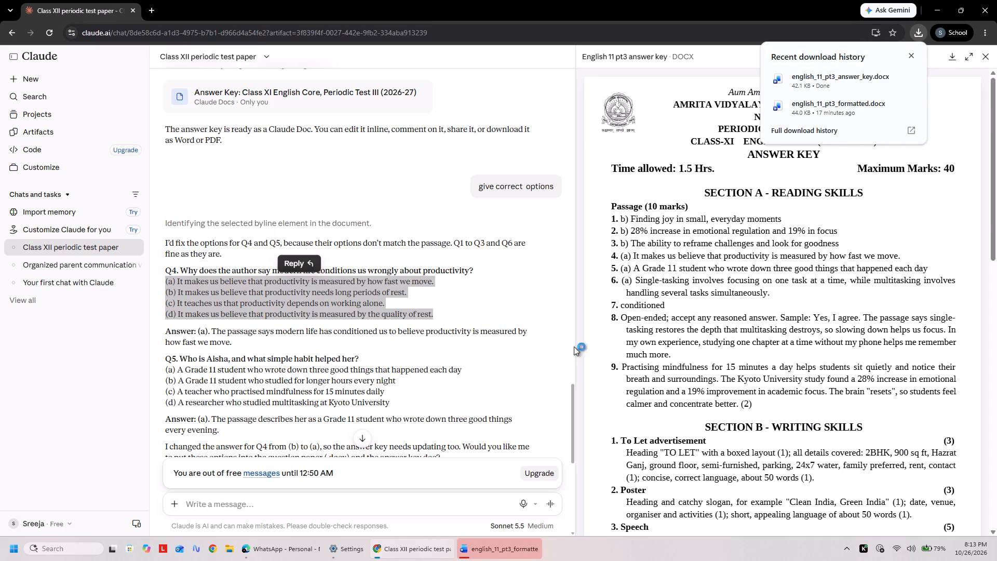
Return to the formatted question paper and correct "practised" to "practiced" in option (c) of passage question 5.
click(492, 560)
click(490, 409)
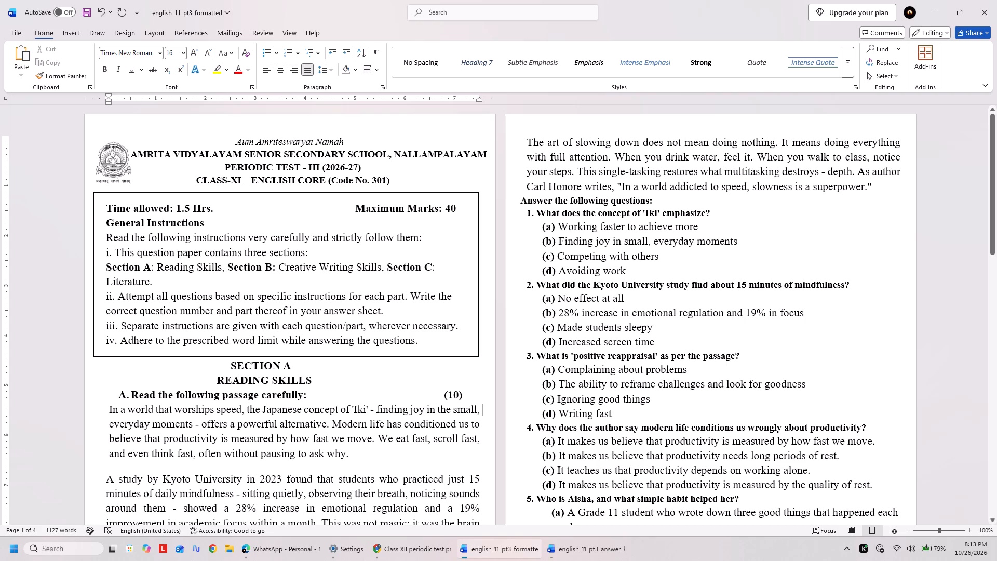
scroll(205, 402, down, 5)
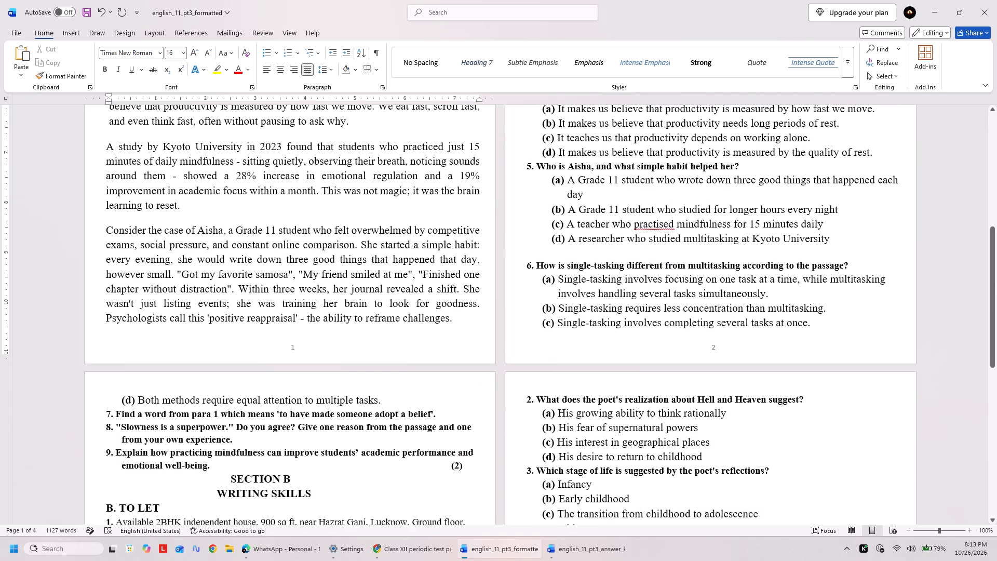
right_click(661, 226)
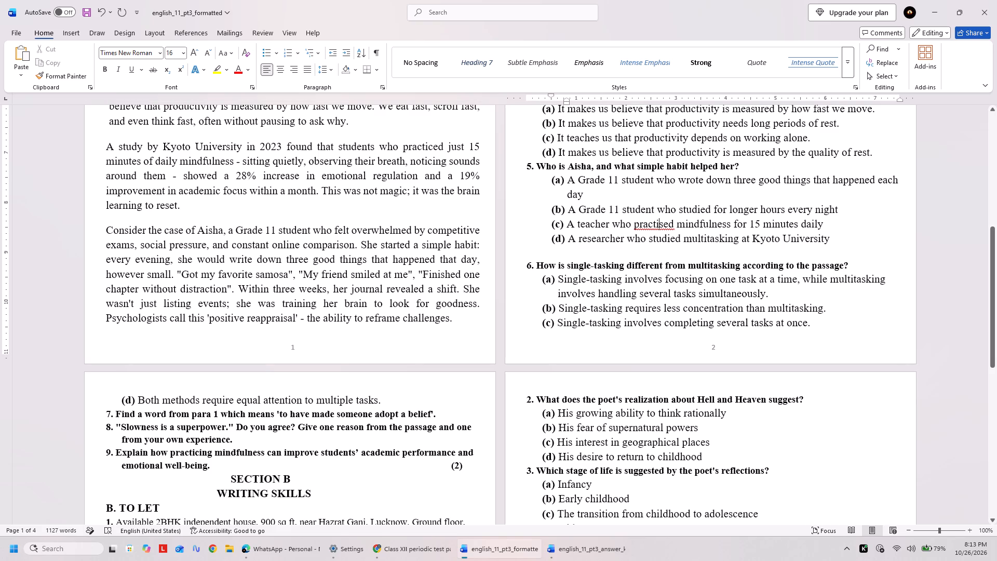
right_click(659, 222)
click(662, 220)
right_click(662, 220)
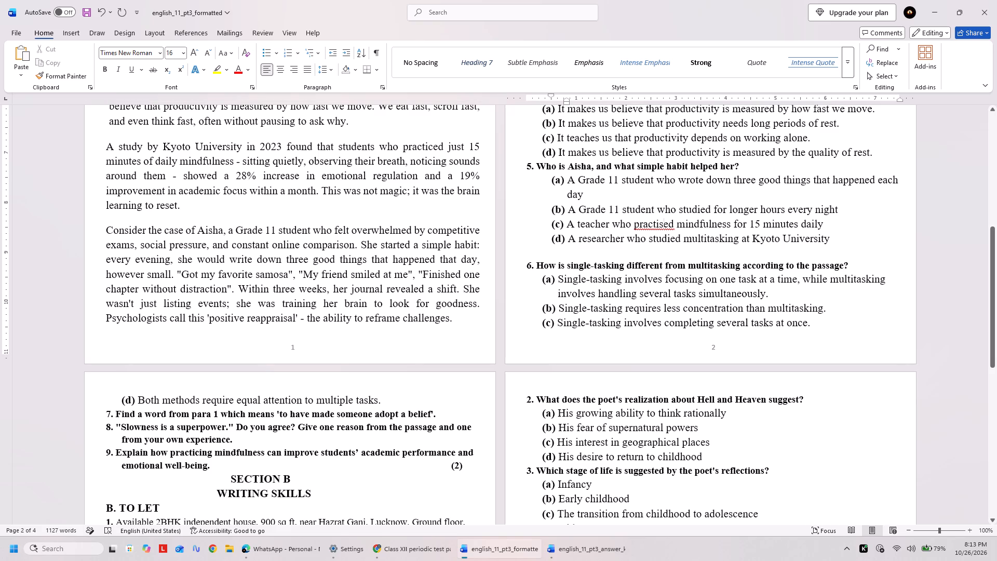
right_click(664, 216)
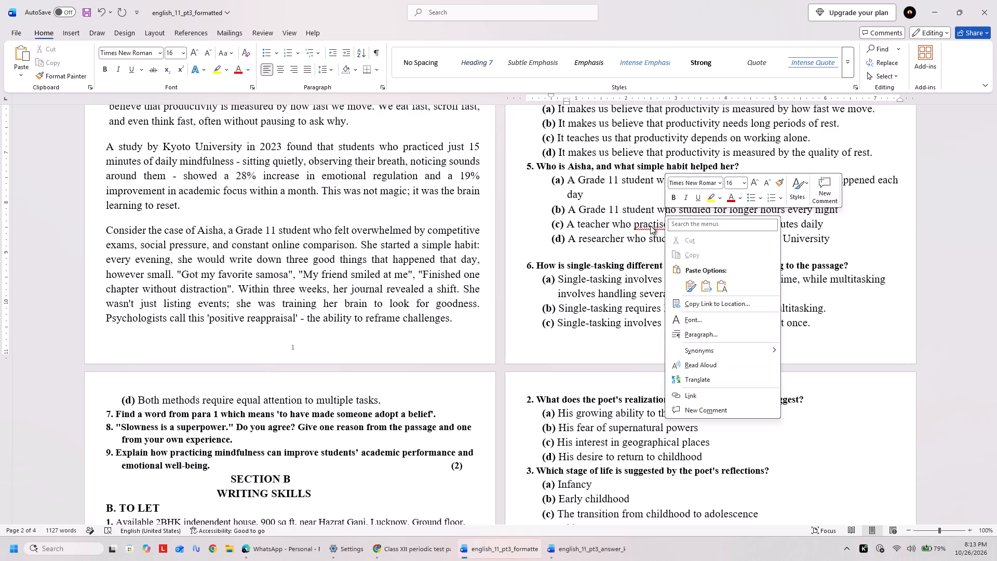
right_click(650, 225)
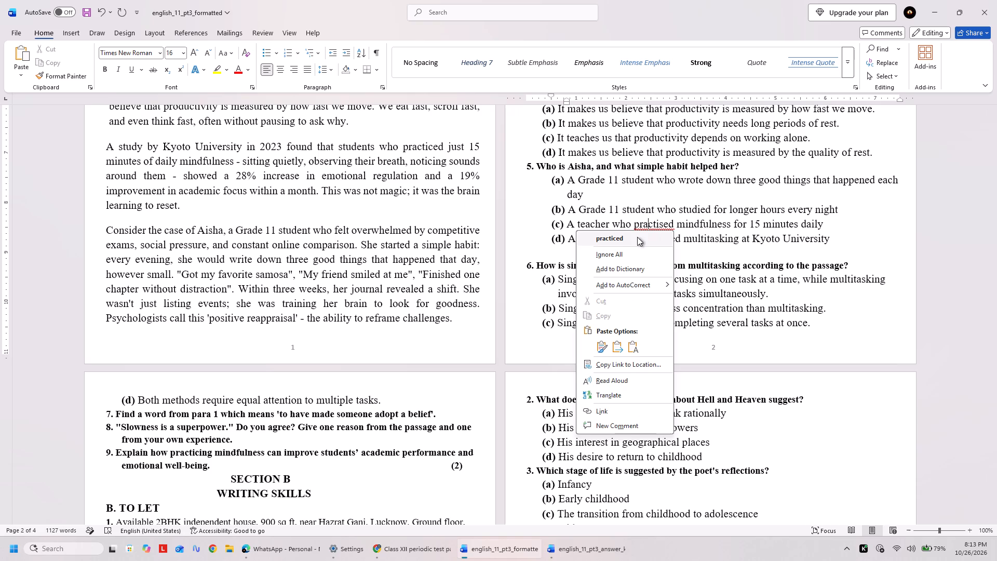
click(637, 237)
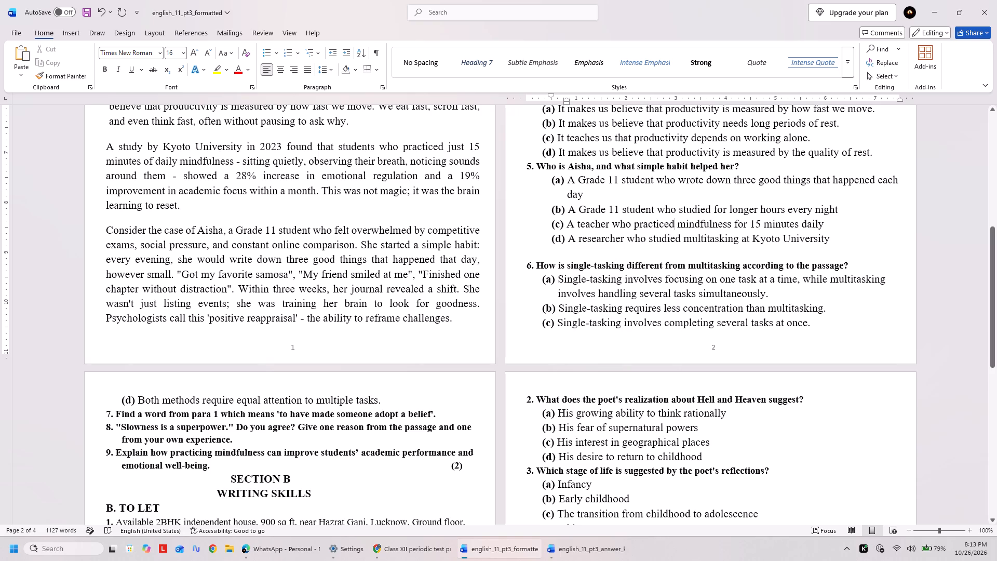
Delete the "B." label in front of the TO LET heading in Section B.
scroll(637, 238, down, 3)
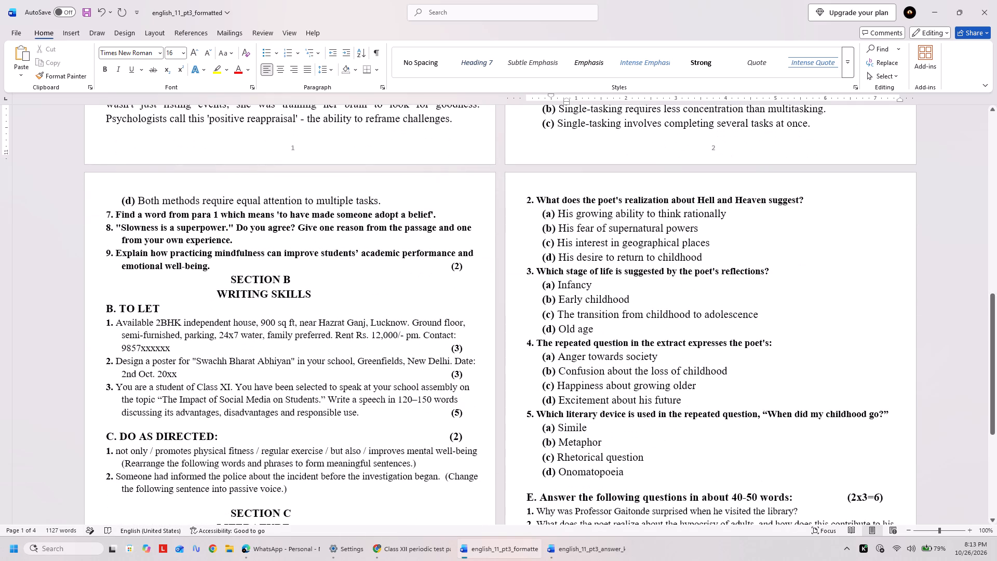
click(115, 309)
key(BackSpace)
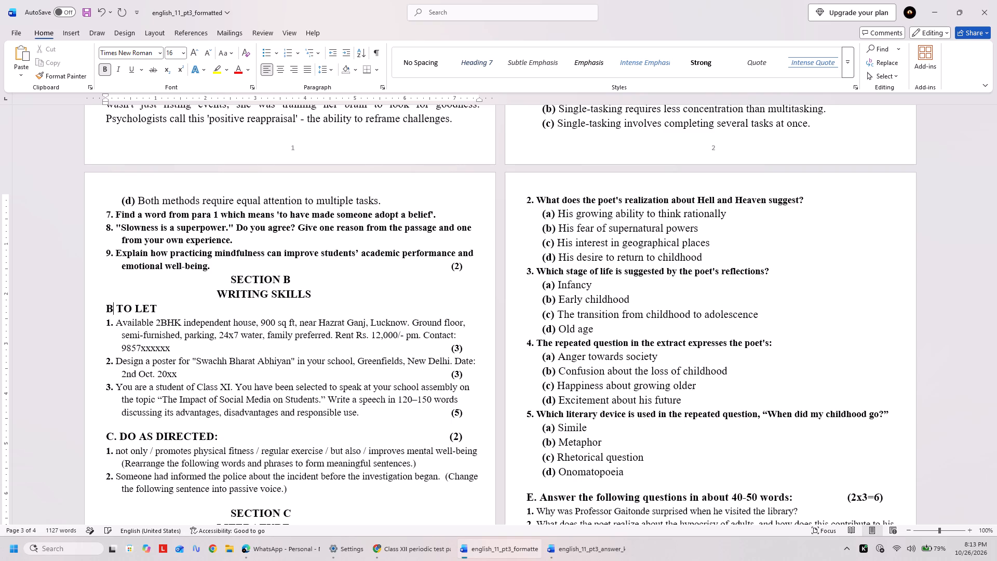
key(BackSpace)
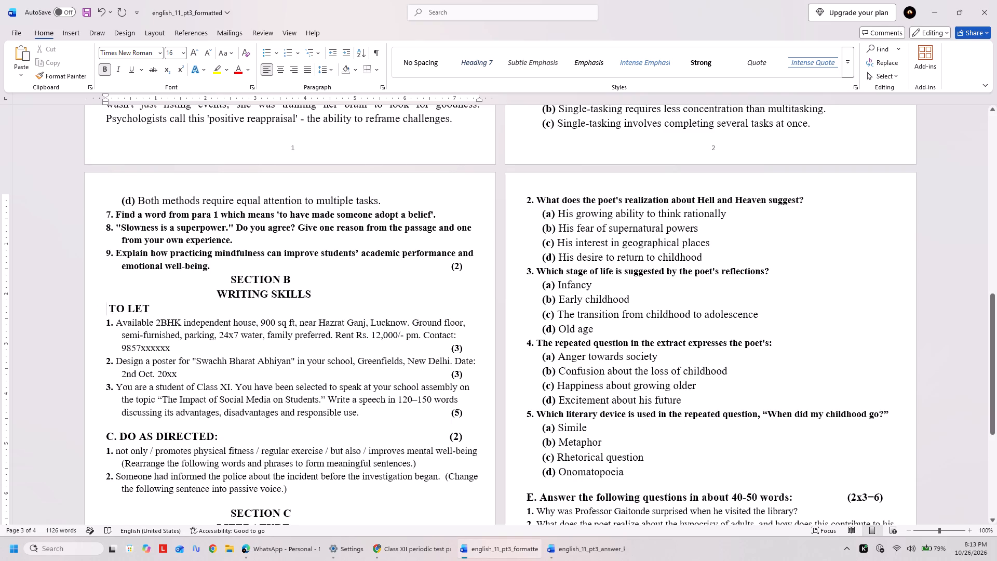
Shift the TO LET heading inward with leading spacing so it sits near the middle, under WRITING SKILLS.
key(space)
key(space)
key(space)
key(space)
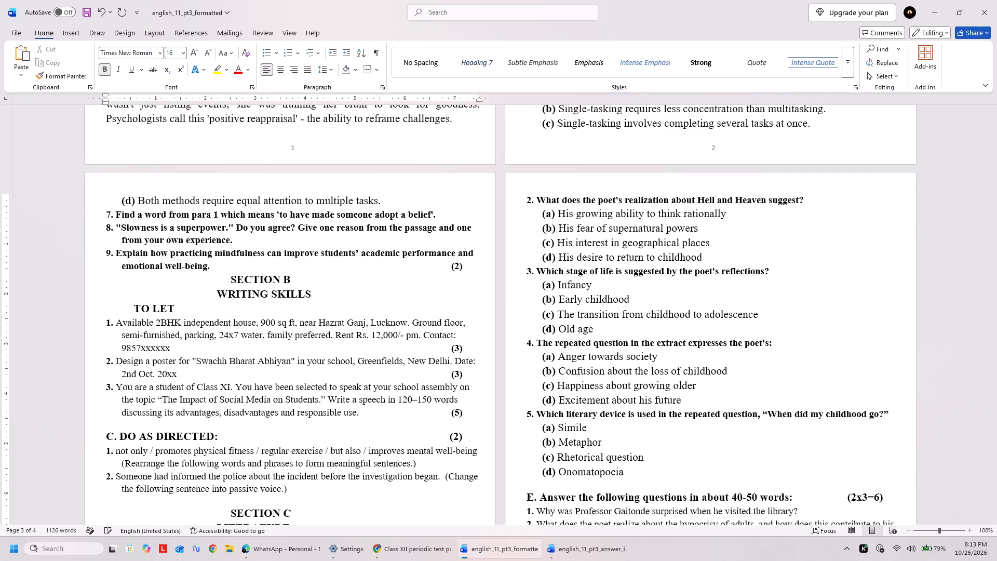
key(space)
key(space)
key(space)
key(space)
key(space)
key(space)
key(space)
key(space)
key(space)
key(space)
key(space)
key(space)
key(space)
key(space)
key(space)
key(space)
key(space)
key(space)
key(space)
key(space)
key(space)
key(space)
key(space)
key(space)
key(space)
key(space)
key(space)
key(space)
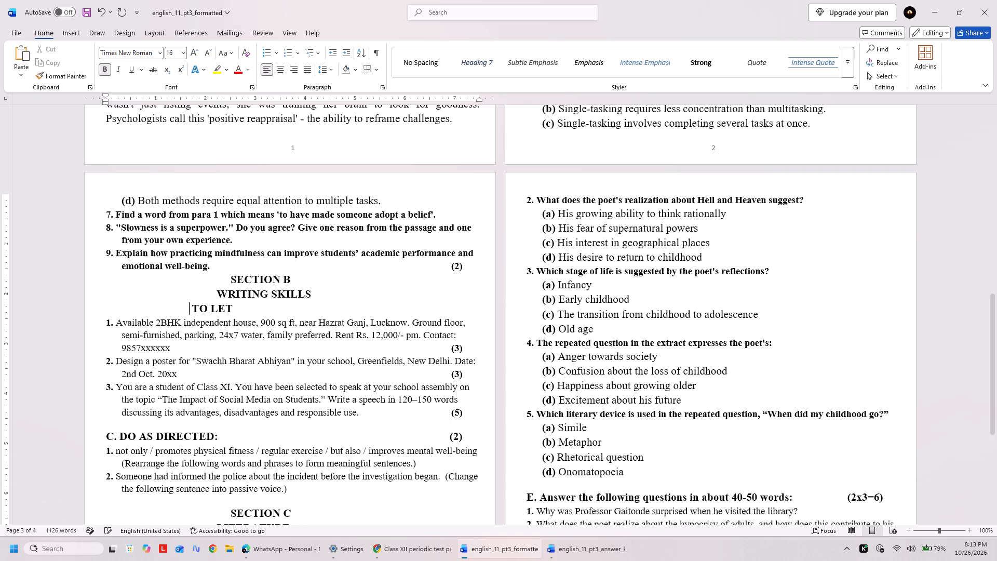
key(space)
key(space)
key(space)
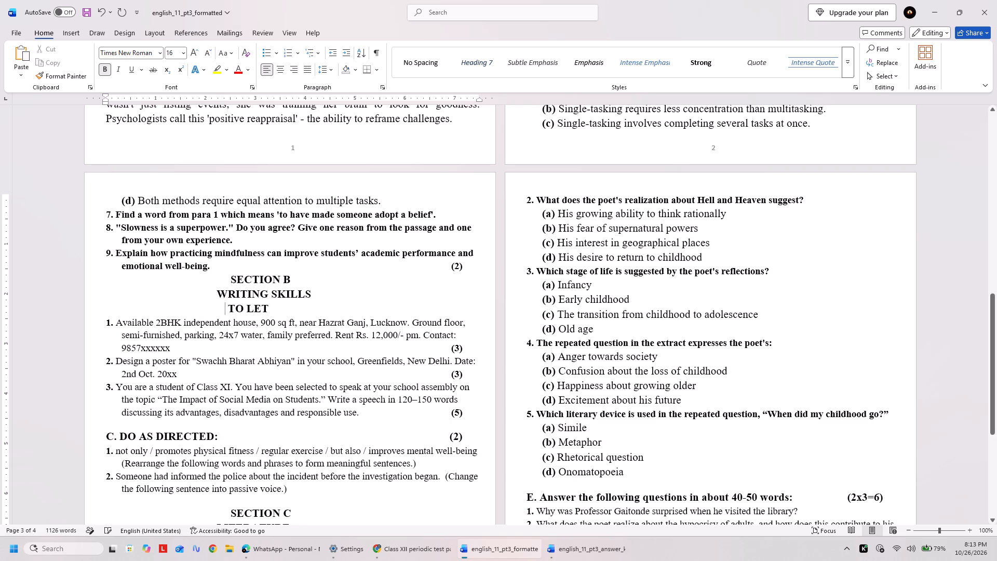
key(space)
scroll(339, 258, up, 3)
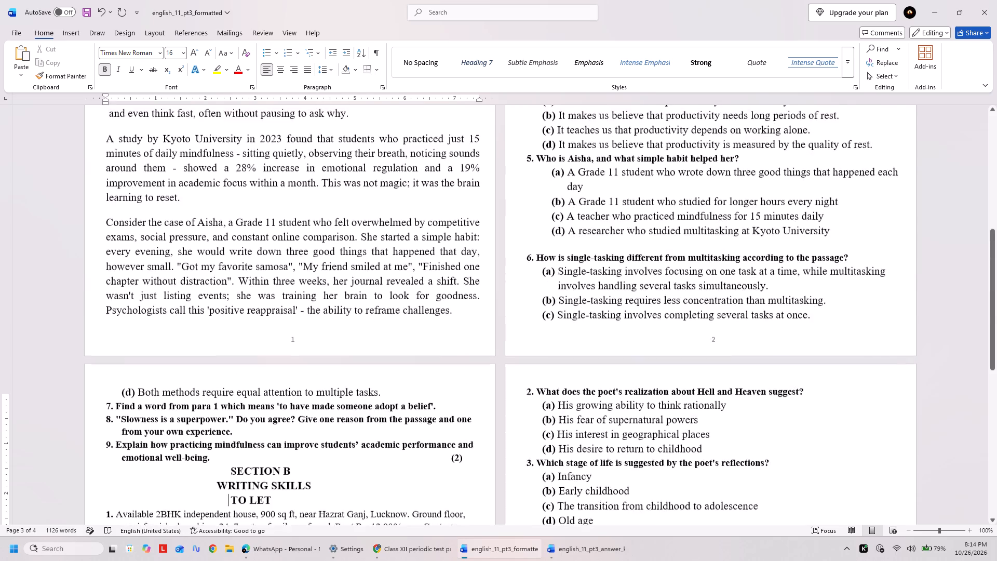
scroll(338, 260, down, 4)
key(Tab)
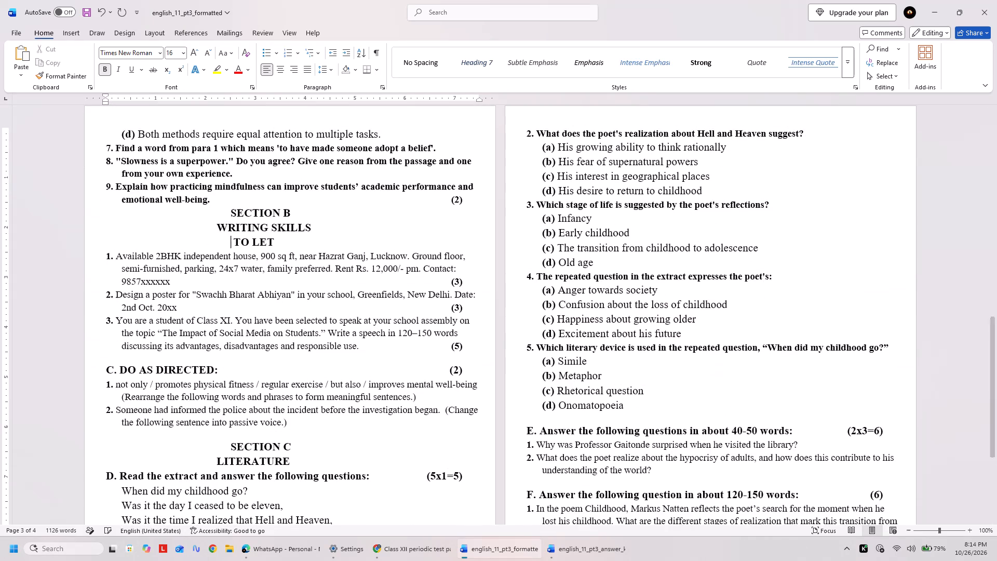
key(Tab)
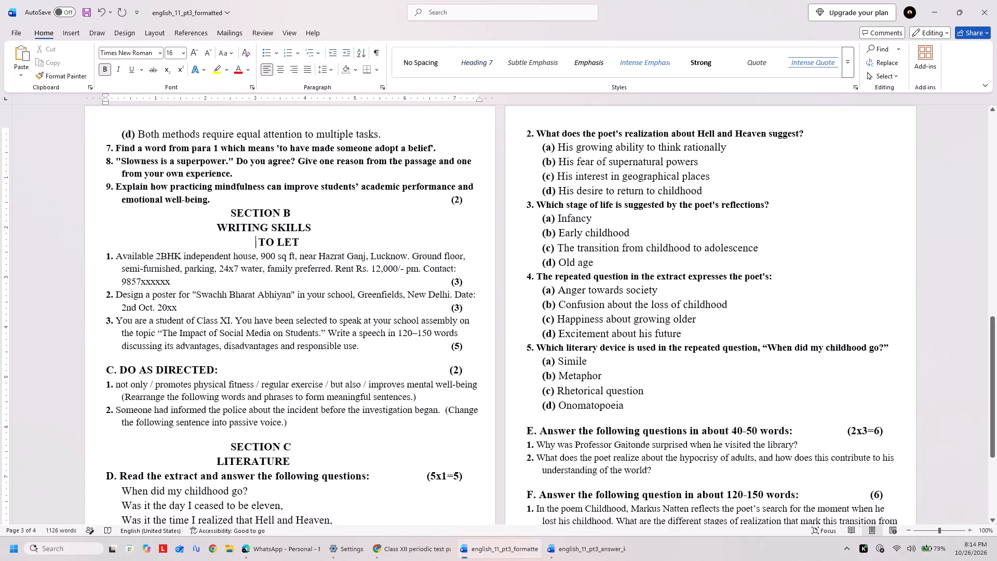
Indent the SECTION B and WRITING SKILLS headings one stop further so they line up above TO LET.
drag(227, 210, 302, 233)
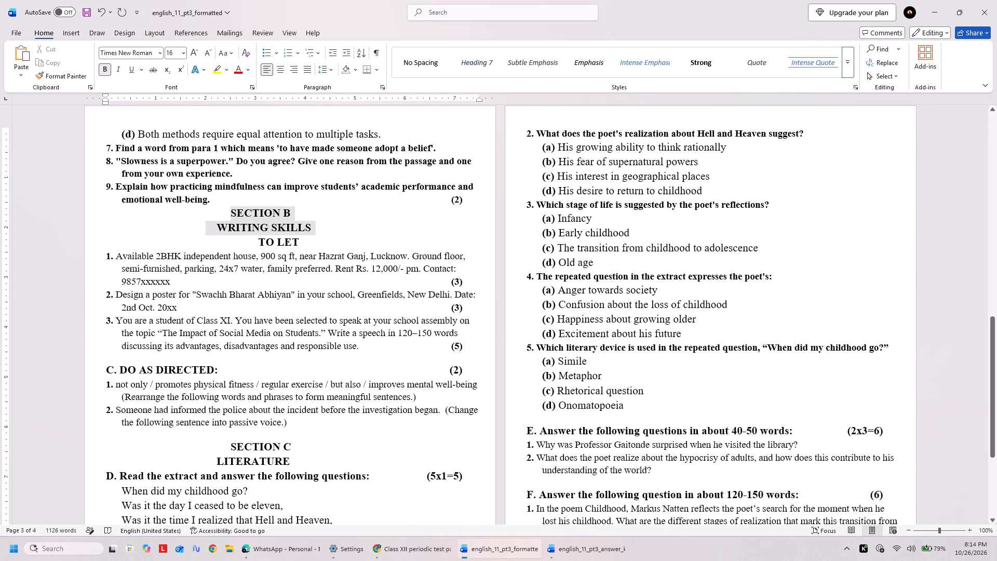
drag(302, 233, 303, 233)
key(Tab)
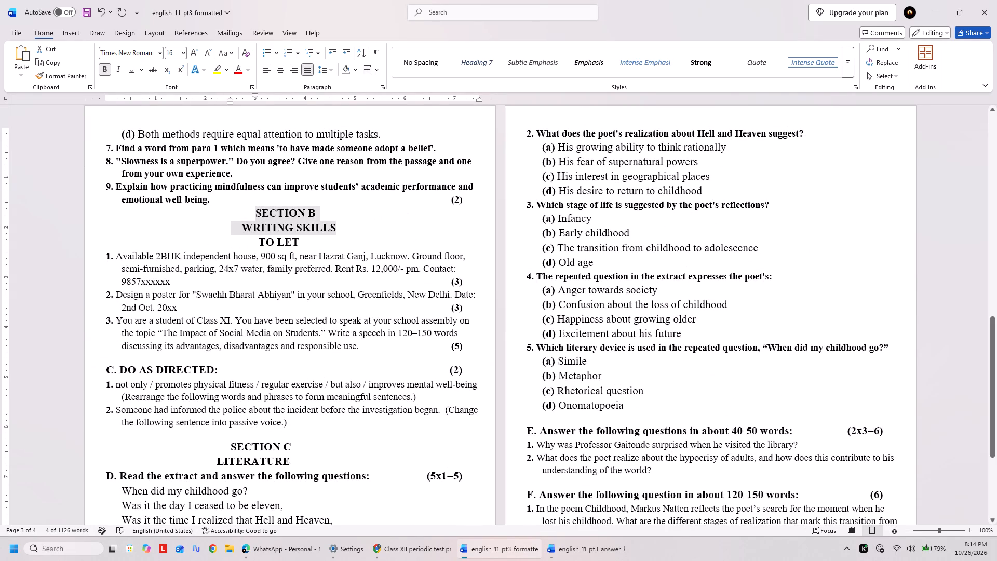
click(298, 239)
scroll(297, 245, up, 4)
scroll(294, 252, down, 3)
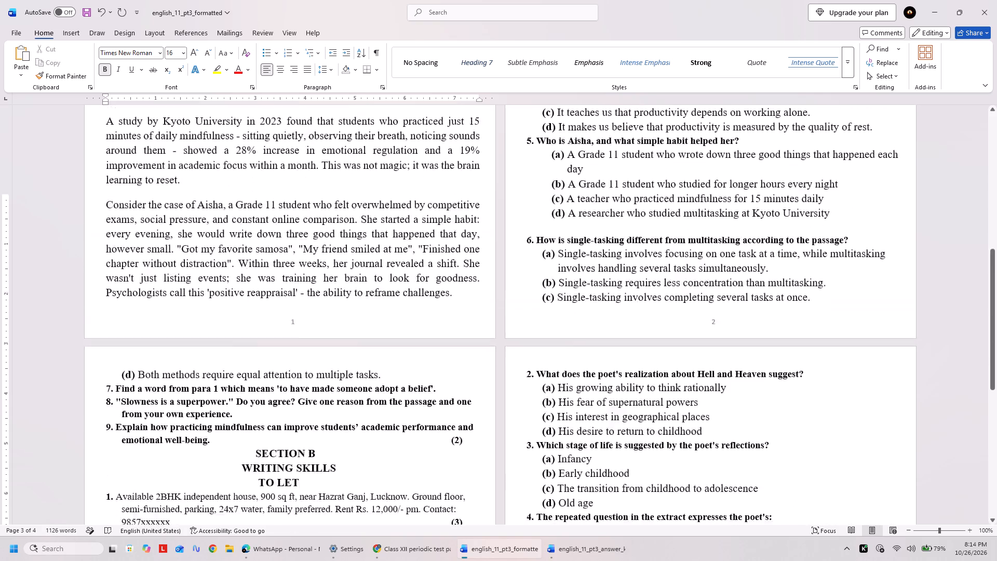
scroll(294, 253, down, 3)
Indent the SECTION C and LITERATURE headings one stop further and nudge LITERATURE three spaces to centre it beneath SECTION C.
drag(232, 311, 278, 335)
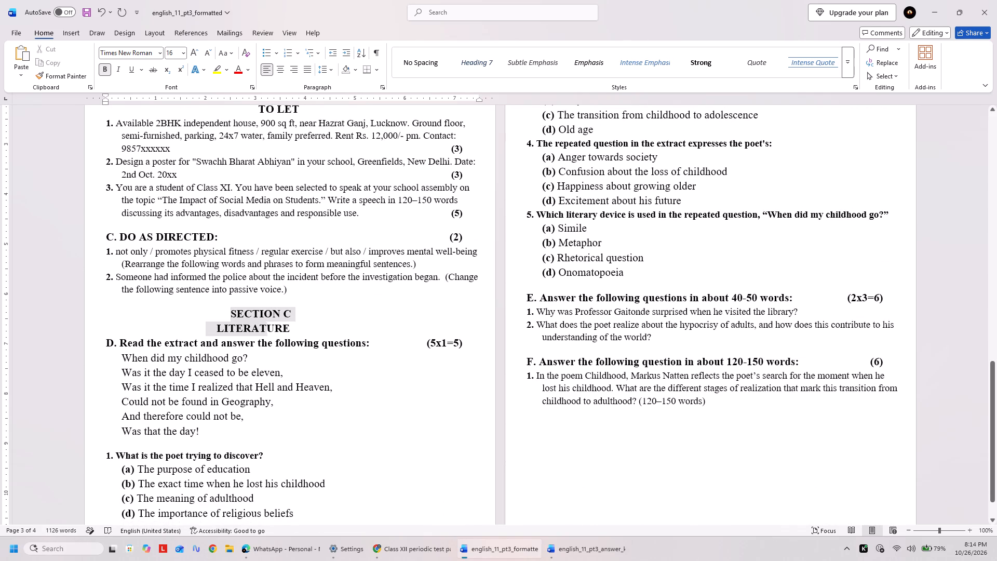
drag(278, 335, 293, 330)
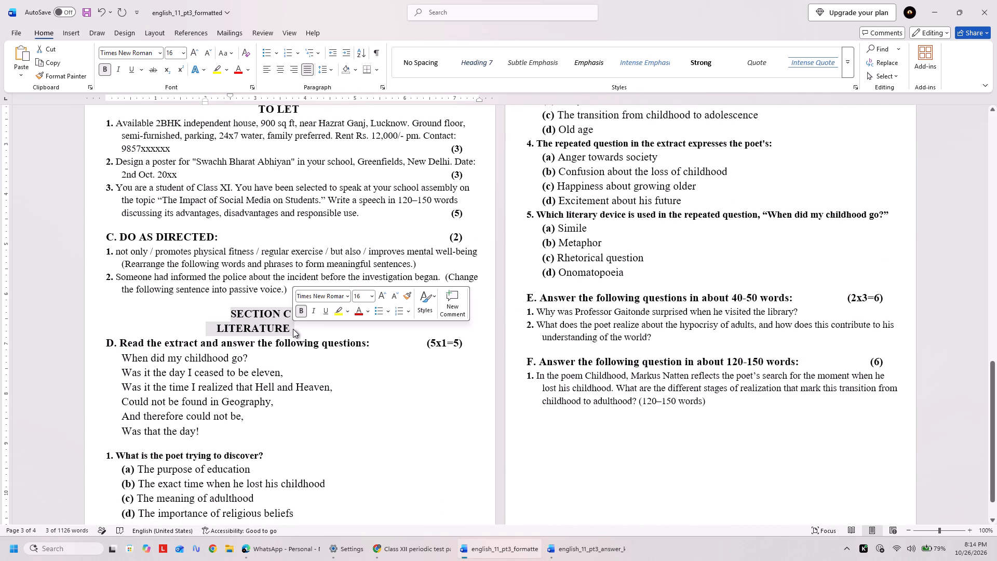
key(Tab)
scroll(276, 342, up, 1)
click(255, 403)
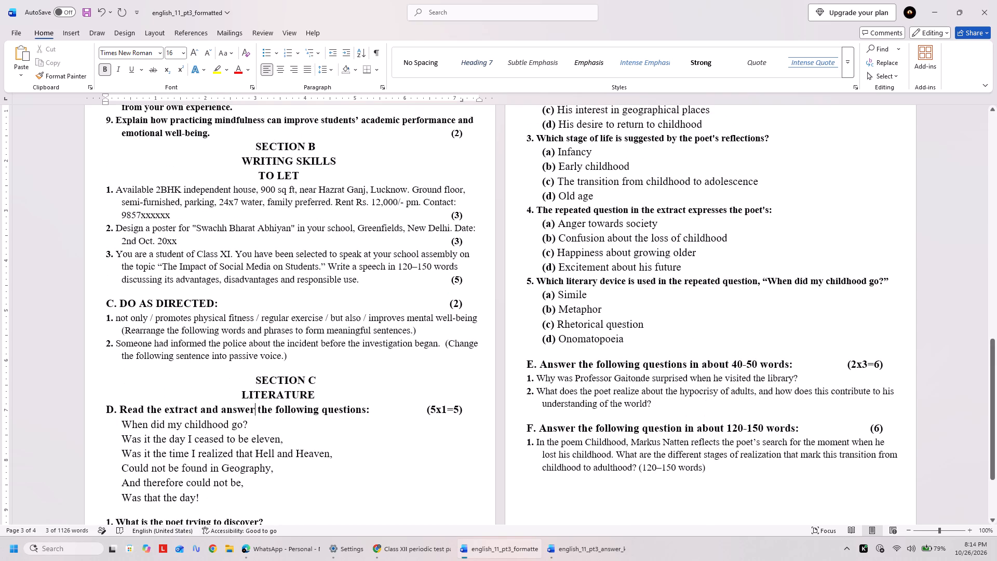
click(239, 390)
key(Tab)
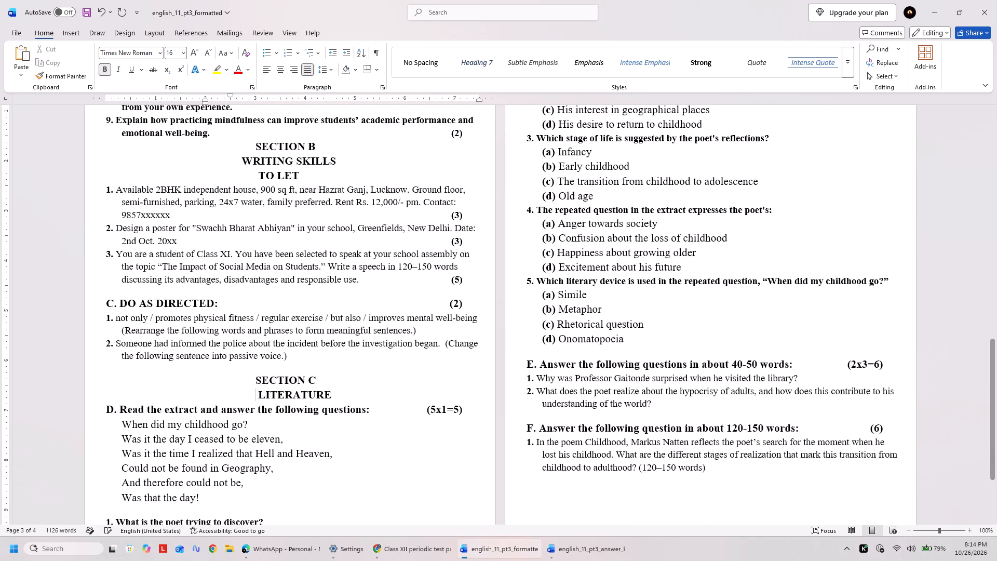
key(BackSpace)
key(space)
key(space)
key(space)
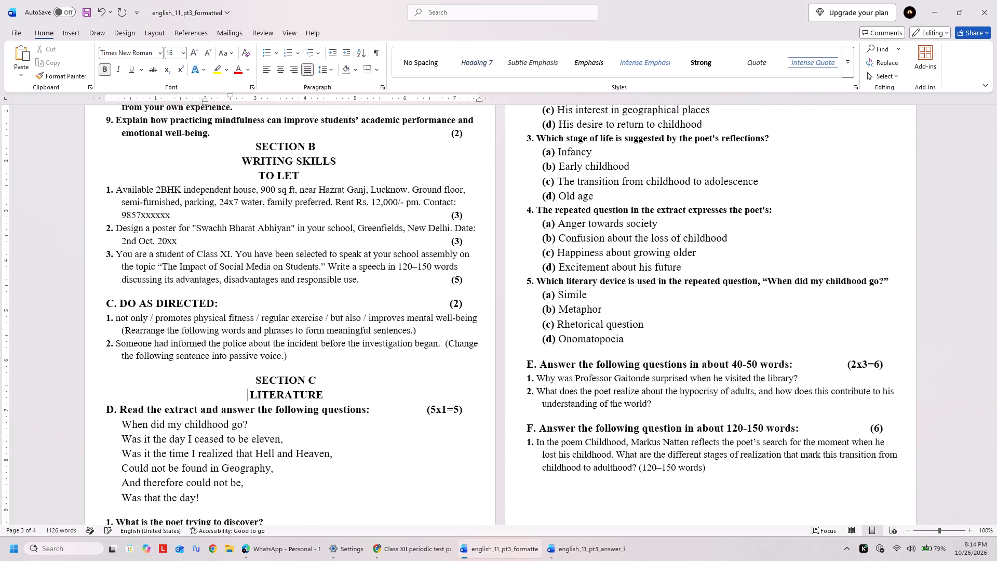
key(space)
key(BackSpace)
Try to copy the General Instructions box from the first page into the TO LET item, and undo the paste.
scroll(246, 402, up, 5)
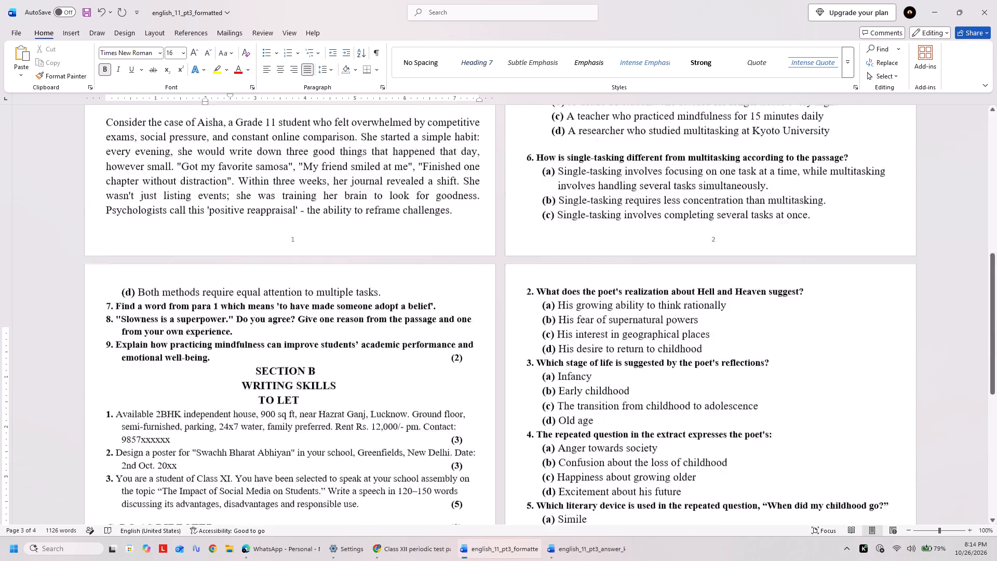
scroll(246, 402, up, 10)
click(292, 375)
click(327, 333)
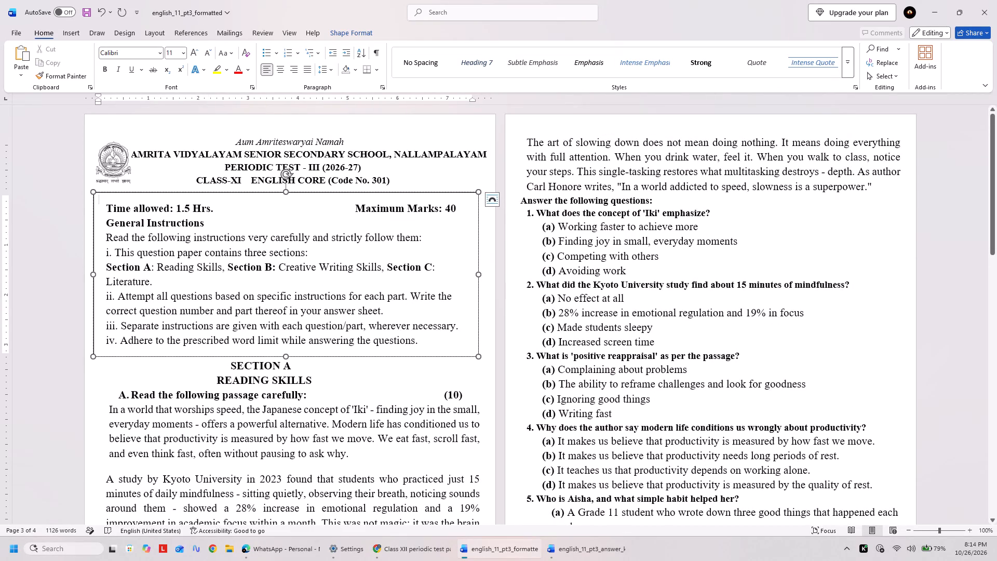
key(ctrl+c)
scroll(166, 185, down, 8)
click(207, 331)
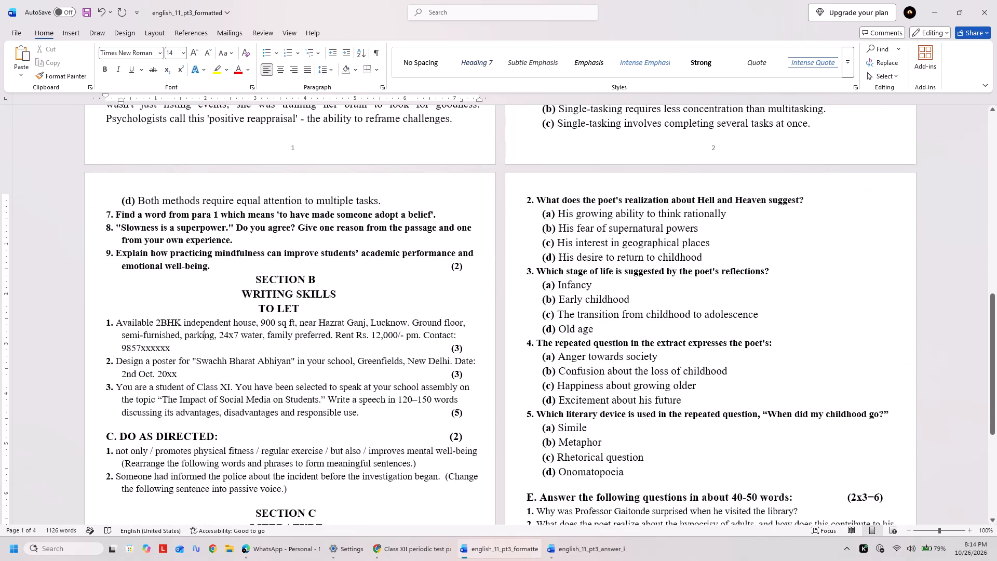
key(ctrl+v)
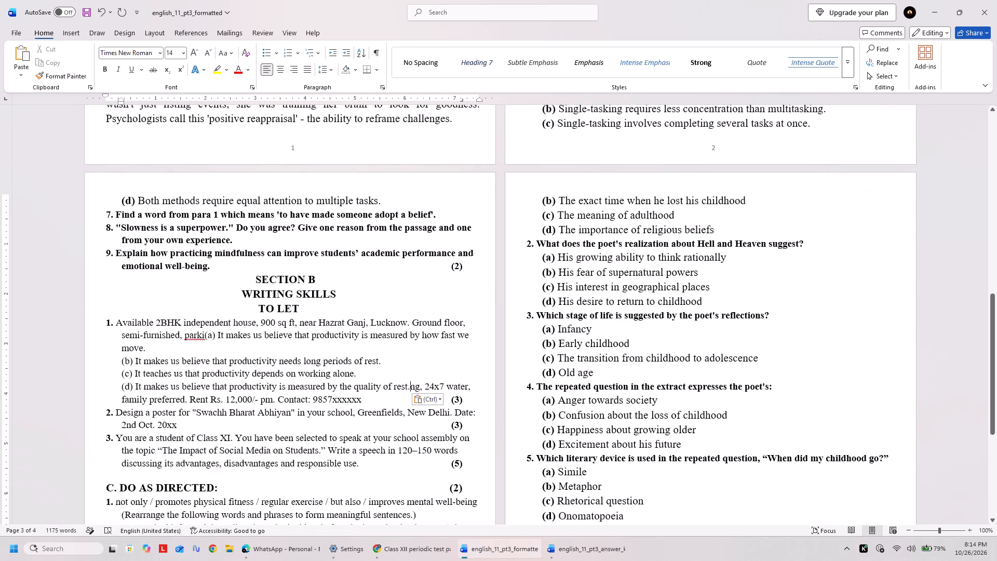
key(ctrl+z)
Copy the border box around General Instructions and paste it at the poster question in Section B, keeping source formatting.
scroll(128, 131, up, 5)
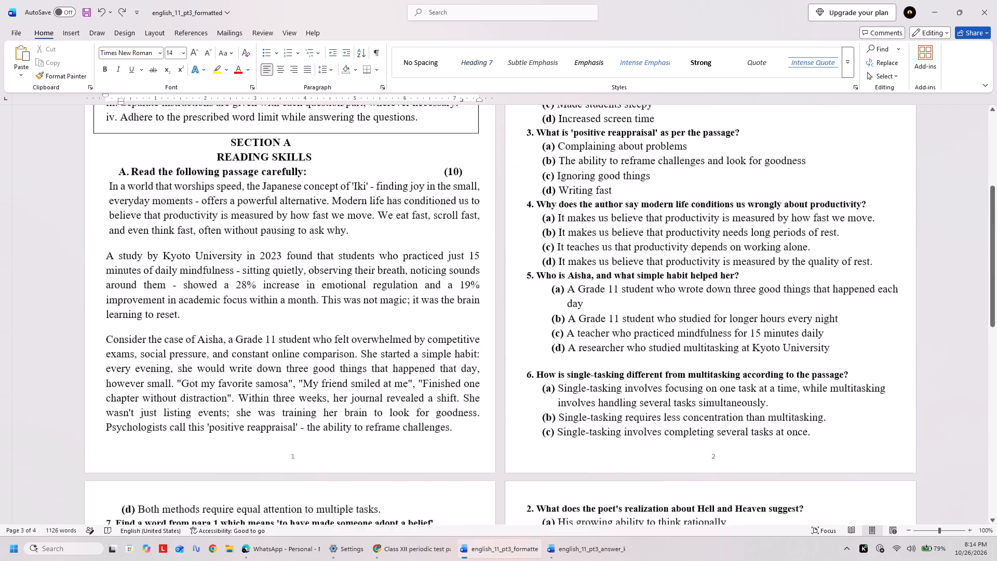
scroll(144, 126, up, 5)
click(377, 296)
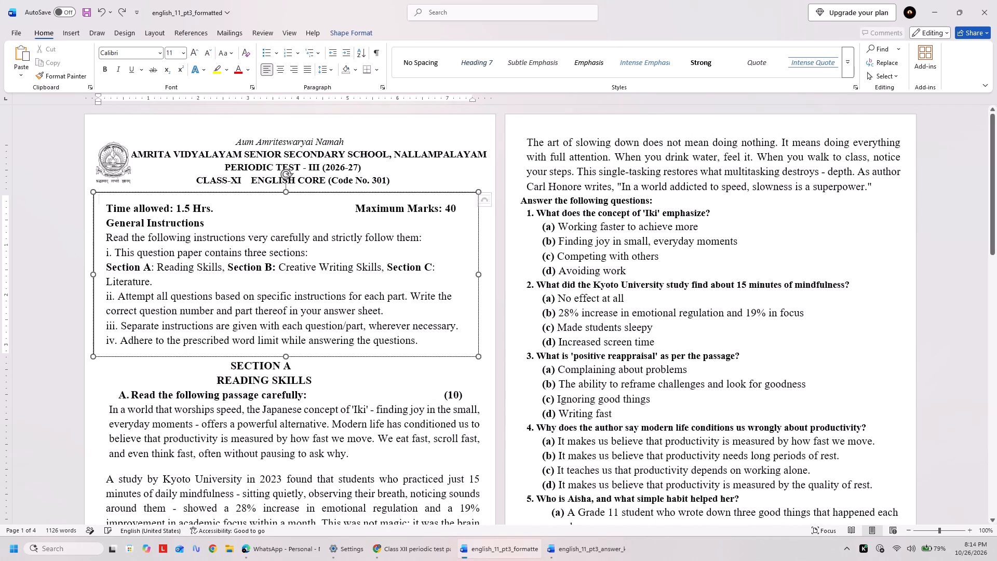
click(300, 194)
right_click(300, 194)
click(319, 232)
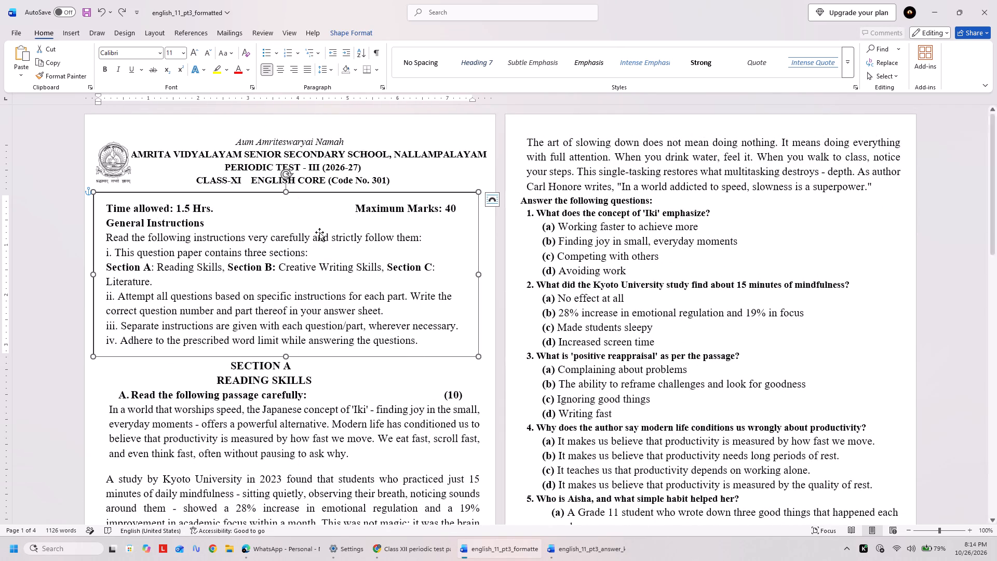
scroll(309, 238, down, 8)
scroll(253, 217, down, 8)
scroll(368, 369, down, 1)
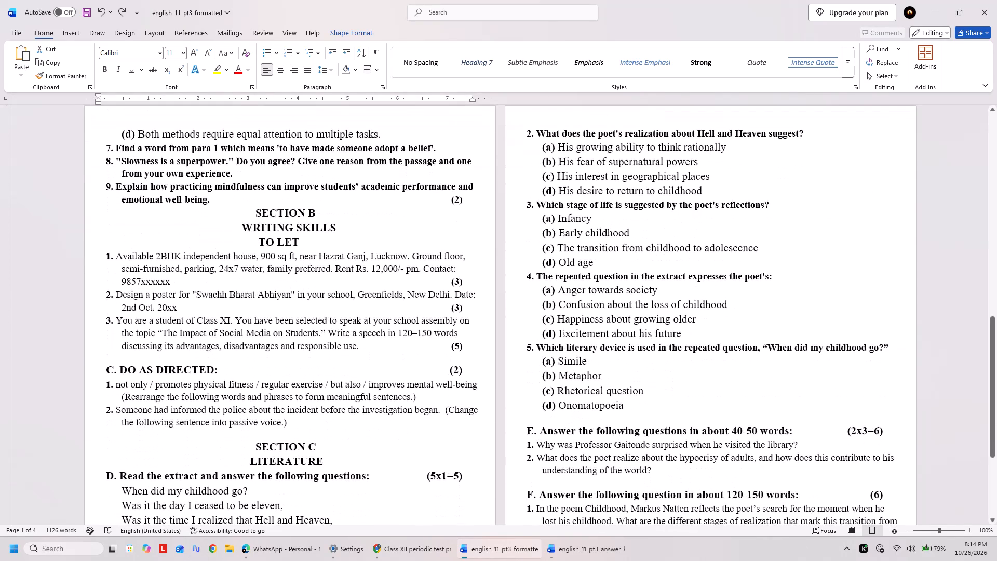
click(336, 300)
right_click(335, 299)
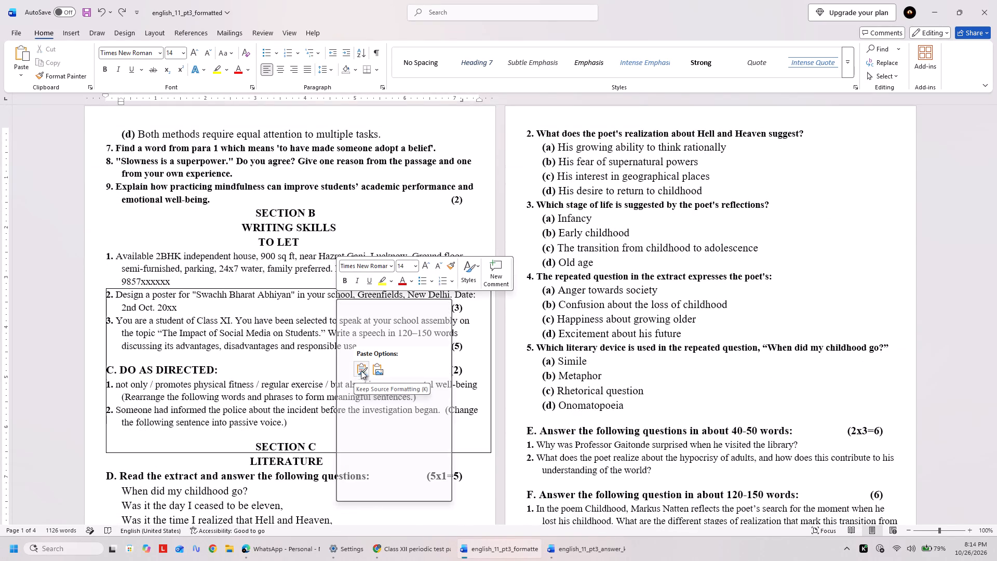
click(360, 372)
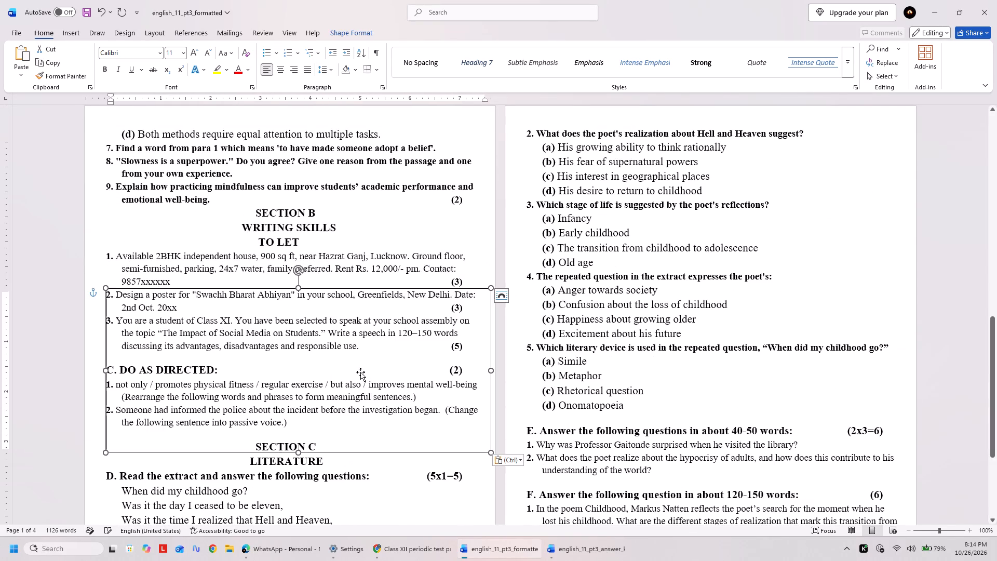
Move the pasted box up so its top edge sits between the WRITING SKILLS and TO LET headings.
click(316, 351)
drag(281, 289, 281, 283)
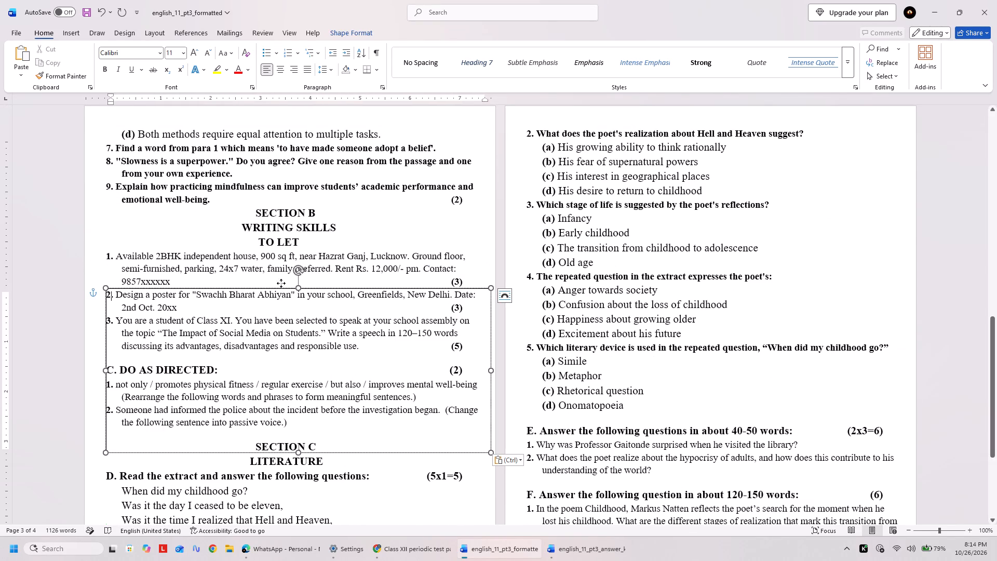
drag(281, 283, 280, 234)
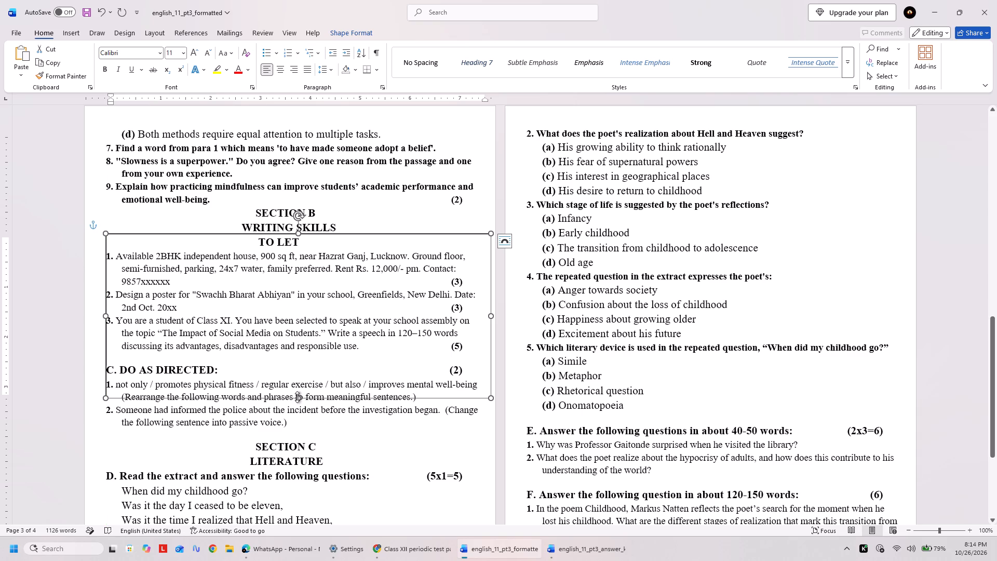
Resize the box to enclose only TO LET and question 1, ending above question 2 and fitting the page's text margins.
drag(299, 396, 308, 404)
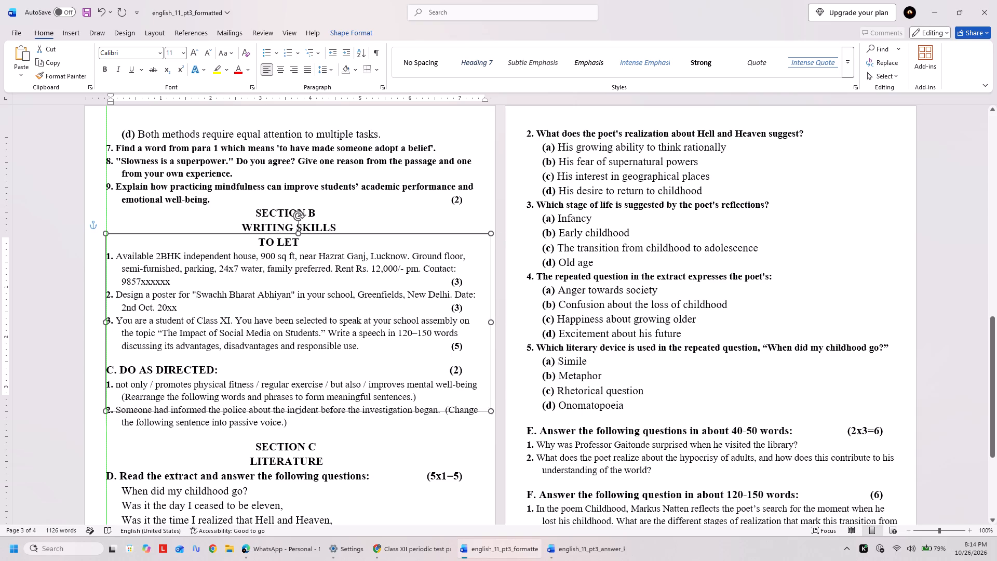
drag(308, 404, 322, 358)
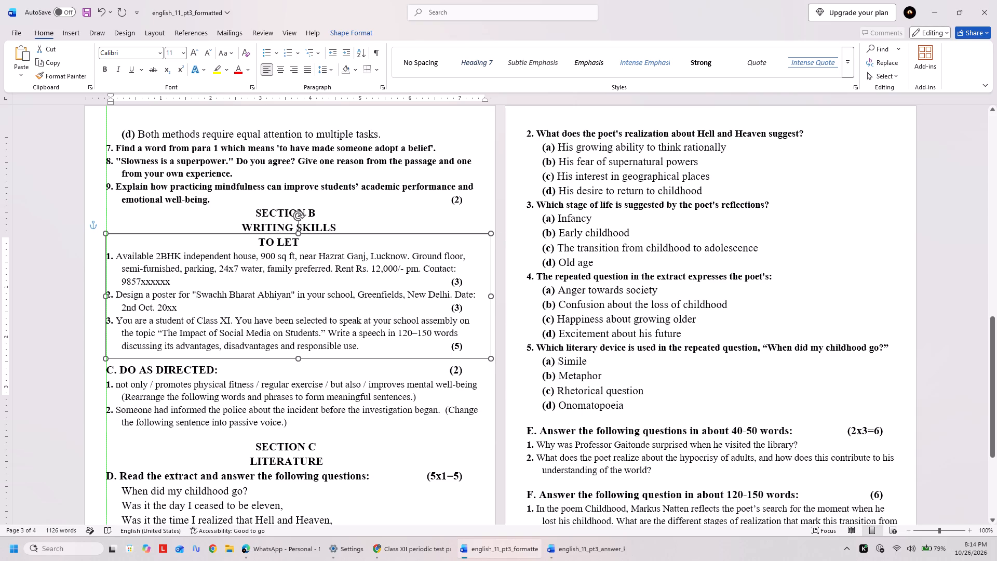
drag(322, 358, 331, 293)
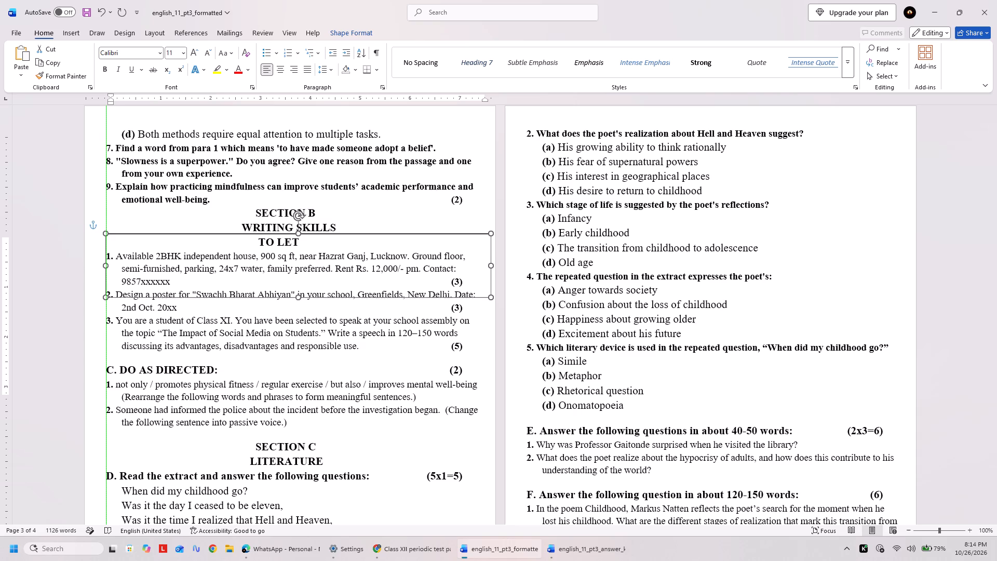
drag(331, 293, 332, 291)
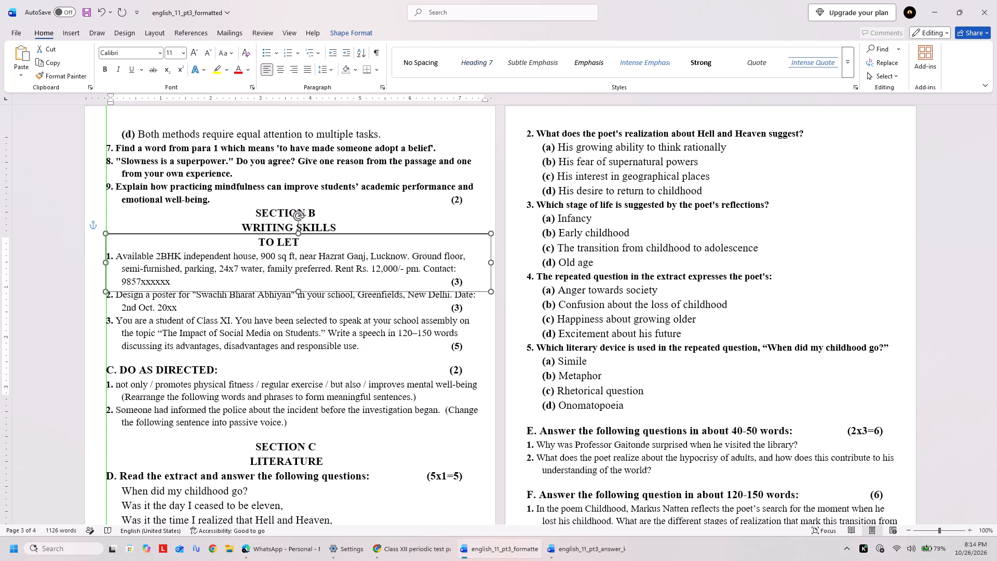
drag(332, 291, 332, 288)
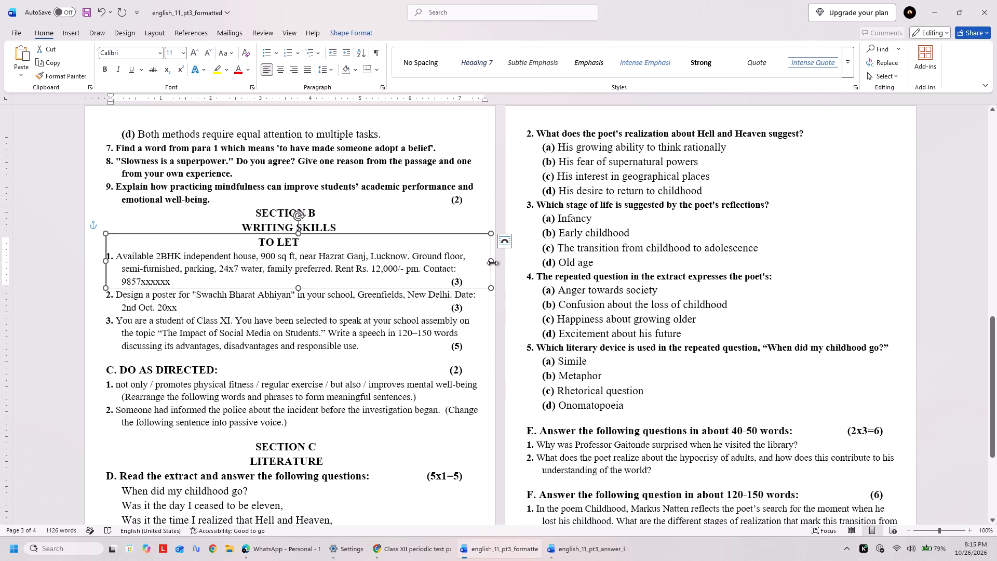
drag(492, 263, 476, 265)
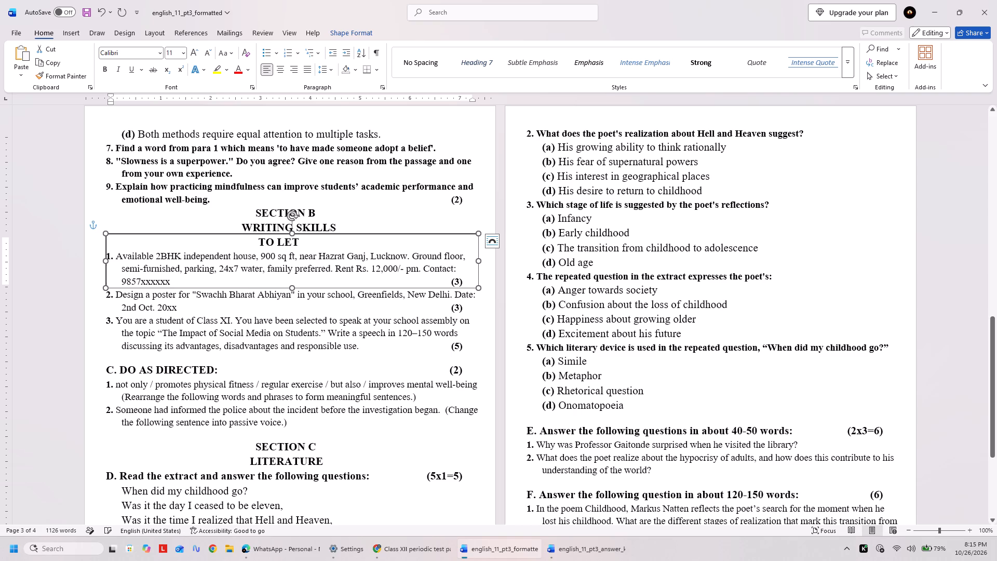
drag(106, 262, 101, 261)
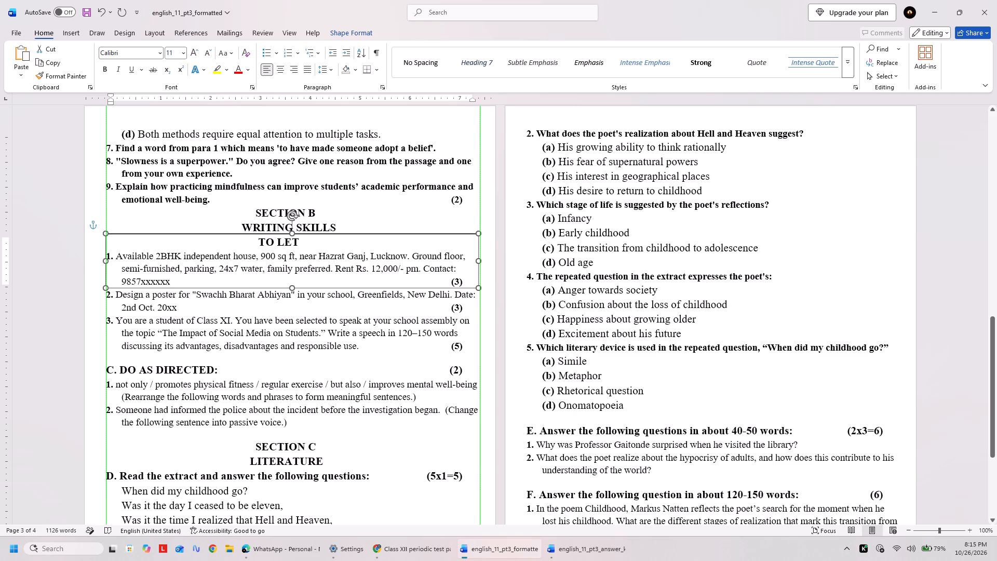
drag(101, 261, 100, 261)
click(585, 278)
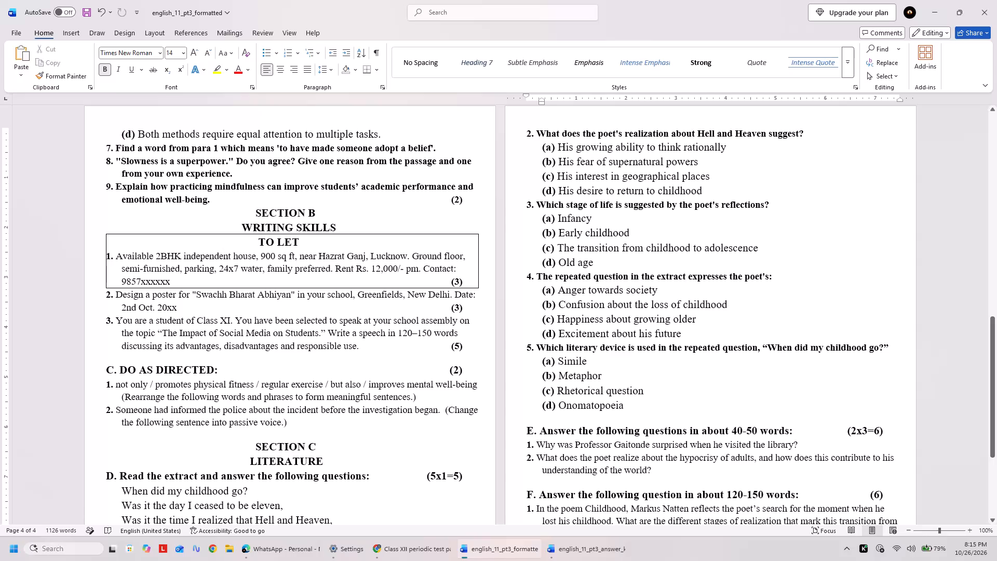
Put "Date: 2nd Oct. 20xx" on its own line in the poster question and clear the proofing mark beneath it.
click(453, 295)
key(Return)
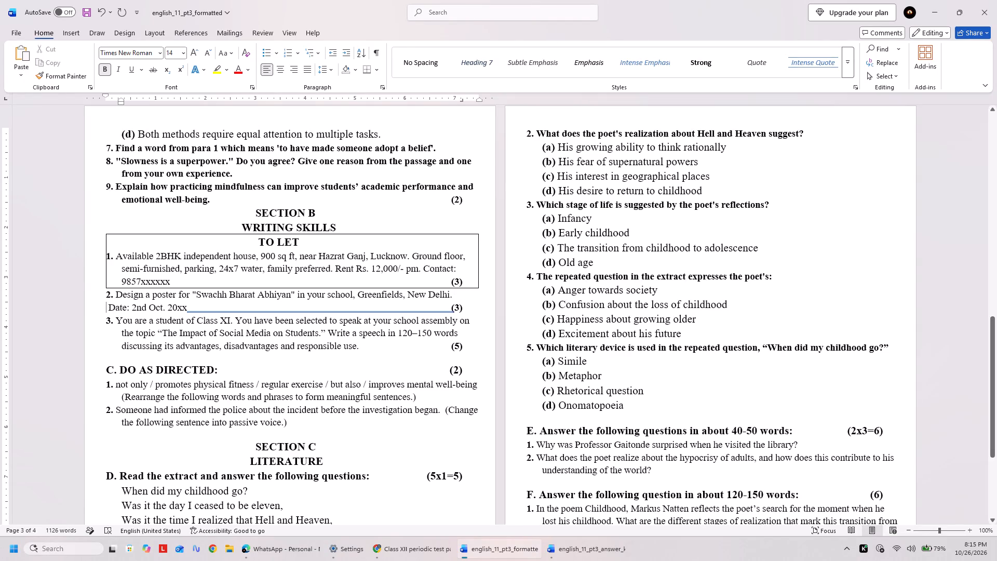
right_click(299, 313)
click(383, 336)
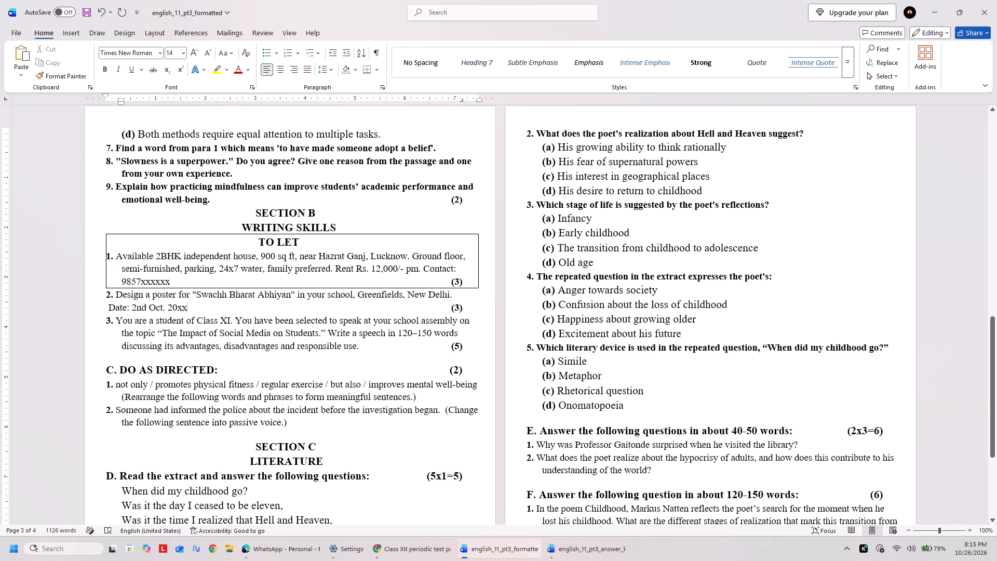
Start a new line before "(Change the following sentence into passive voice.)" in question 2 of DO AS DIRECTED.
click(444, 412)
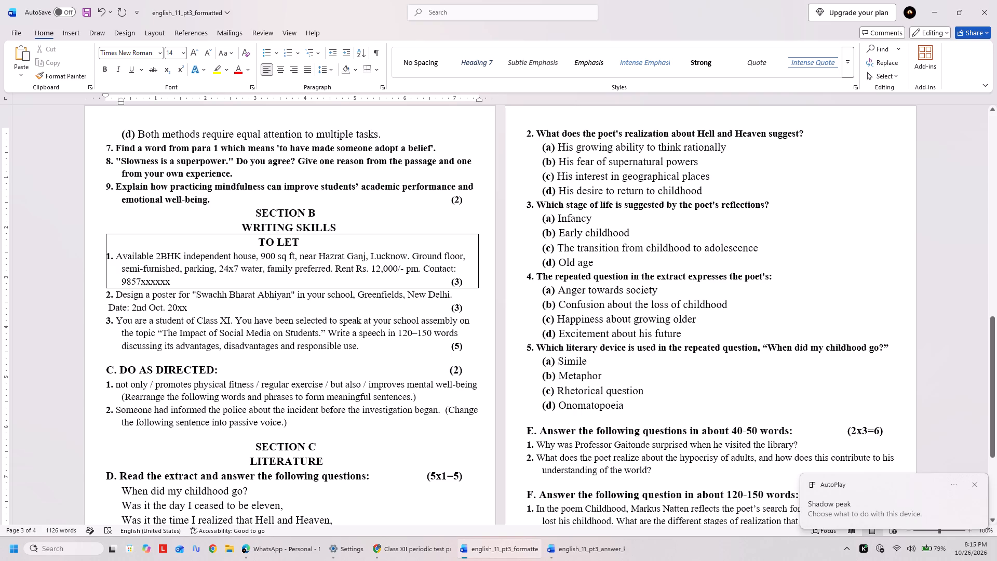
key(Return)
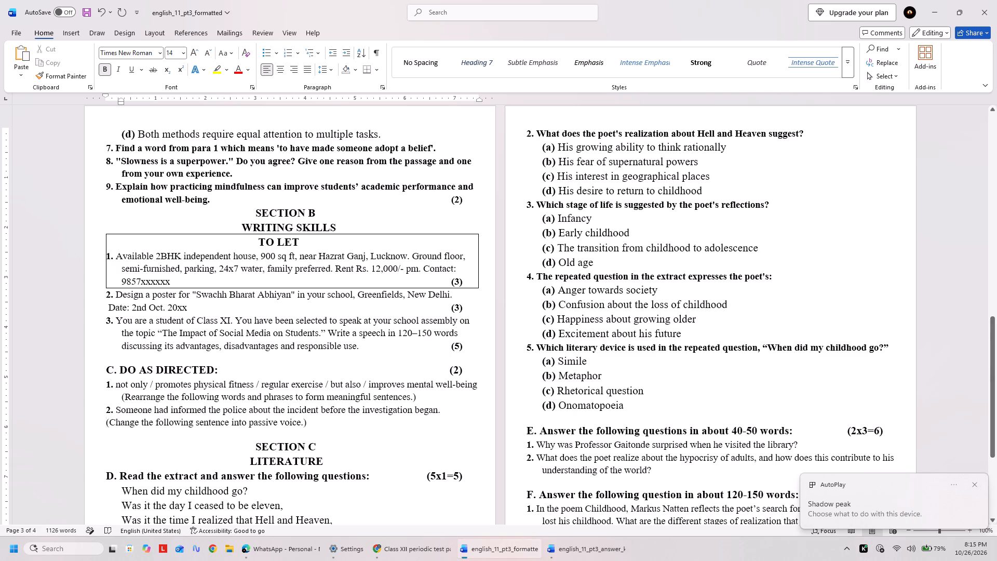
Delete the "D.", "E." and "F." labels from the three question headings under LITERATURE in Section C.
scroll(447, 404, down, 3)
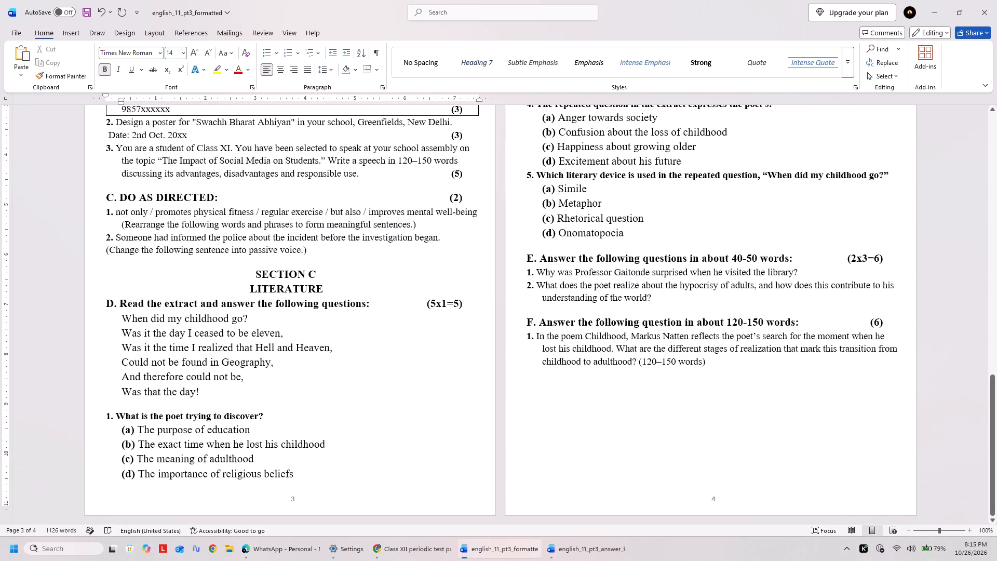
scroll(605, 282, up, 3)
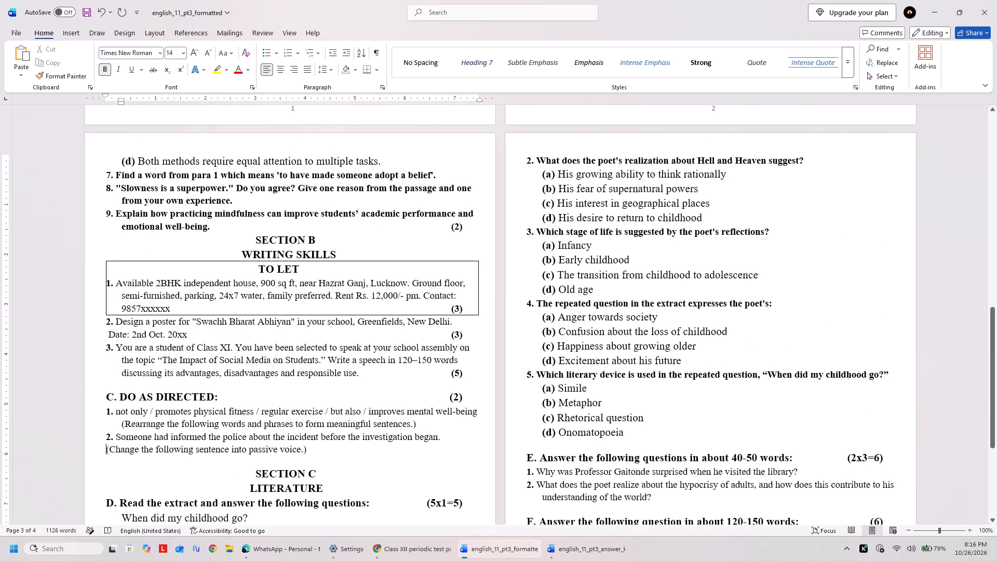
click(116, 503)
key(BackSpace)
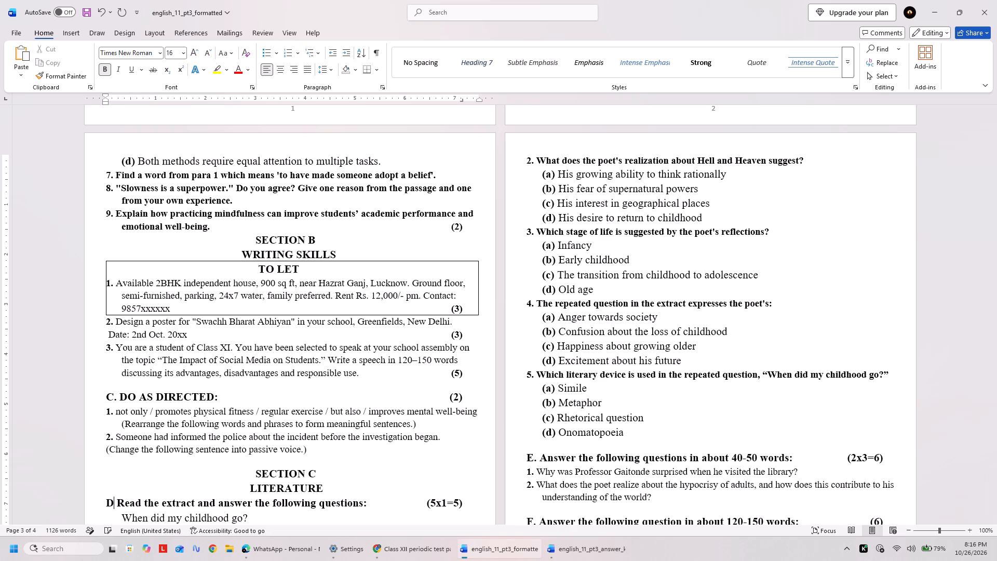
key(BackSpace)
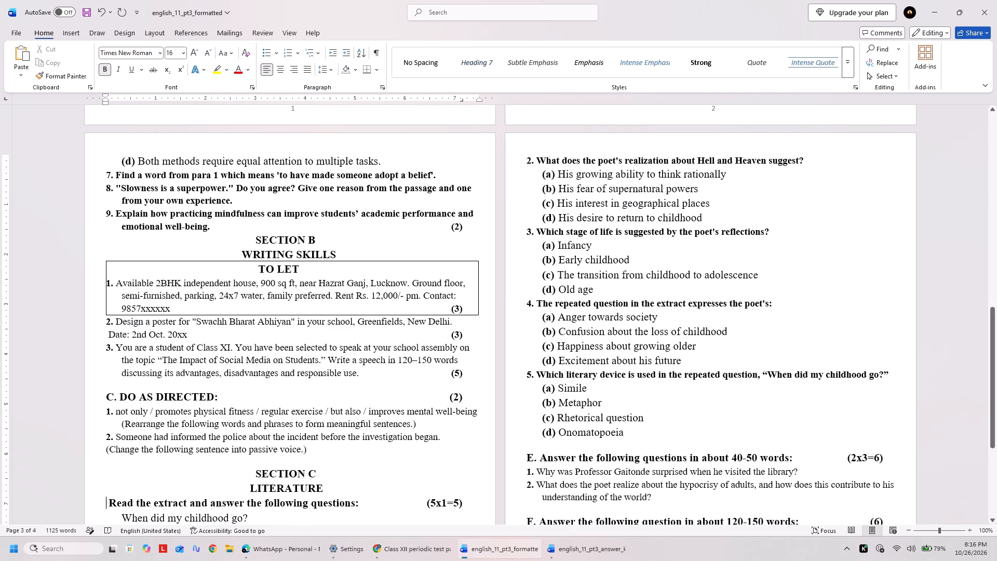
click(538, 458)
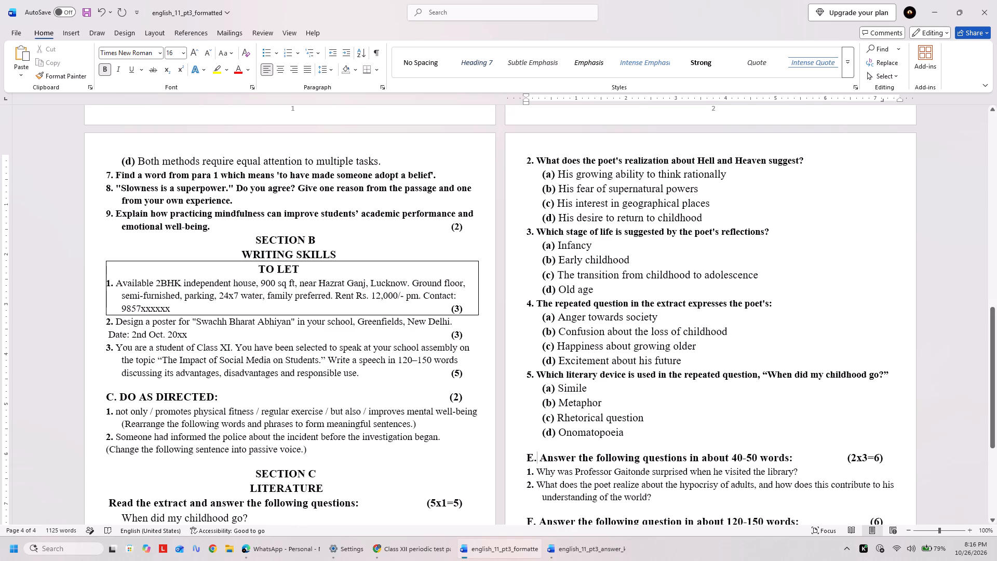
key(BackSpace)
key(BackSpace)
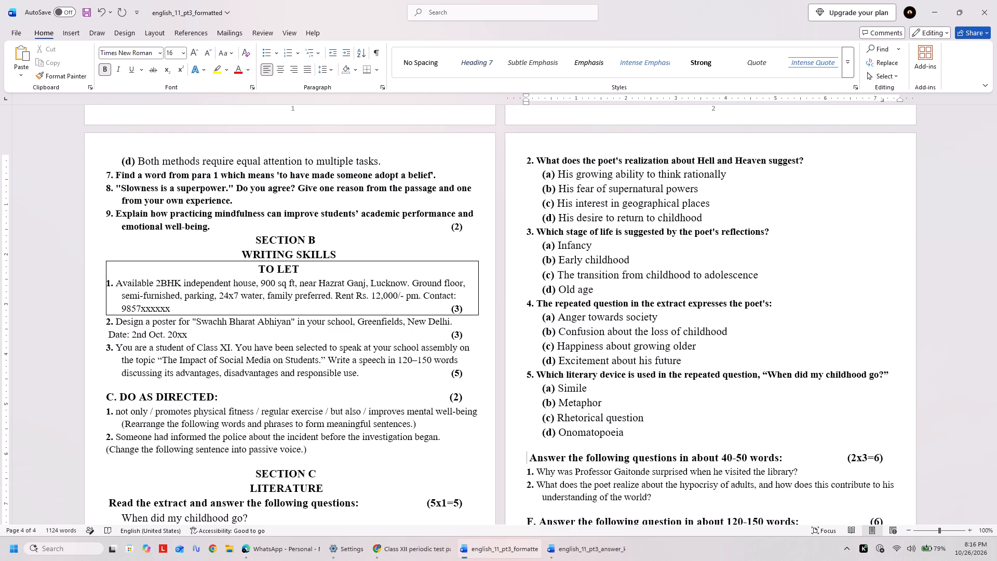
scroll(543, 464, down, 3)
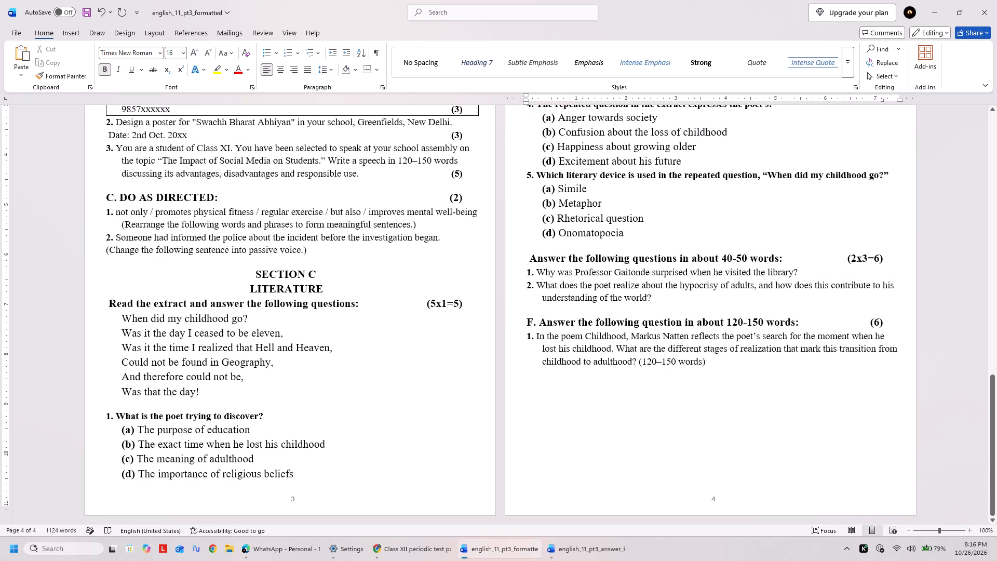
click(537, 321)
key(BackSpace)
key(BackSpace)
key(BackSpace)
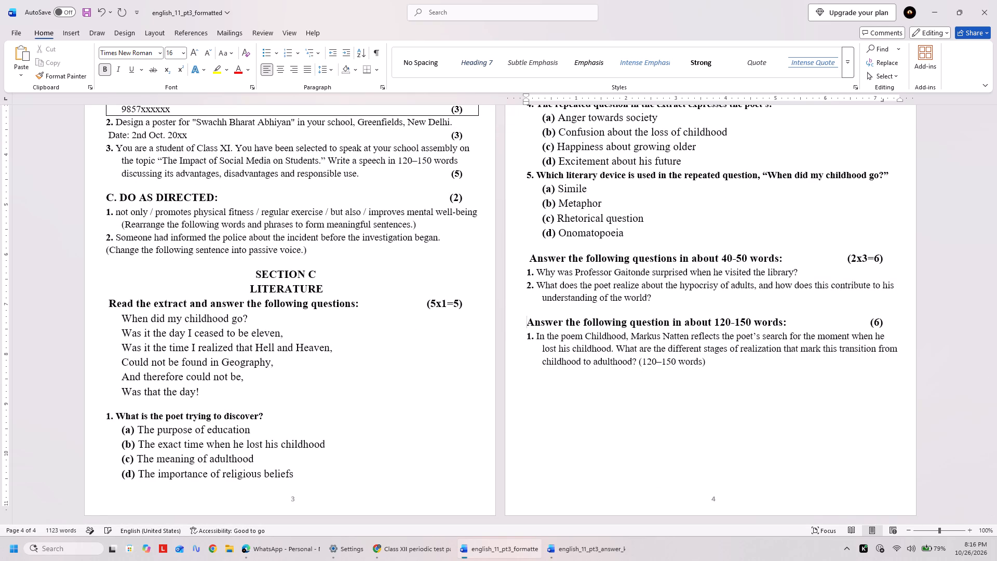
Delete the "A." label from the "Read the following passage carefully:" heading in Section A and align the heading with the passage.
scroll(538, 322, up, 4)
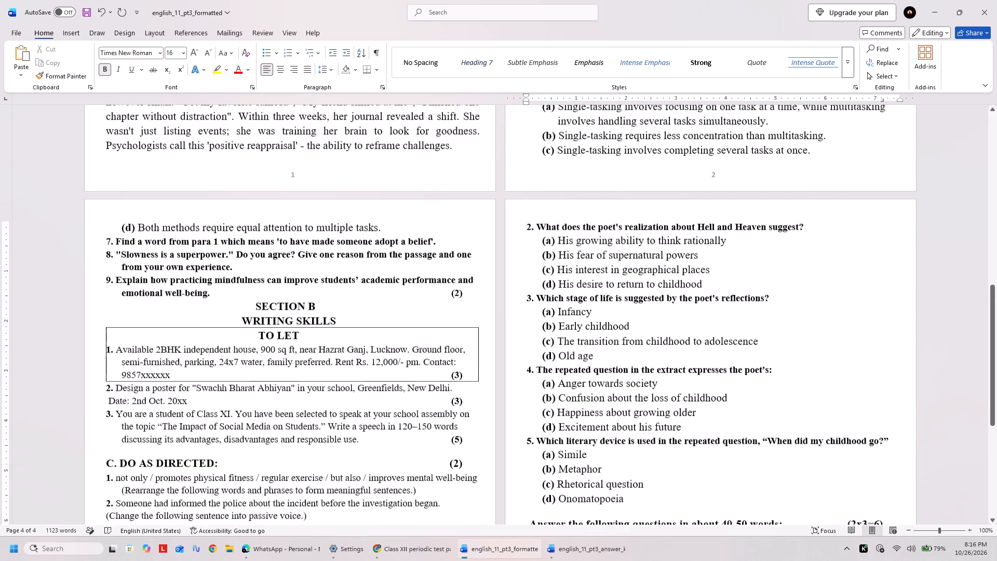
scroll(537, 323, up, 8)
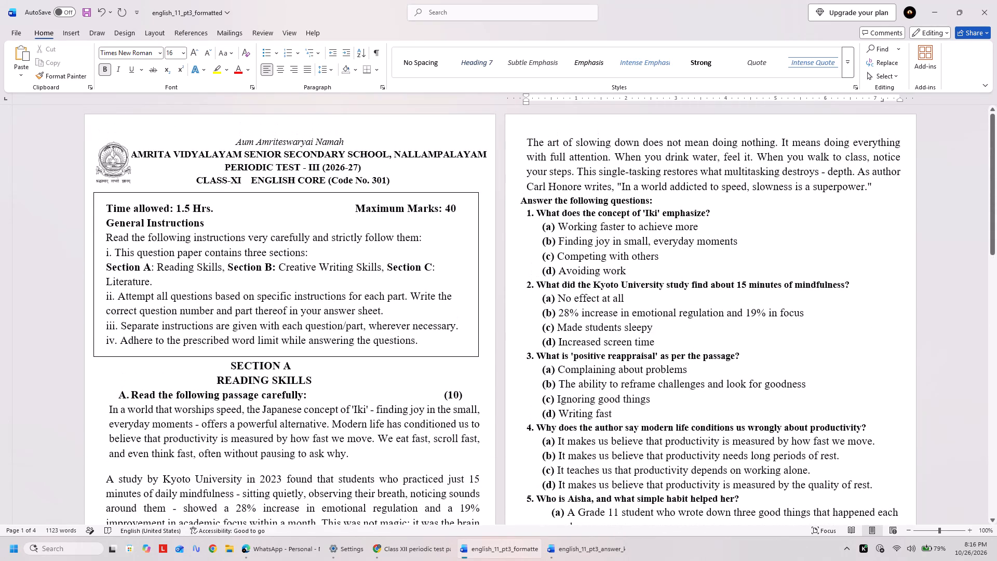
scroll(537, 323, down, 6)
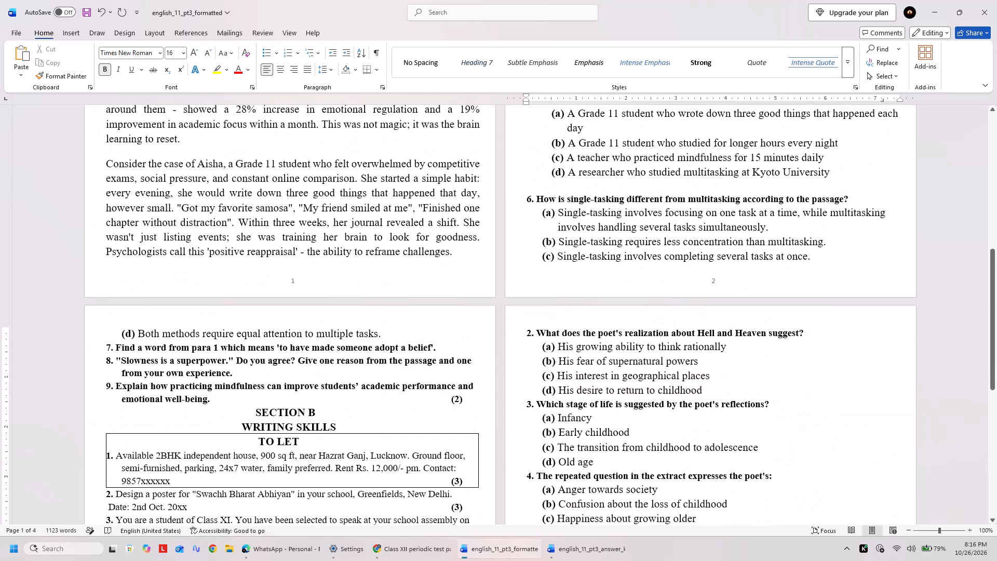
scroll(537, 323, down, 2)
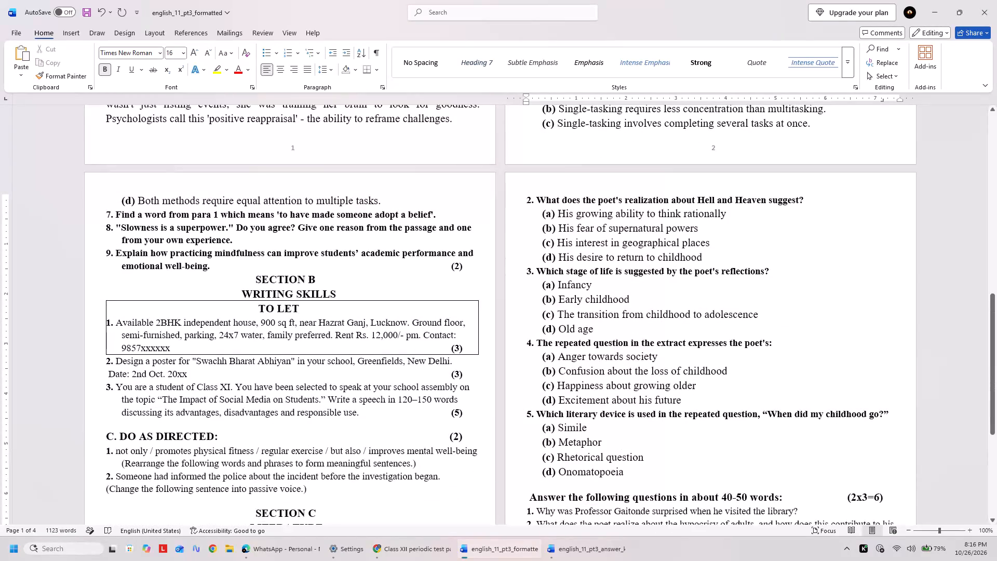
scroll(537, 323, up, 5)
middle_click(537, 323)
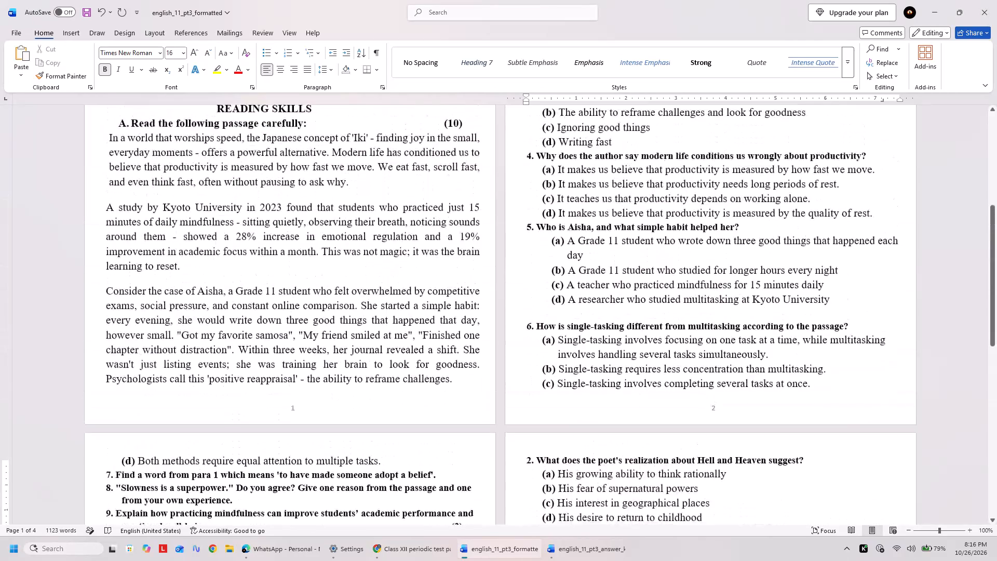
scroll(537, 323, up, 4)
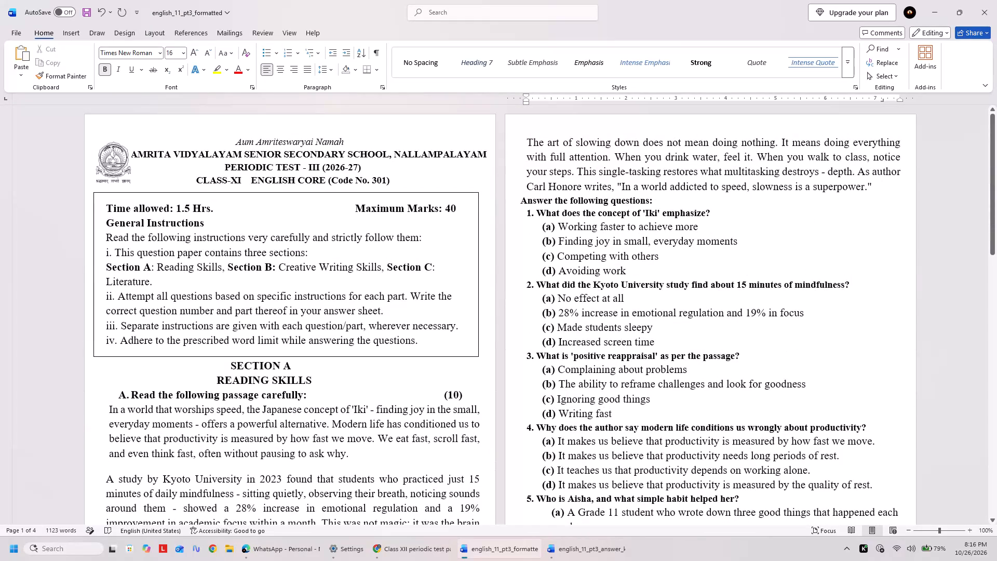
click(128, 394)
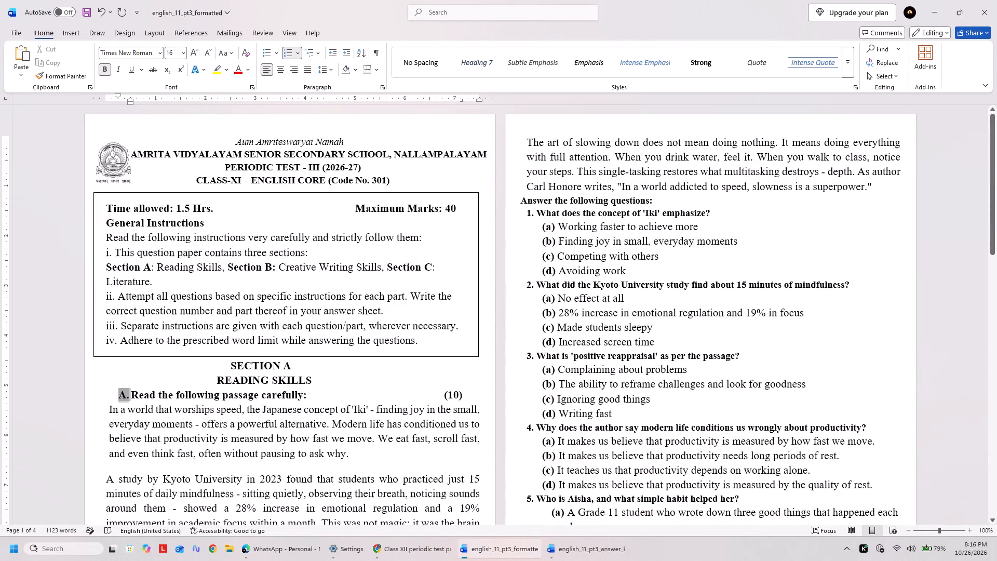
key(Delete)
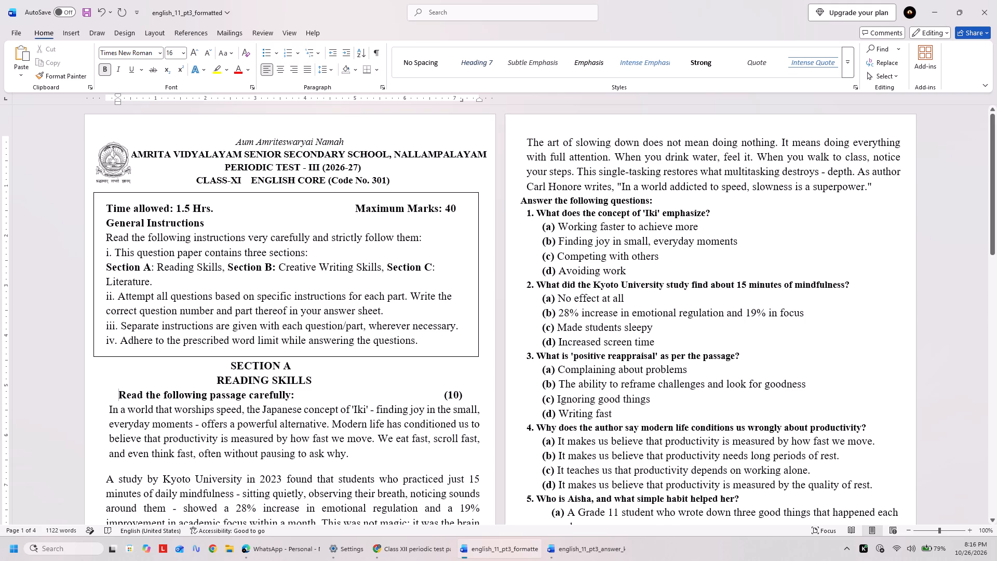
key(BackSpace)
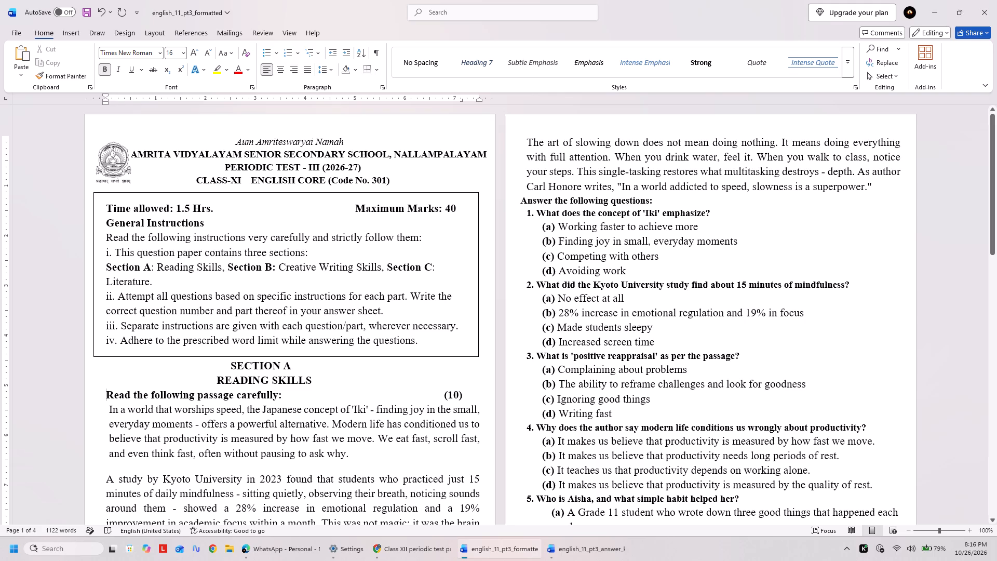
key(space)
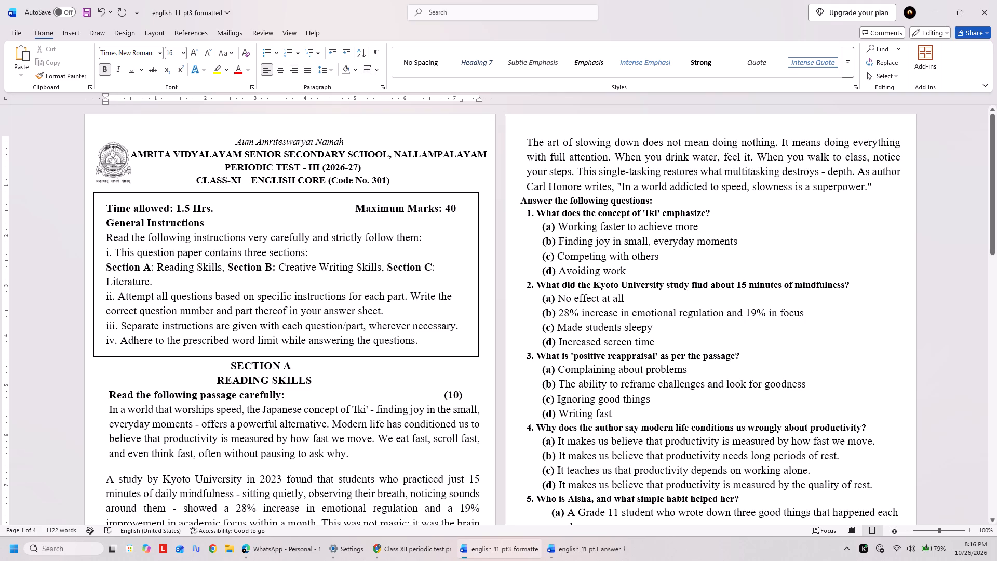
Number the "Read the following passage carefully:" heading under READING SKILLS as "1.".
scroll(460, 348, down, 9)
scroll(467, 346, up, 4)
middle_click(467, 346)
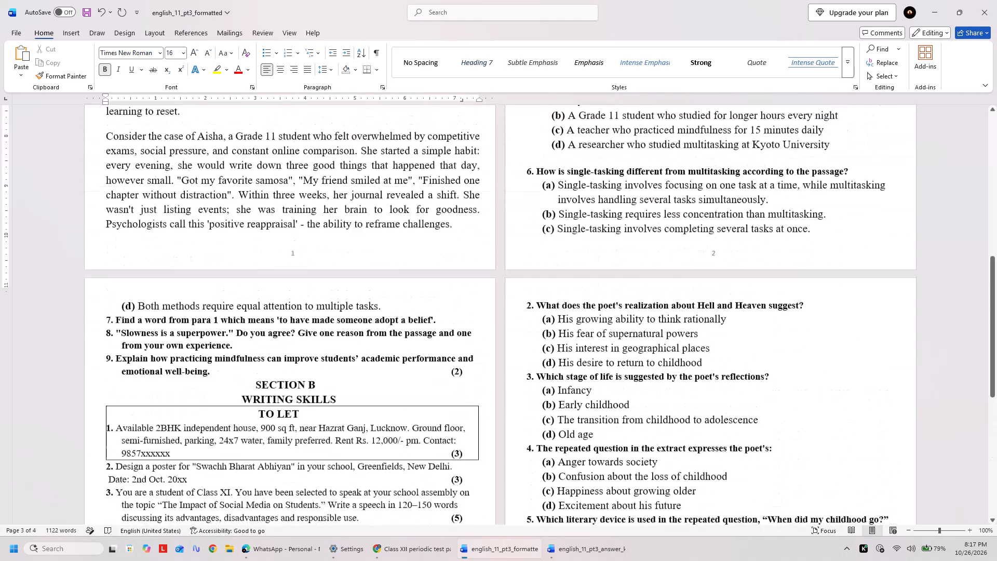
scroll(49, 314, up, 3)
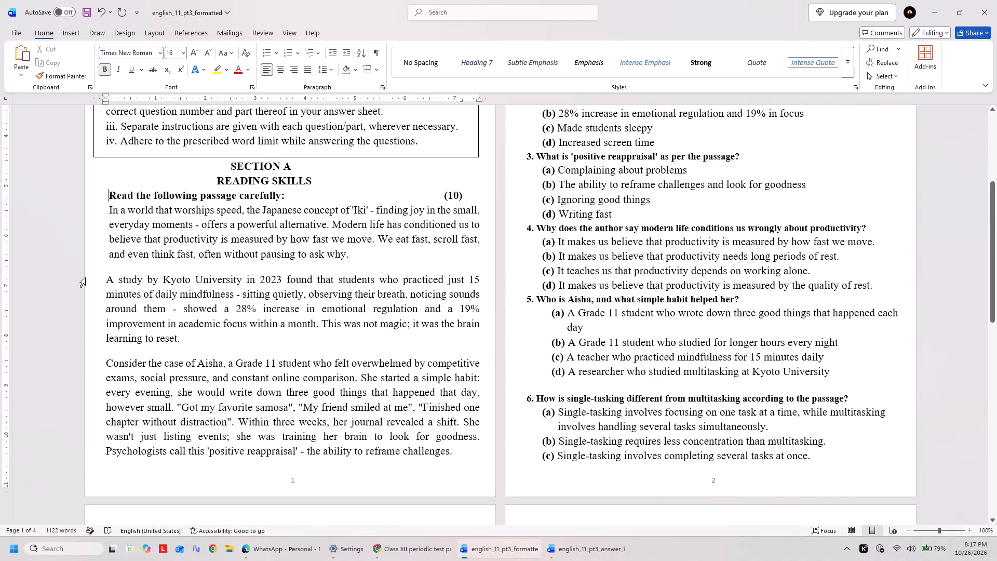
scroll(322, 369, down, 6)
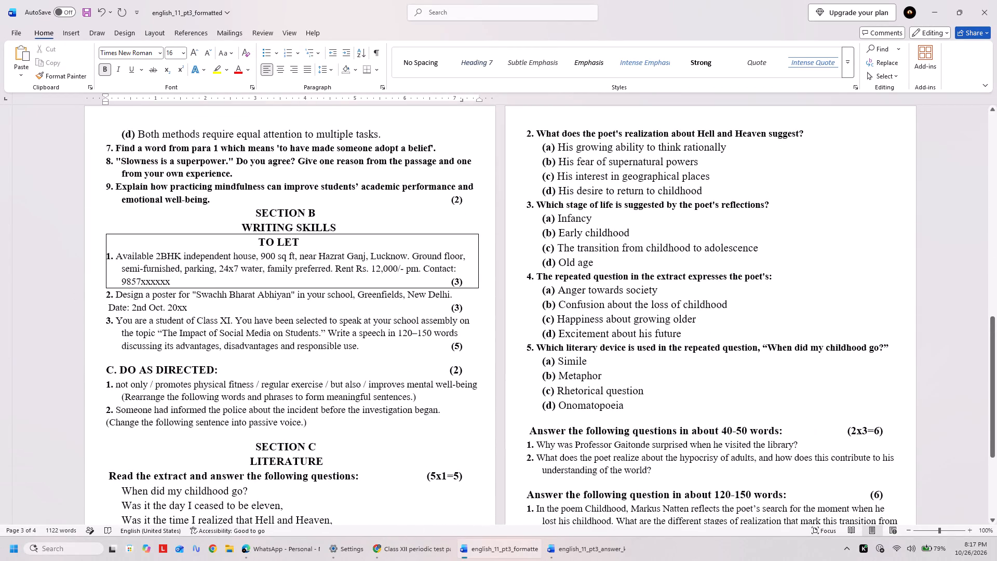
scroll(129, 295, up, 7)
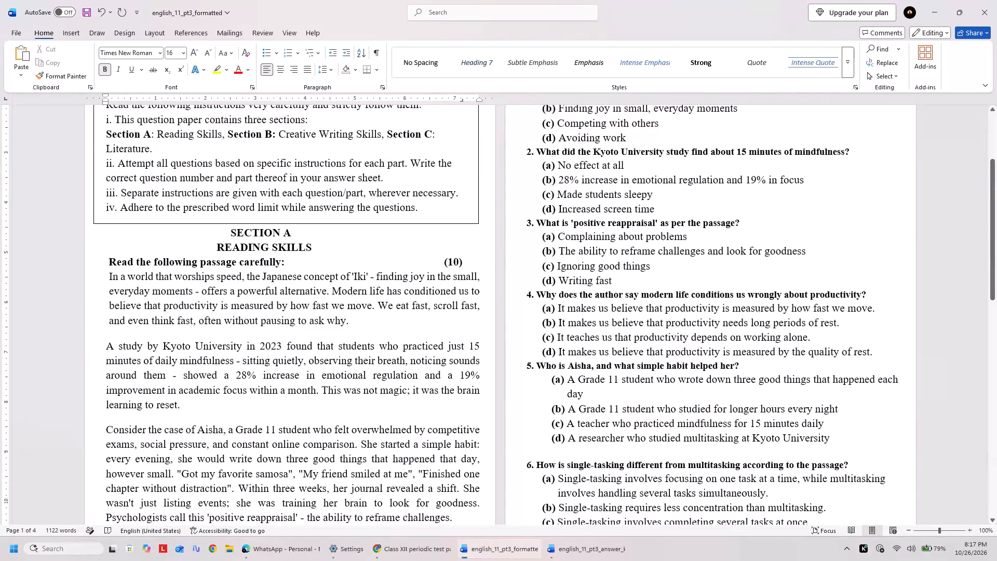
key(1)
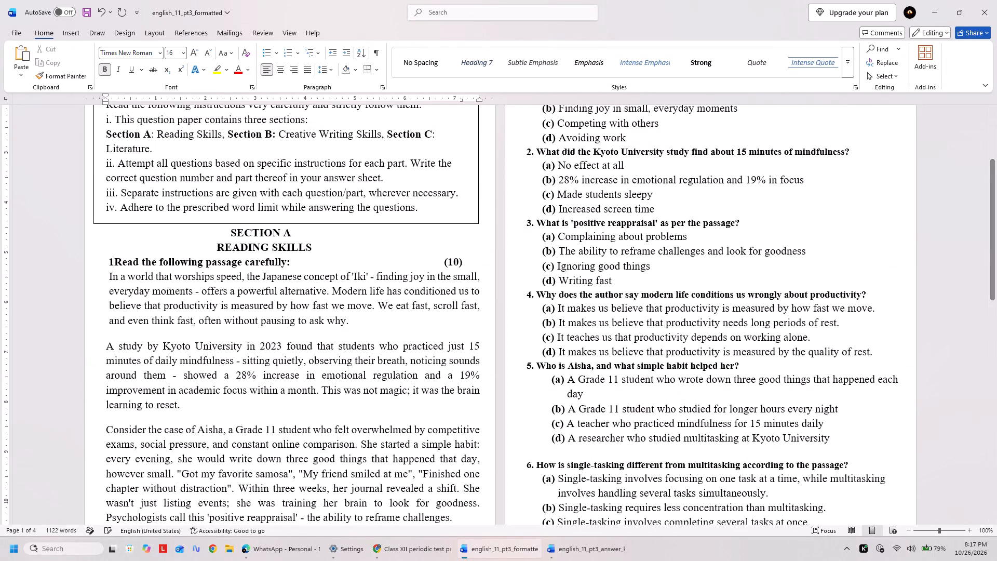
key(period)
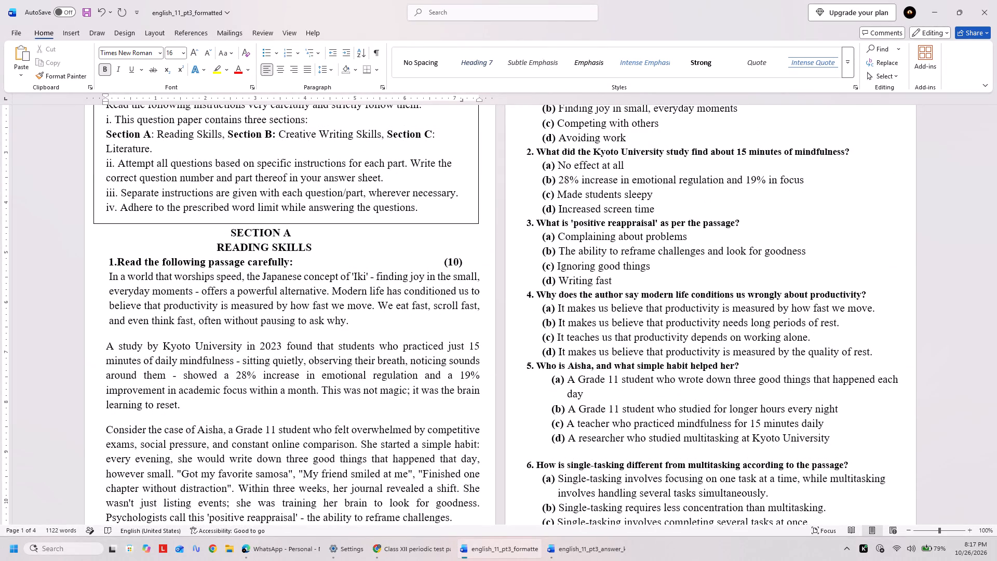
Delete the "C." label from the DO AS DIRECTED heading in Section B.
scroll(107, 265, down, 6)
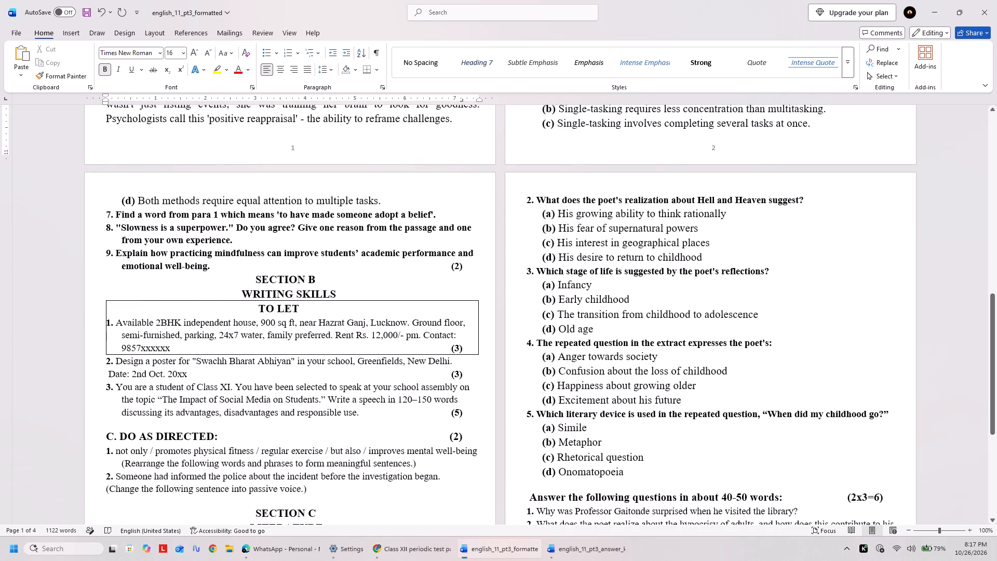
click(116, 438)
key(BackSpace)
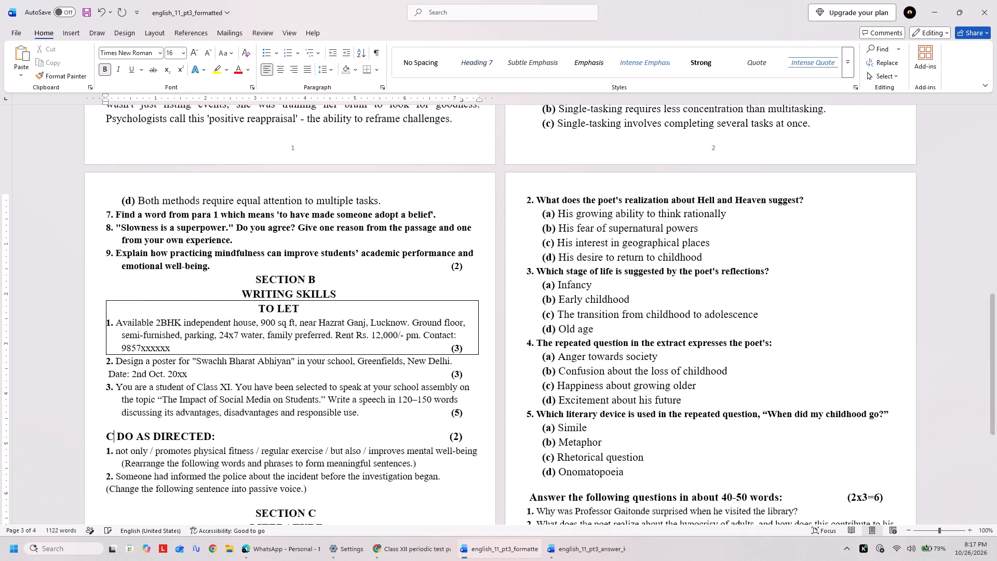
key(BackSpace)
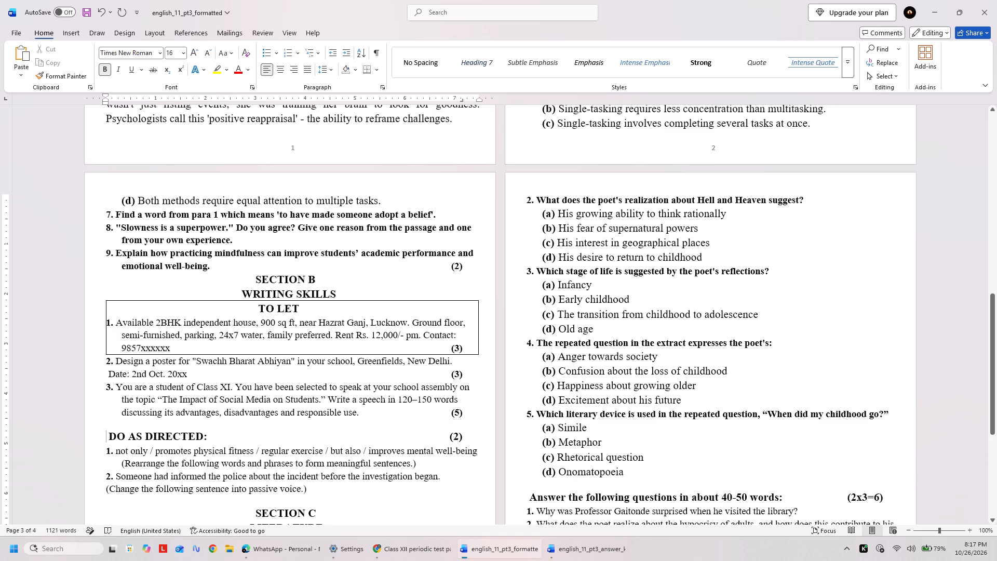
Print pages 1,2 of the question paper with the layout set to 2 Pages Per Sheet.
scroll(158, 426, down, 4)
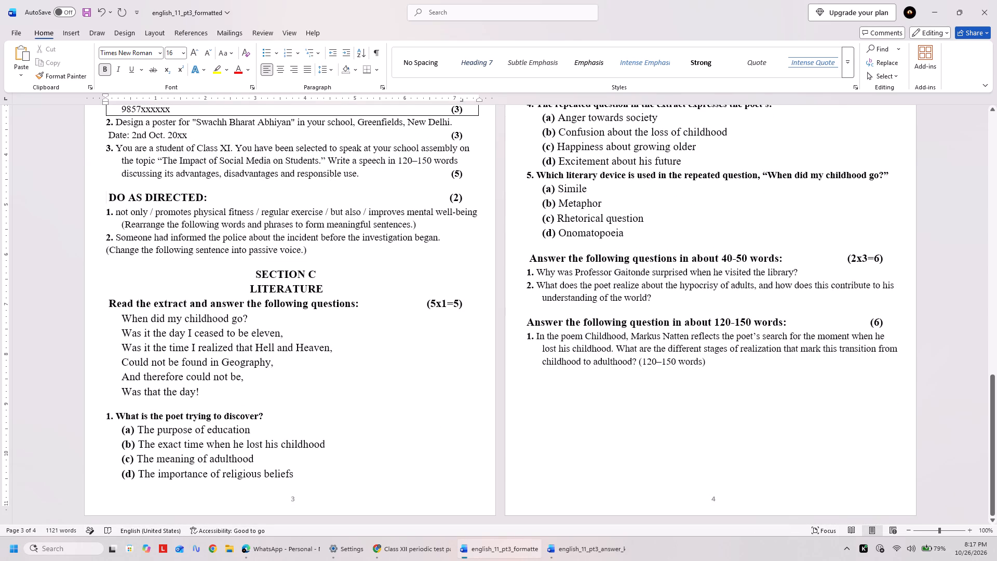
key(ctrl+p)
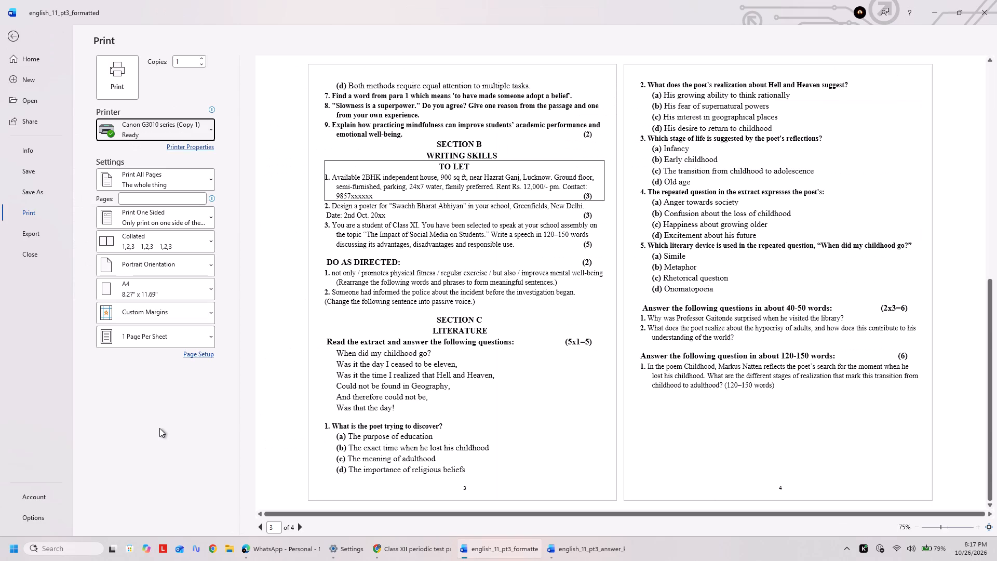
click(170, 337)
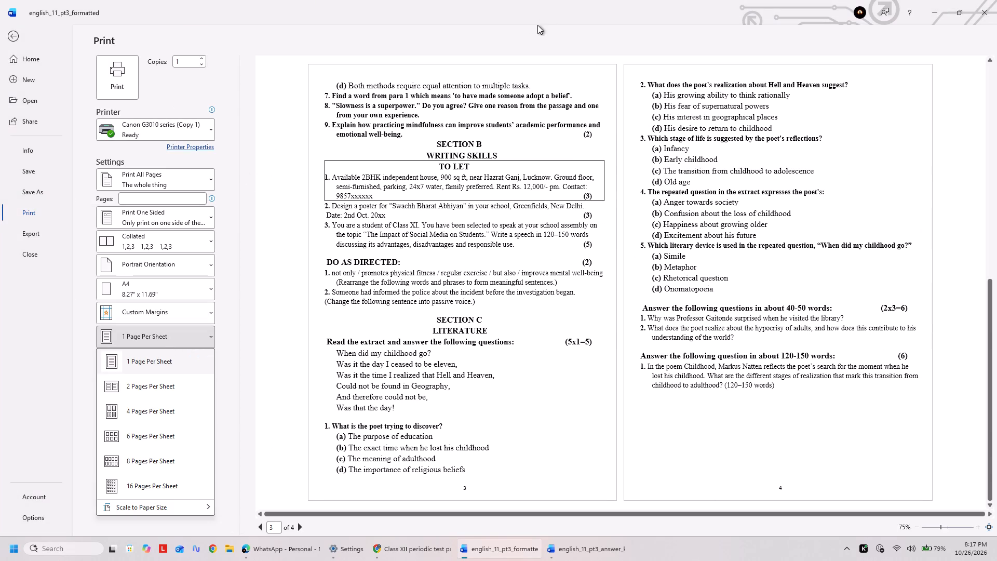
click(145, 393)
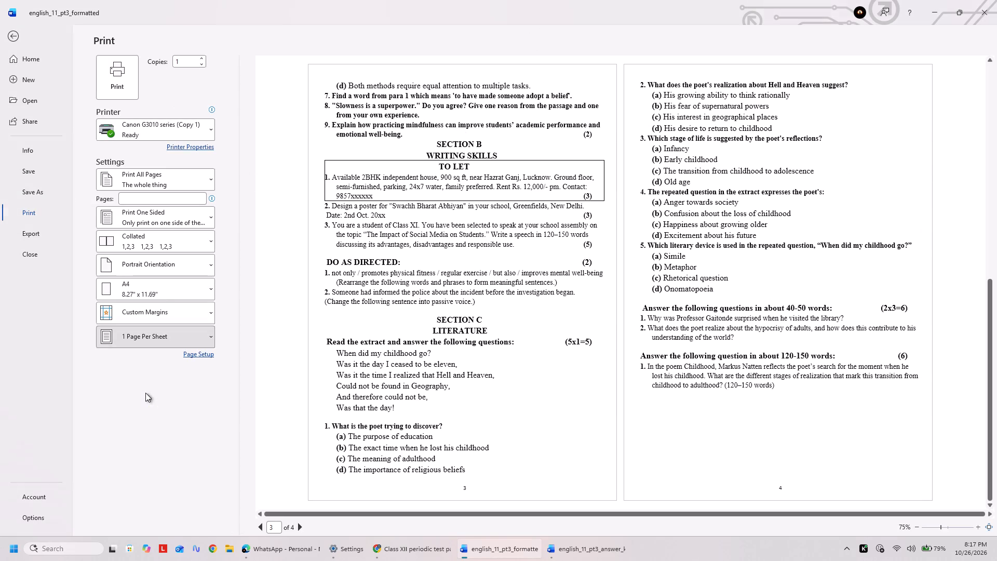
click(138, 196)
key(End)
key(comma)
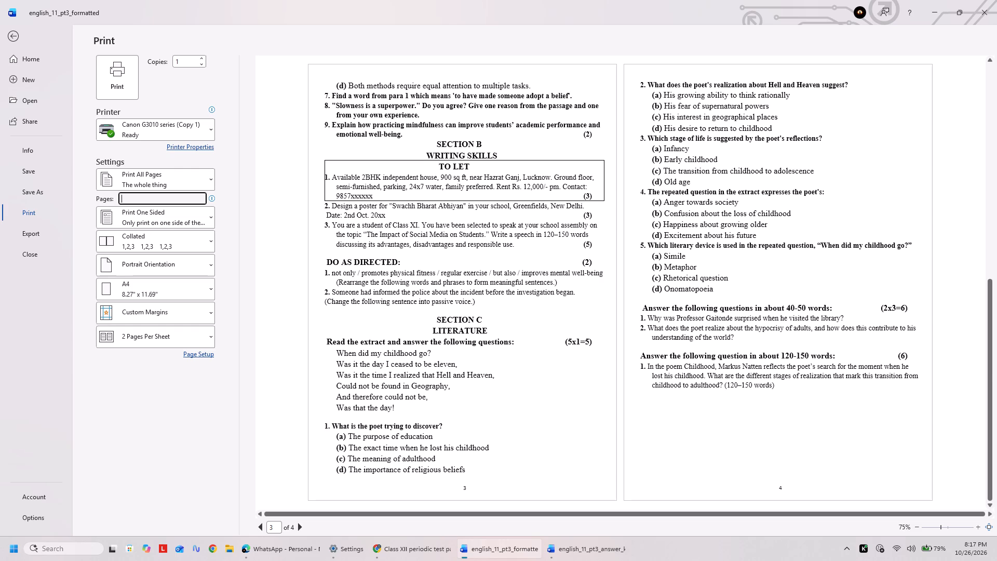
key(Down)
click(138, 196)
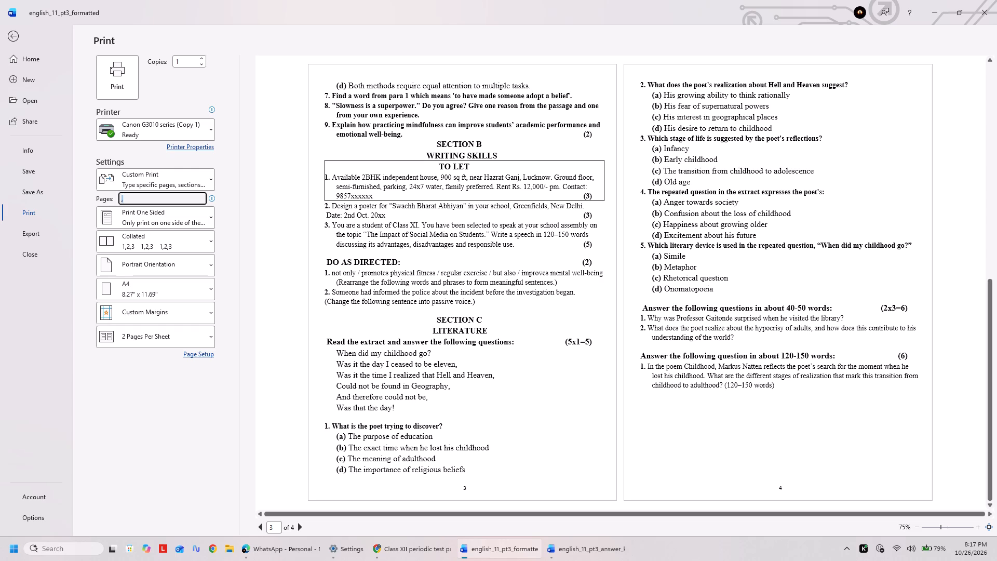
key(Left)
text(1,2)
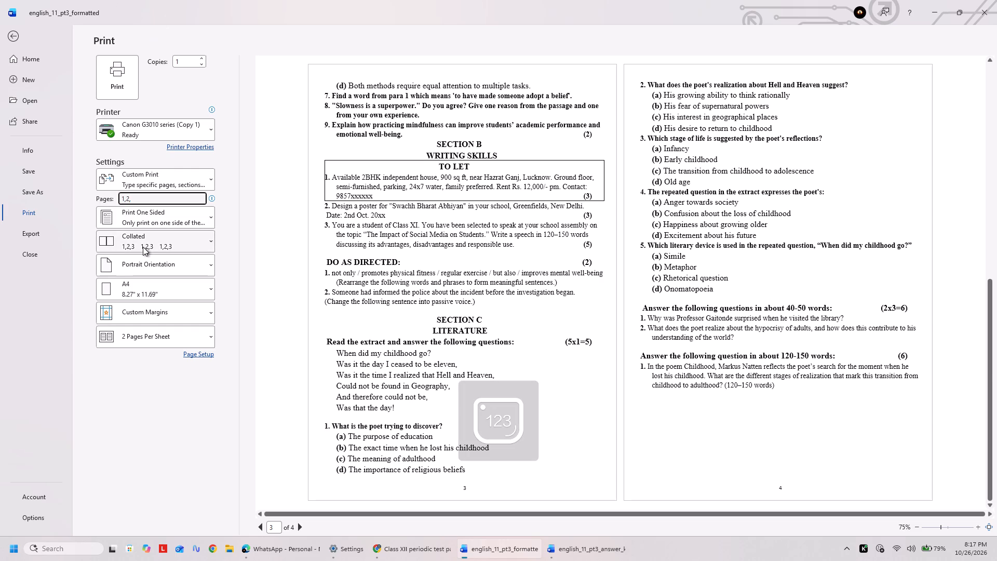
click(114, 87)
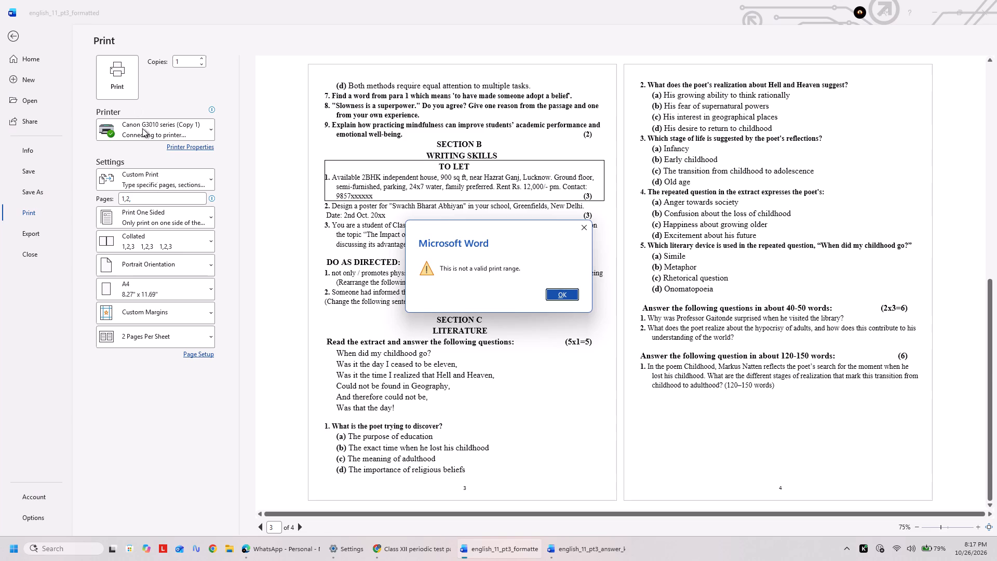
click(578, 222)
click(187, 204)
click(184, 199)
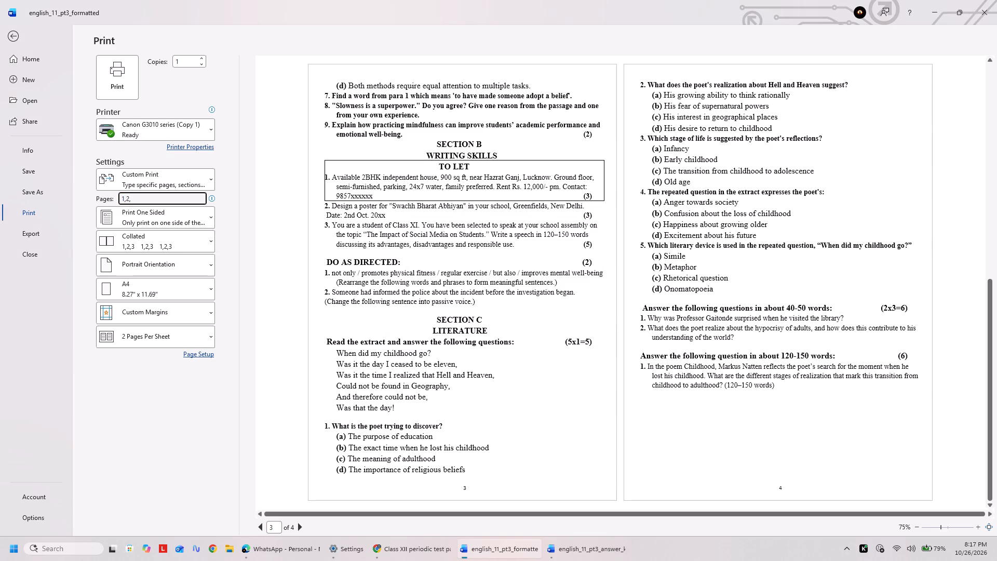
key(BackSpace)
key(Return)
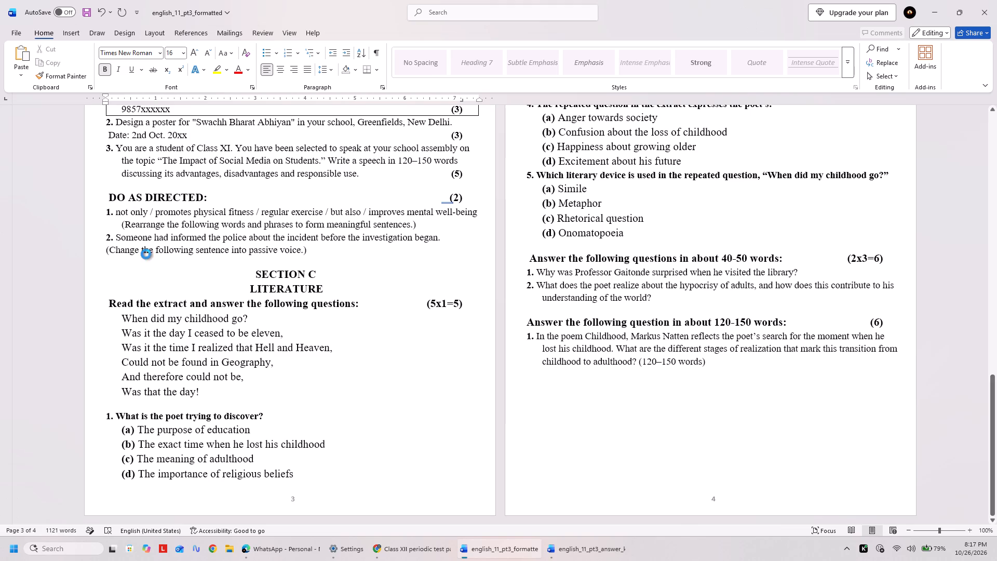
Print pages 3,4 of the question paper.
key(ctrl+p)
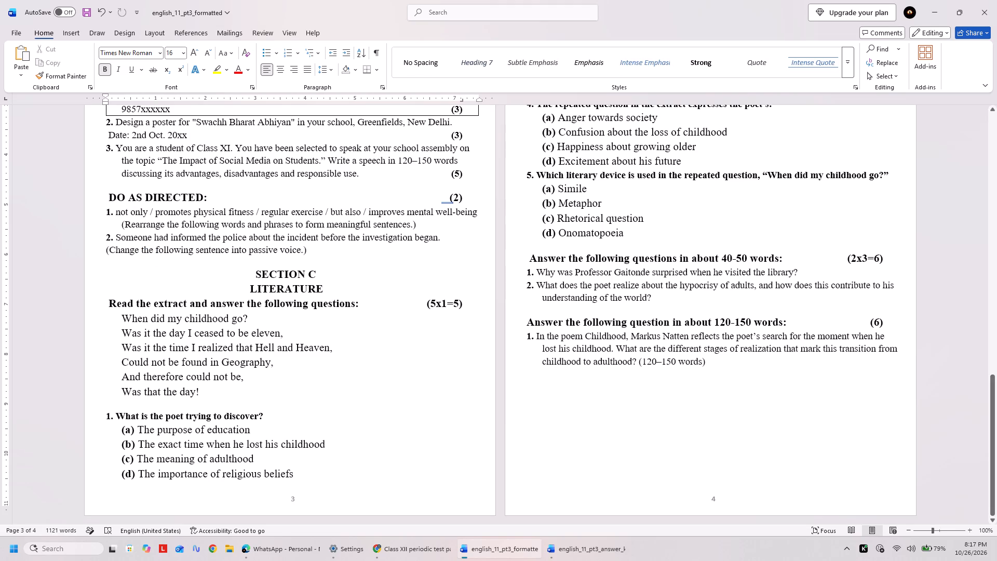
click(137, 200)
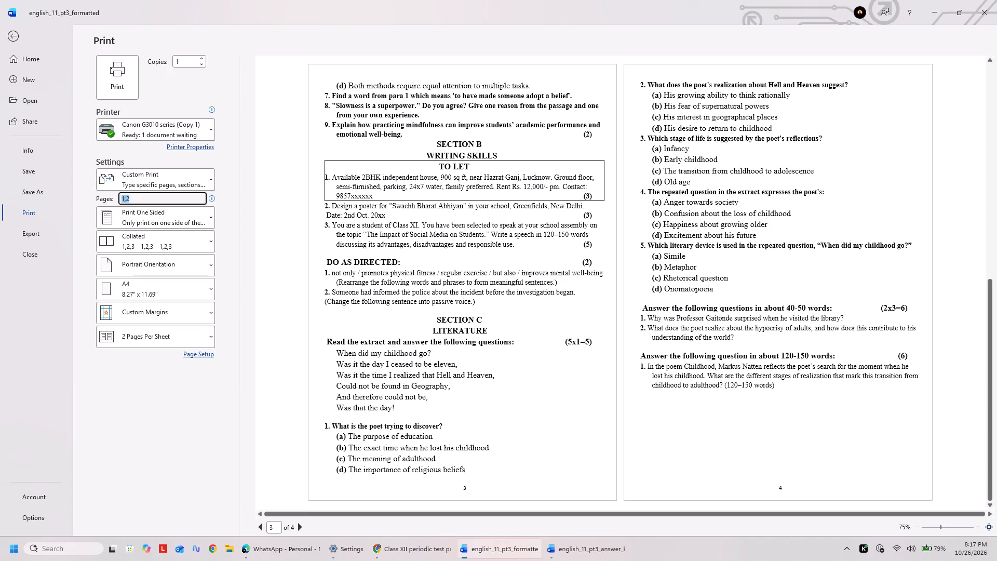
key(BackSpace)
text(3,4)
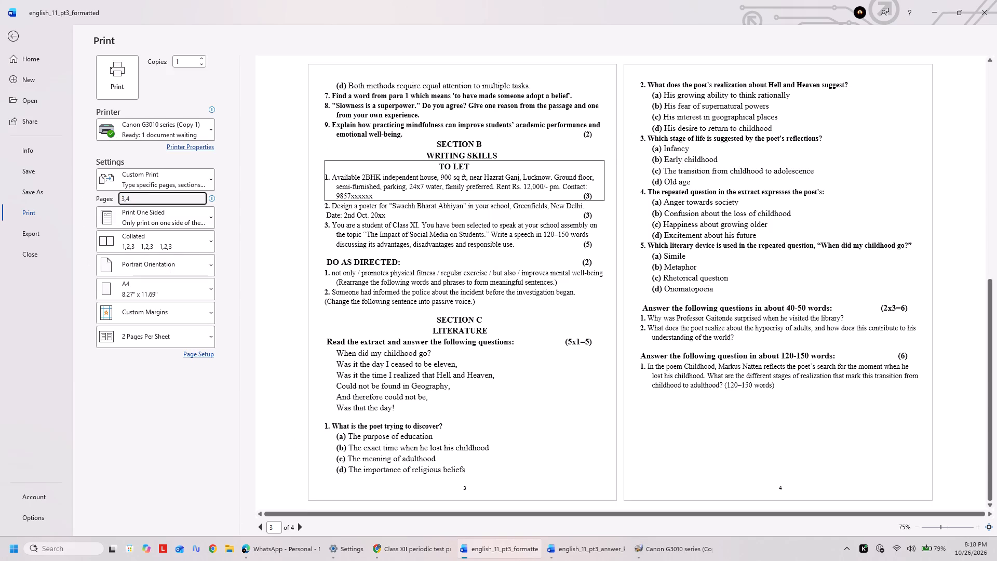
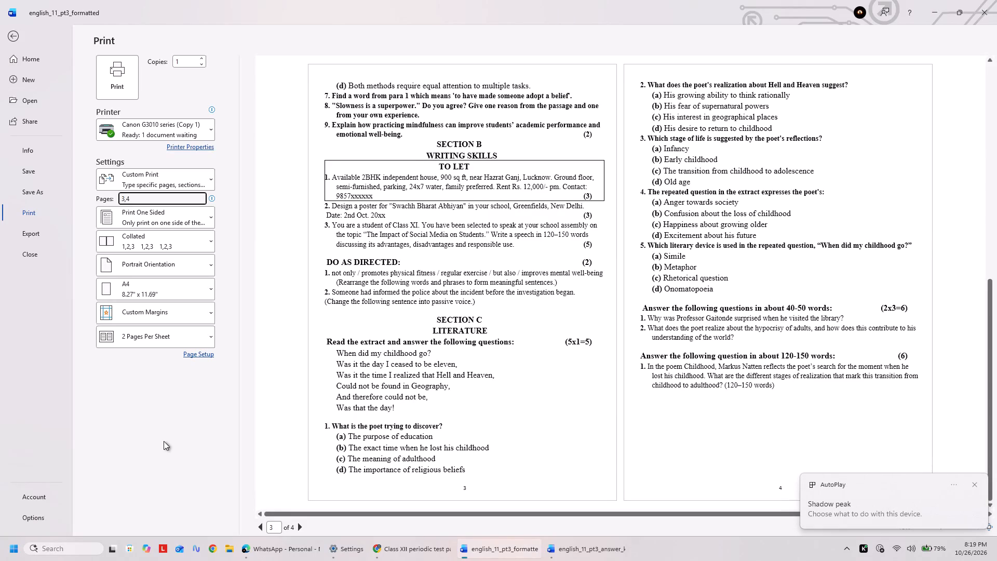
Send pages 3,4 of the question paper to the Canon G3010 printer, one copy at 2 Pages Per Sheet.
click(116, 81)
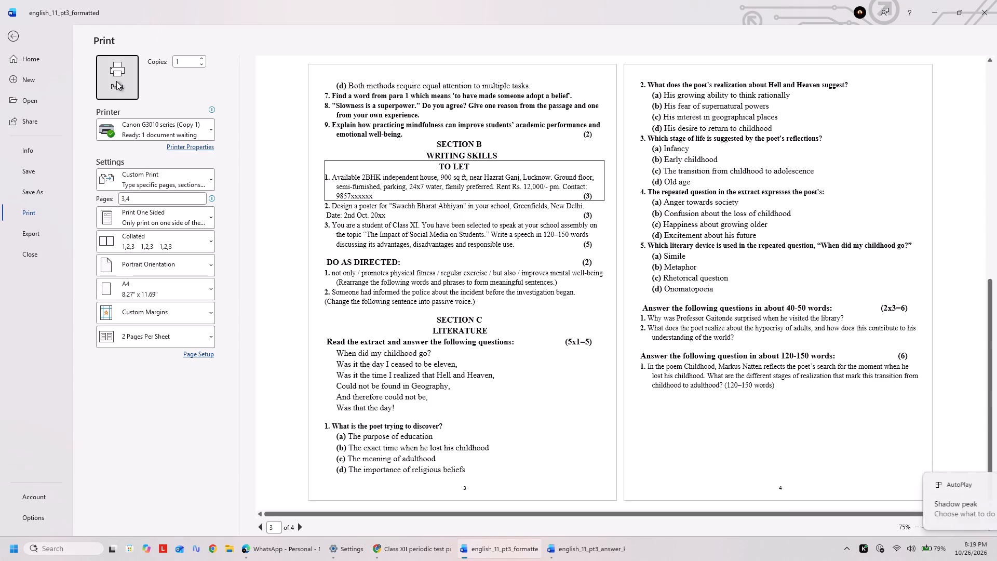
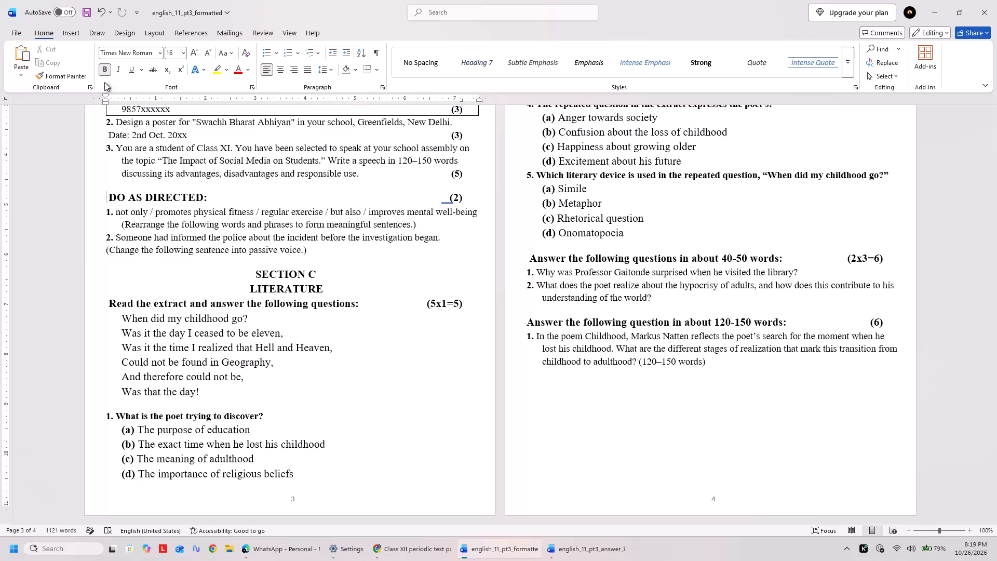
Print pages 1,2 of the question paper on the Canon G3010, one copy at 2 Pages Per Sheet.
key(ctrl+p)
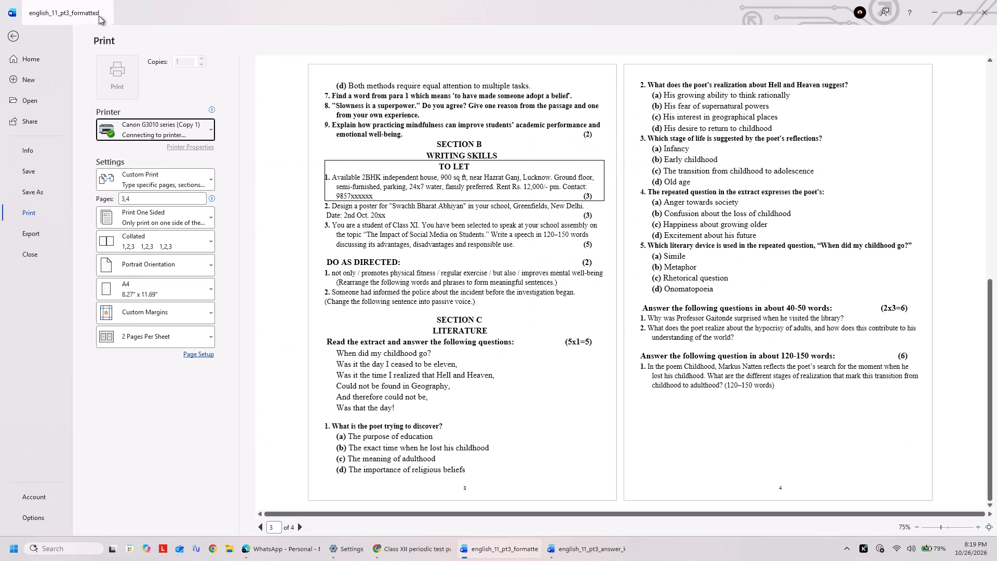
click(134, 197)
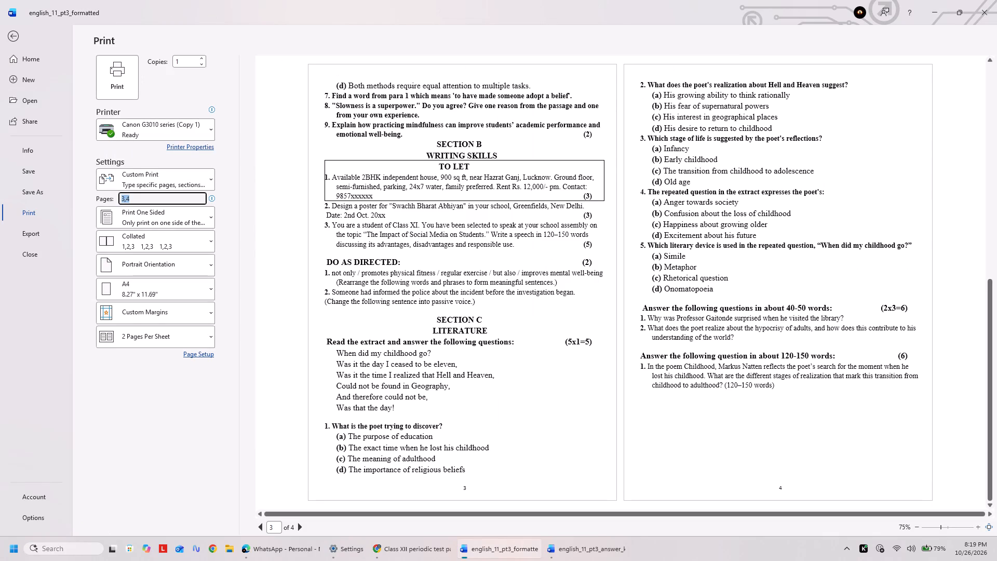
text(1,2)
click(116, 83)
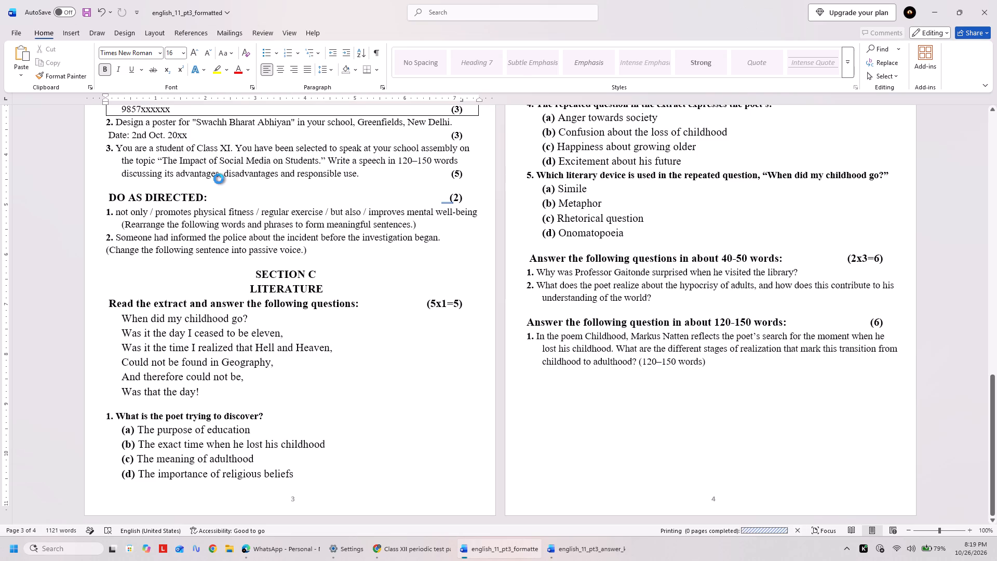
Print pages 3,4 of the question paper on the Canon G3010, one copy at 2 Pages Per Sheet.
key(ctrl+p)
click(172, 205)
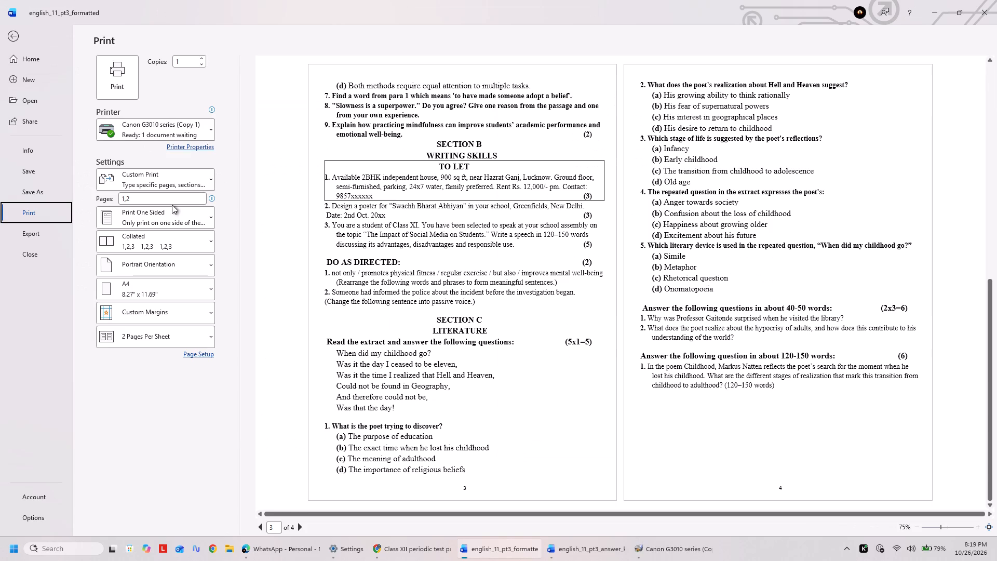
click(176, 199)
text(3,4)
click(187, 453)
drag(238, 106, 226, 160)
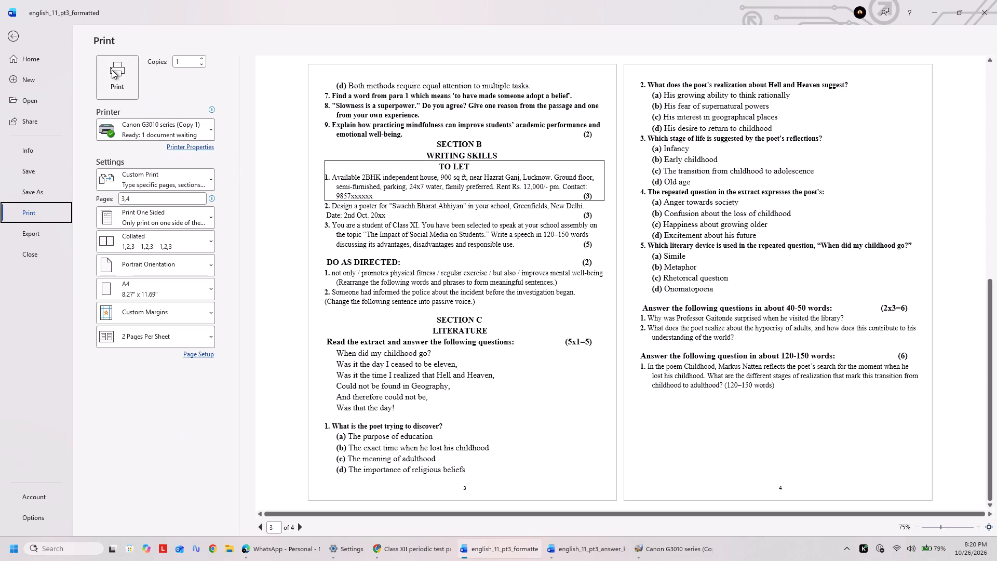
click(112, 70)
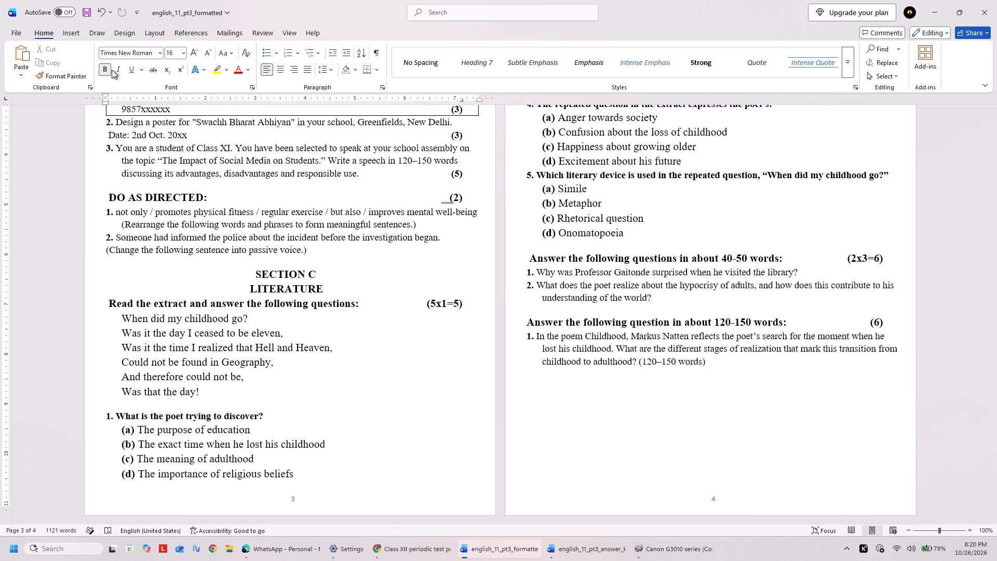
Reopen the print settings for the question paper.
key(ctrl+p)
click(9, 35)
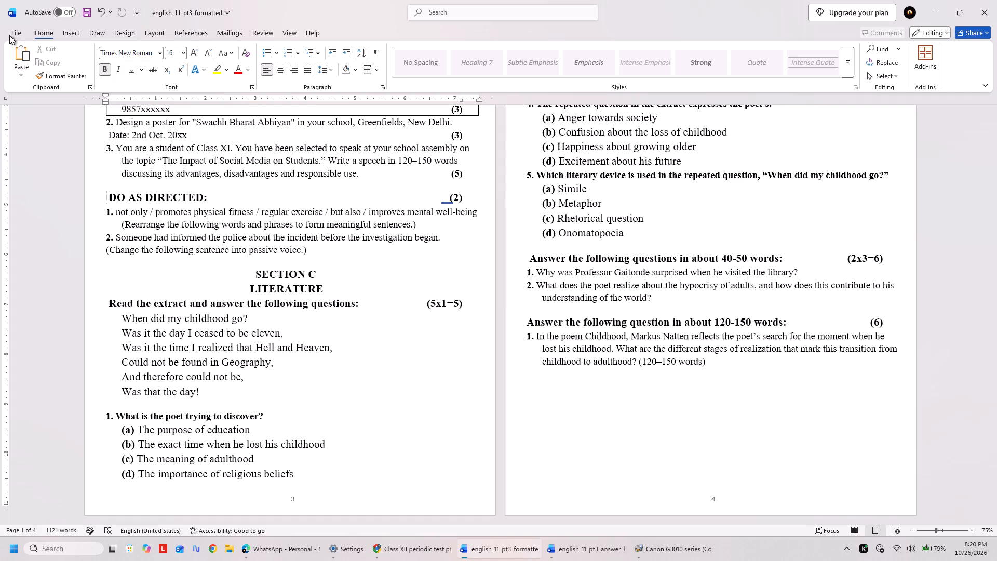
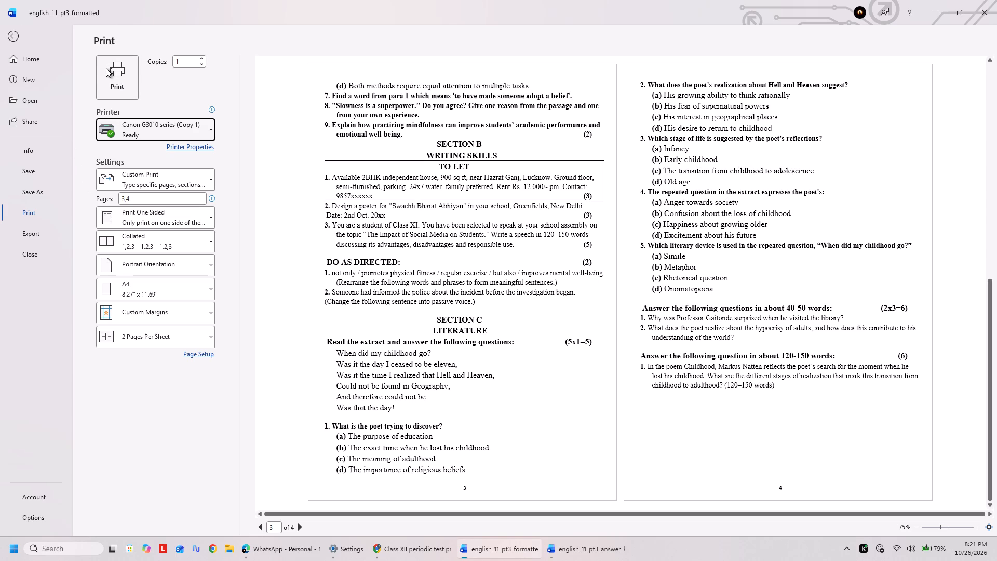
Print pages 3,4 of the question paper again on the Canon G3010, one A4 copy at 2 Pages Per Sheet.
click(120, 73)
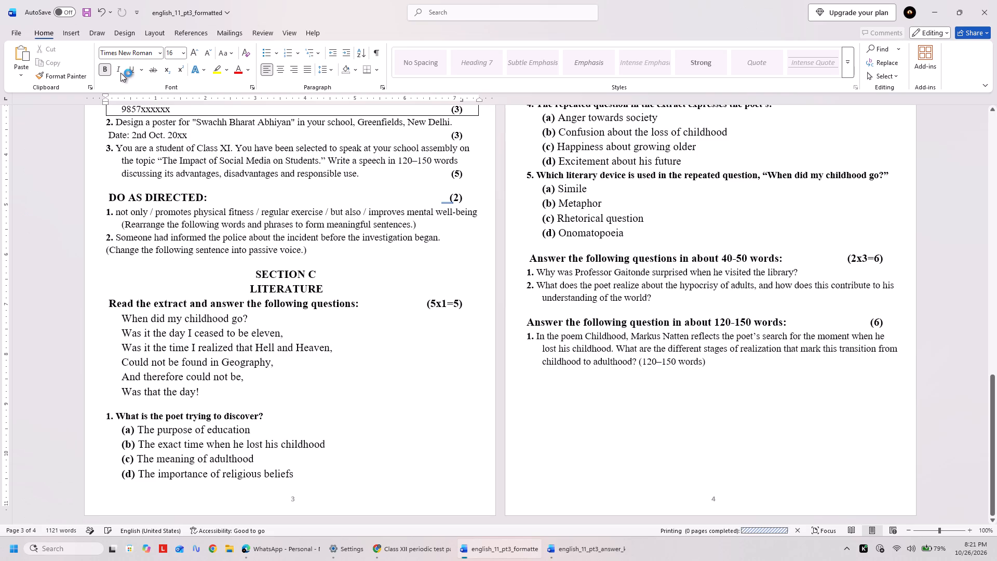
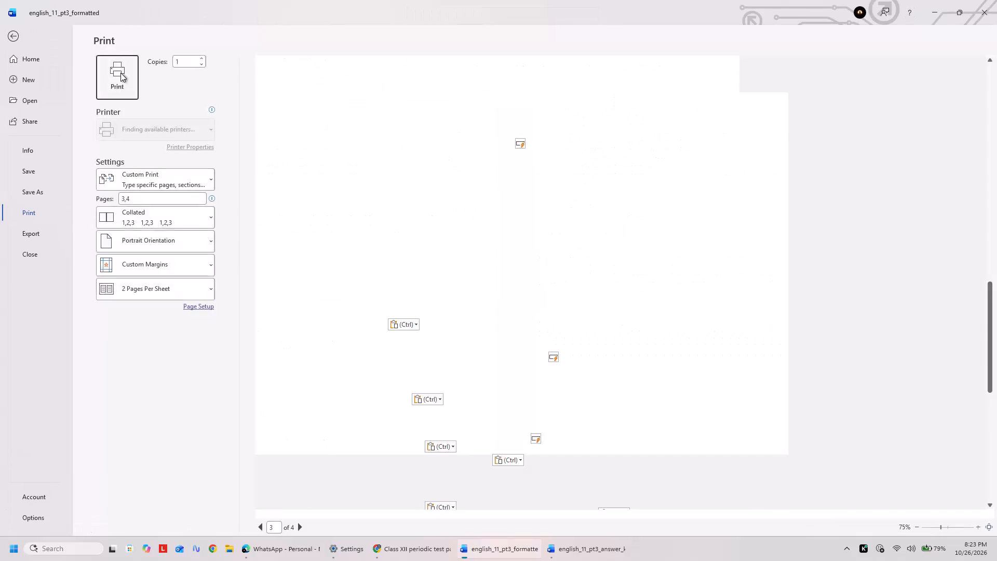
Print the question paper's pages in the order 2,1 on the Canon G3010, one A4 copy at 2 Pages Per Sheet.
click(145, 196)
text(1,2)
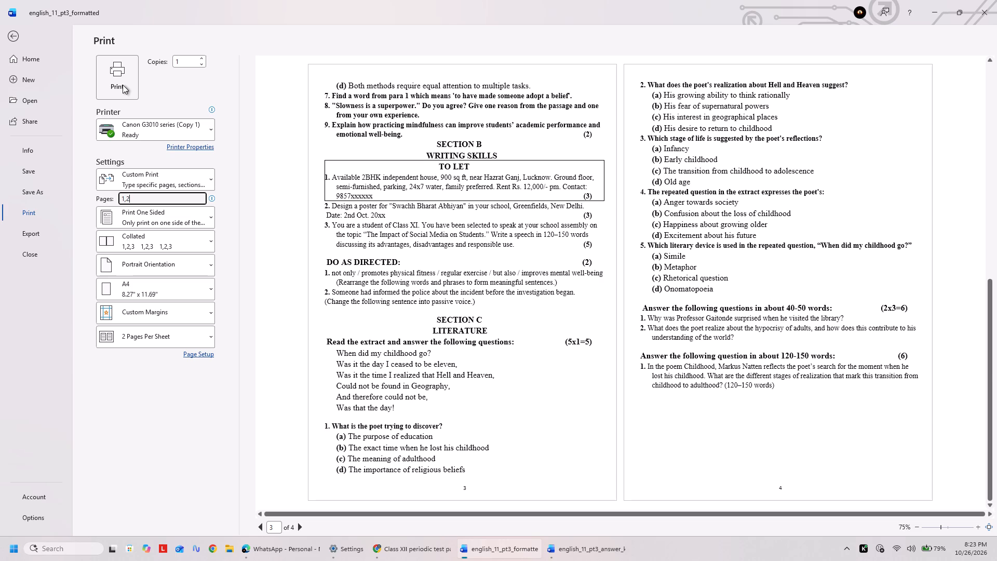
key(BackSpace)
key(BackSpace)
key(BackSpace)
key(3)
key(BackSpace)
text(2,1)
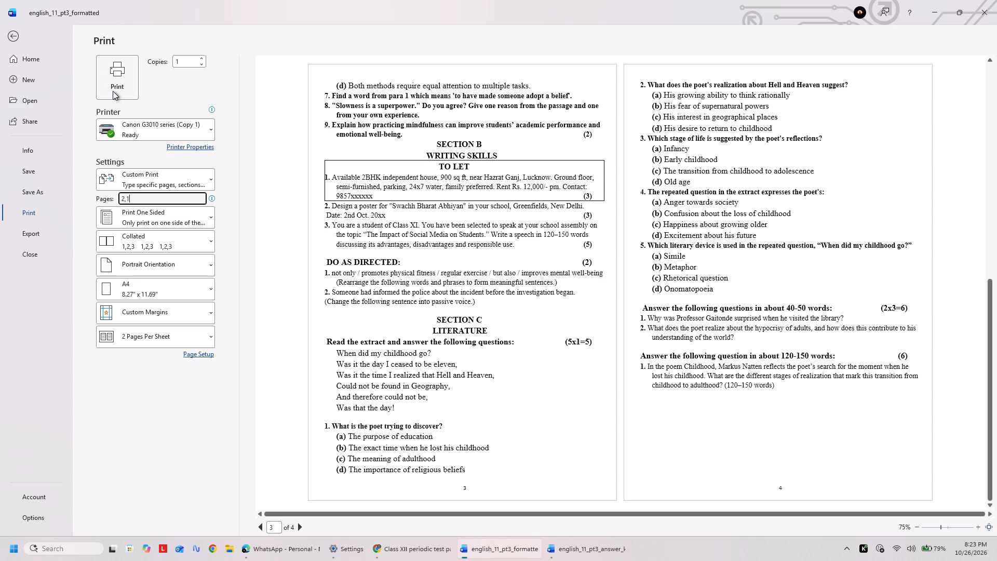
click(113, 91)
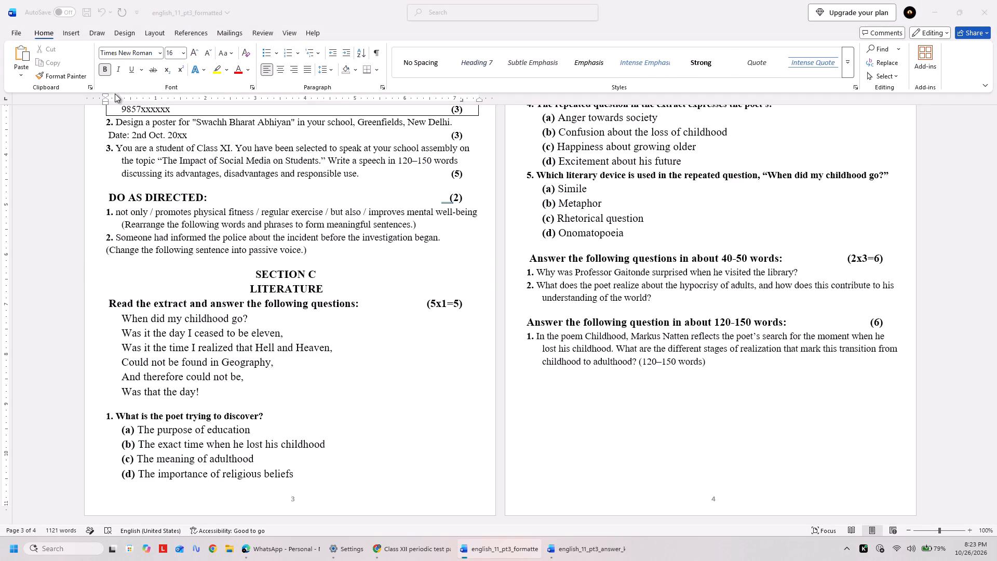
Print the question paper's pages in the order 4,3 on the Canon G3010, one A4 copy at 2 Pages Per Sheet.
key(ctrl+p)
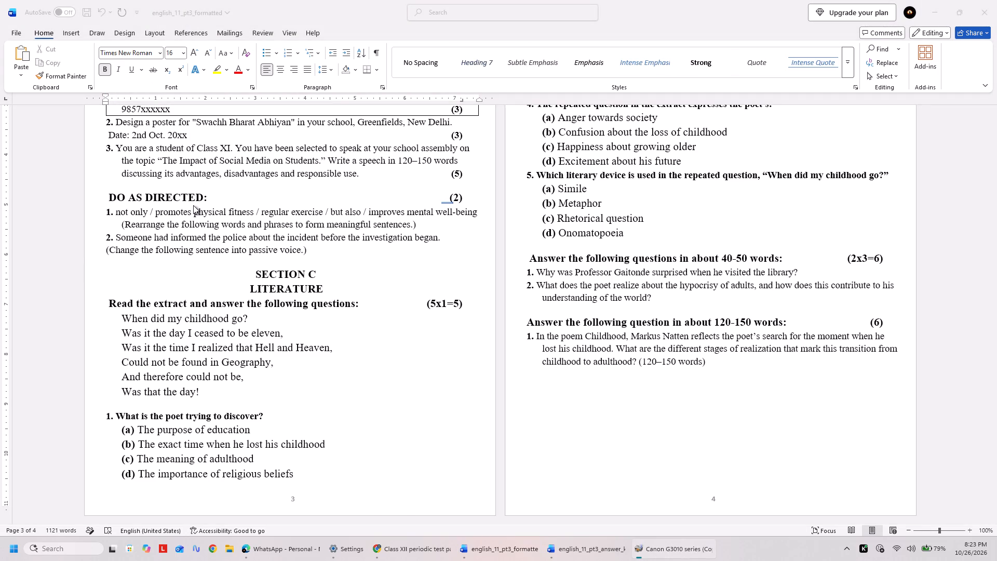
click(193, 205)
key(ctrl+p)
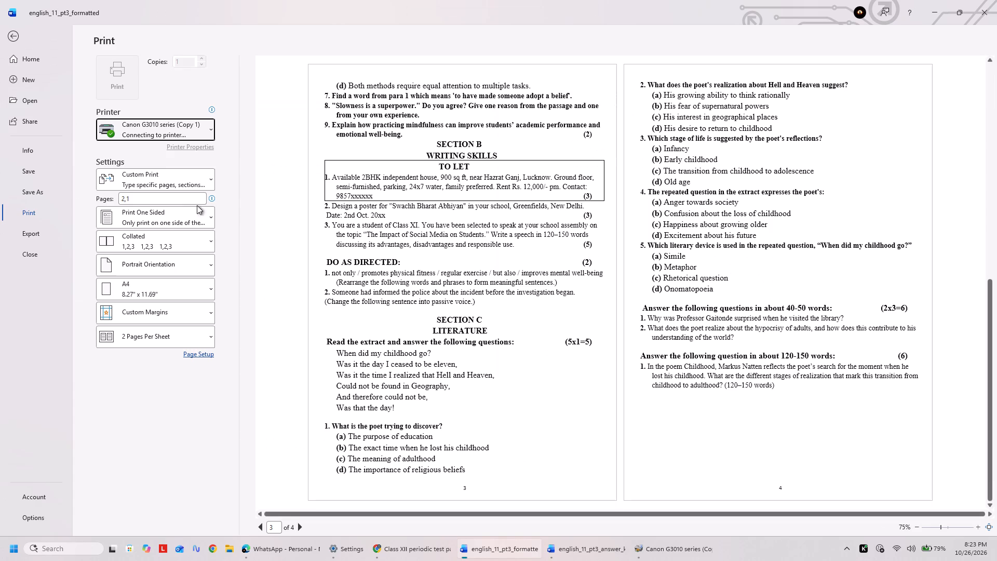
click(157, 201)
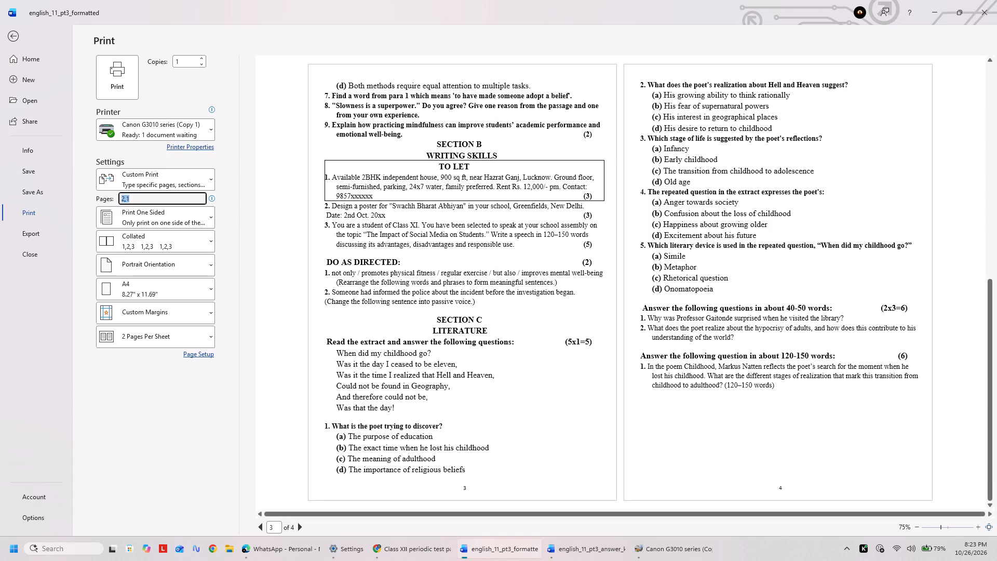
key(3)
key(BackSpace)
key(4)
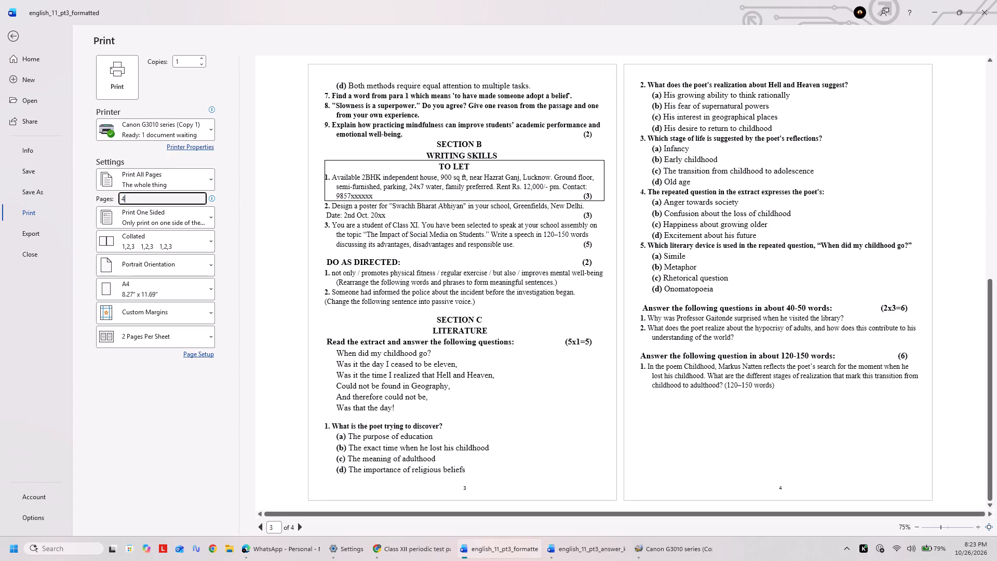
text(,3)
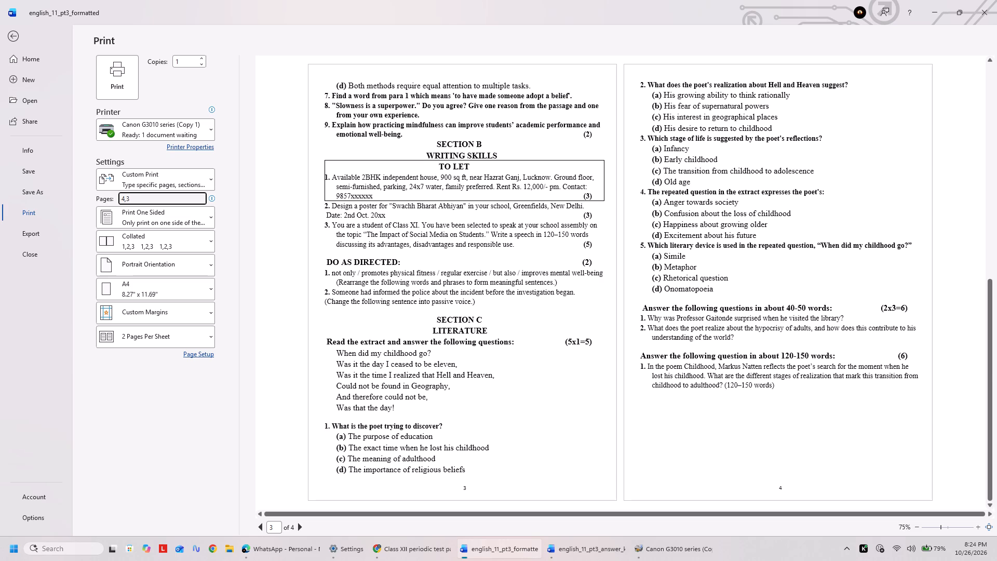
click(109, 74)
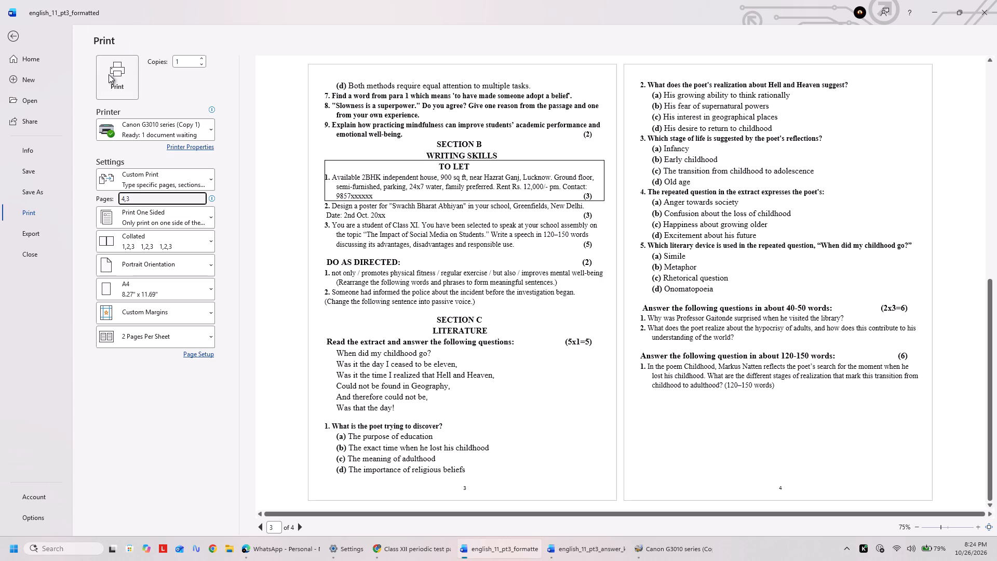
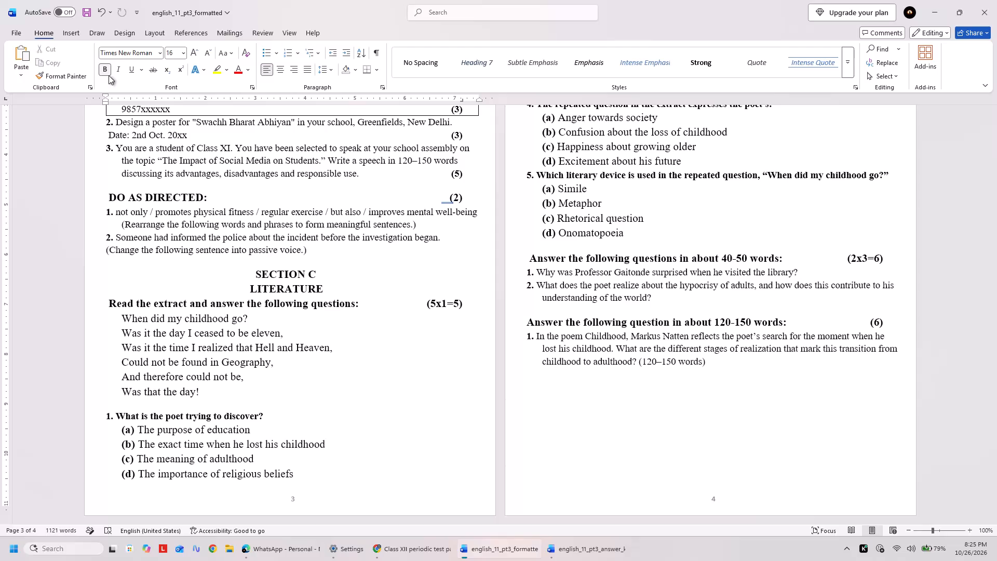
Print the question paper's pages in the order 1,4 on the Canon G3010, one A4 copy at 2 Pages Per Sheet.
click(150, 197)
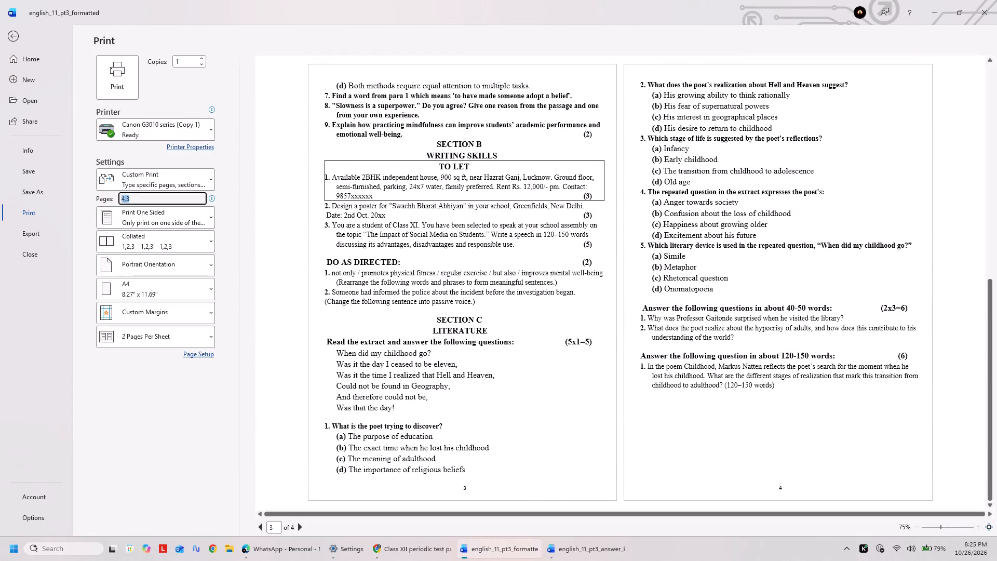
text(1,4)
key(Return)
Print the question paper's pages in the order 2,3 on the Canon G3010, one A4 copy at 2 Pages Per Sheet.
key(ctrl+p)
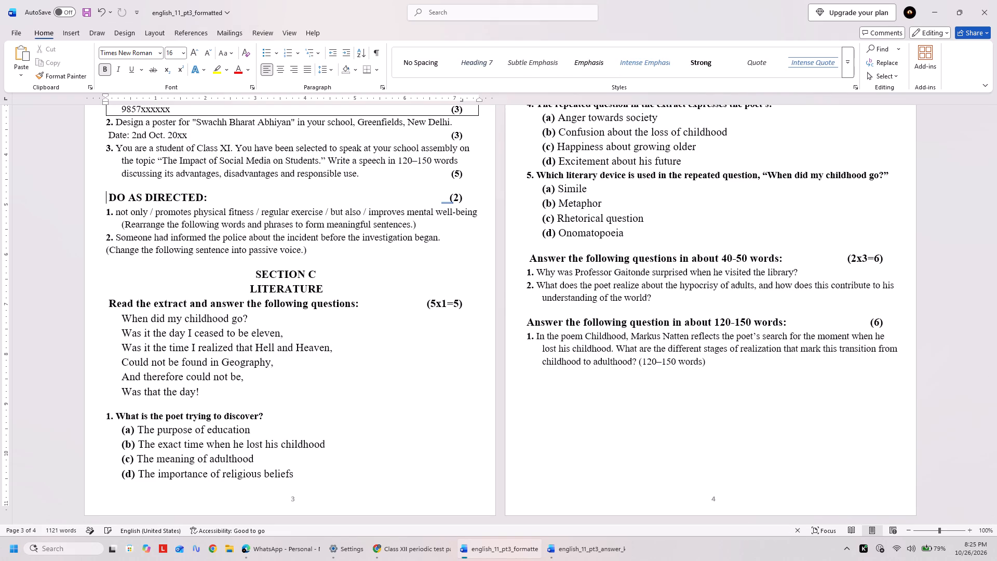
click(165, 199)
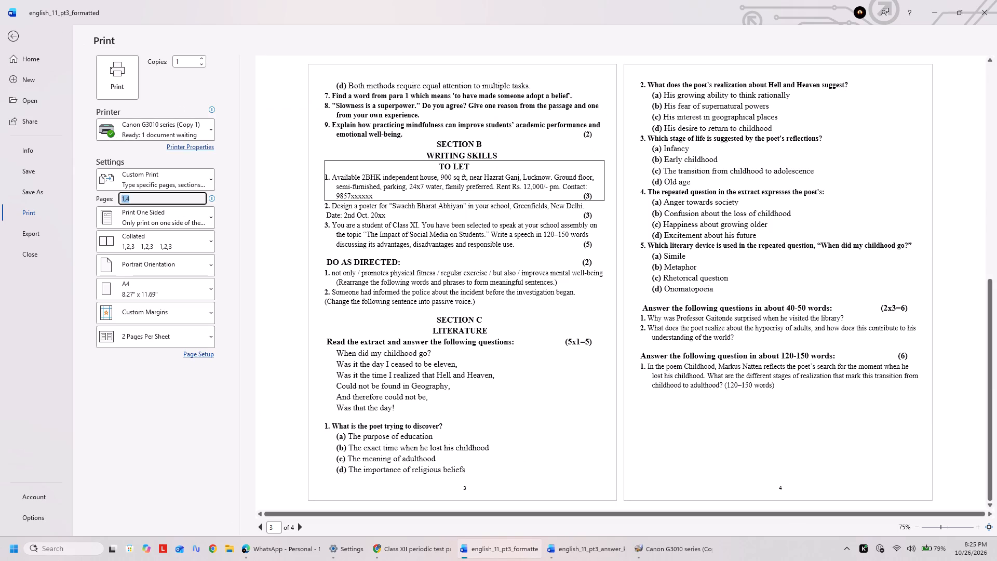
text(2,3)
key(Return)
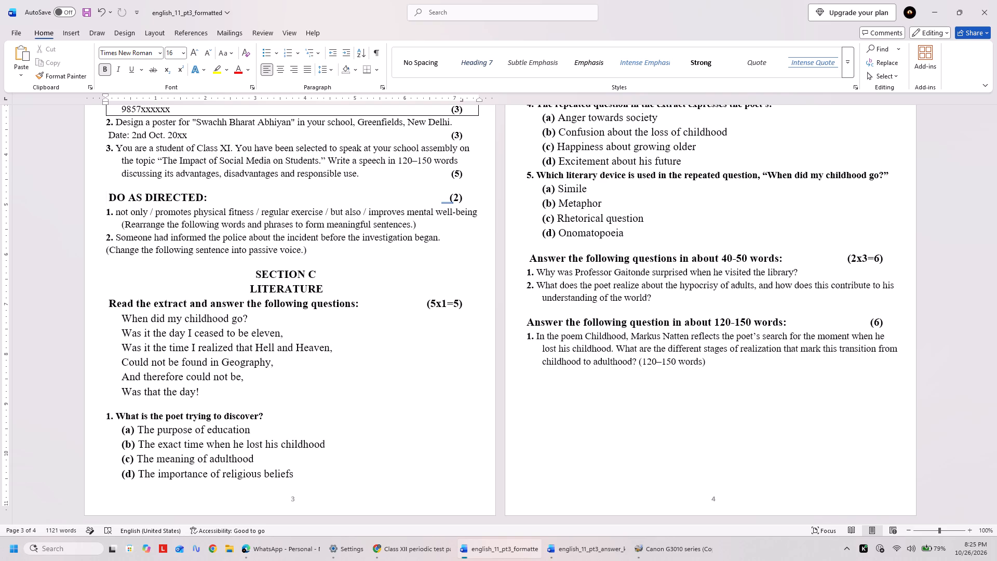
Print the question paper's pages in the order 4,1 on the Canon G3010, one A4 copy at 2 Pages Per Sheet.
key(ctrl+p)
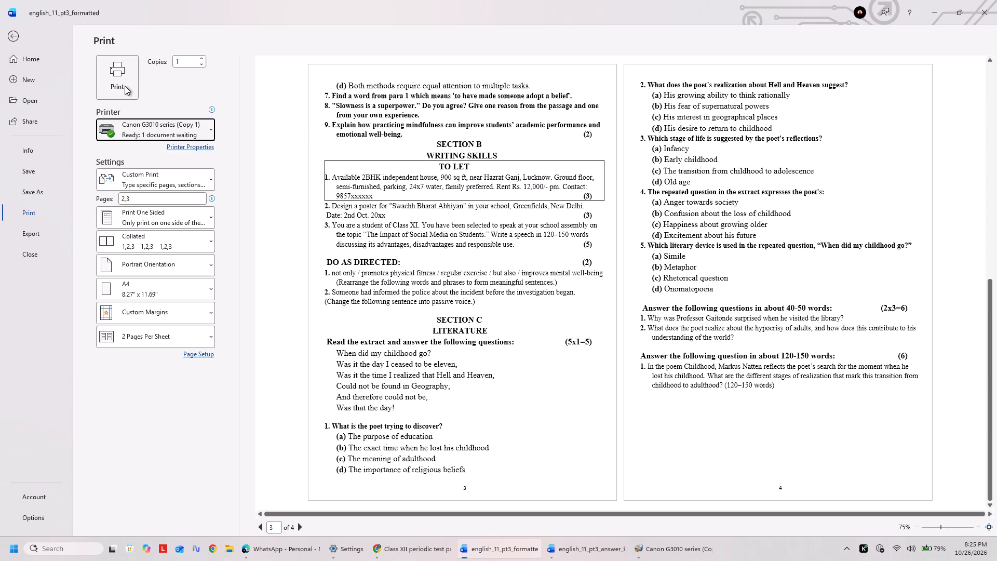
click(165, 197)
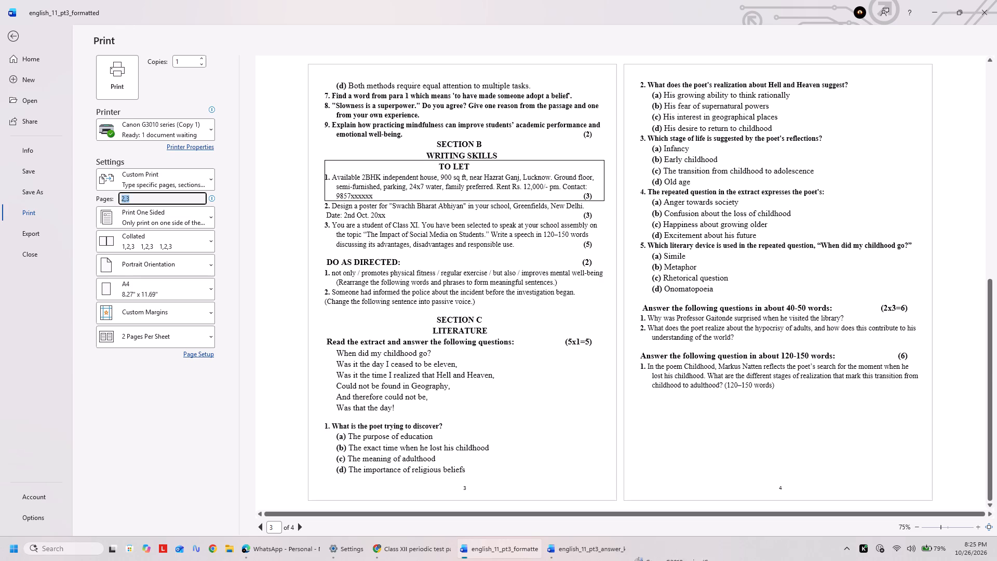
text(4,1)
key(Return)
Print one more A4 copy of the question paper's pages 4,1 with the same 2 Pages Per Sheet settings.
key(ctrl+p)
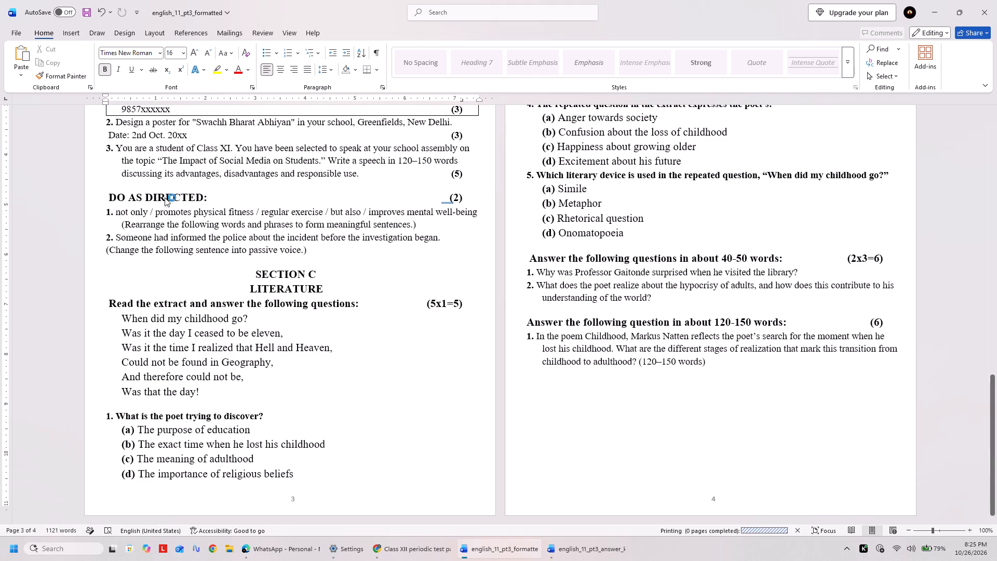
key(Return)
click(296, 198)
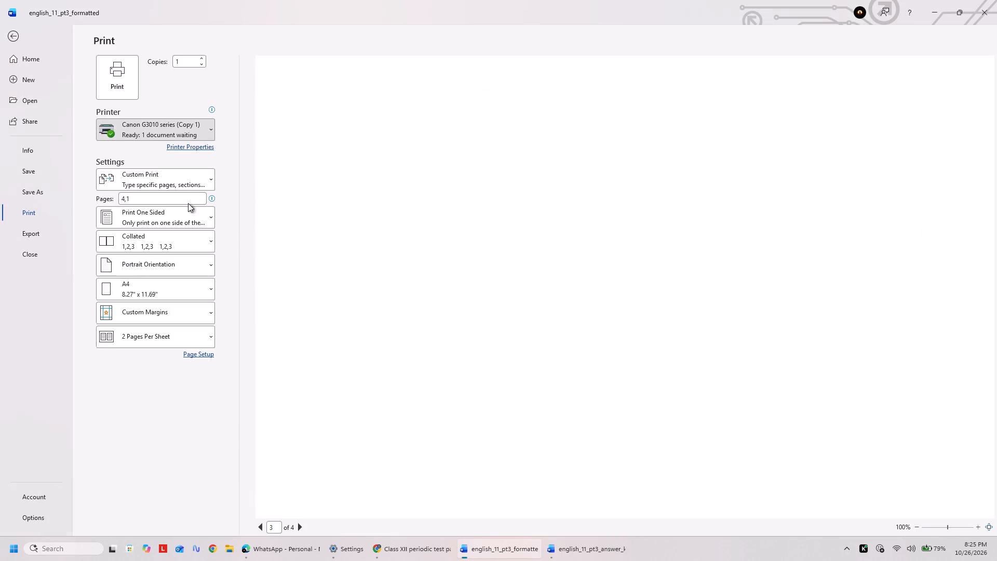
click(119, 79)
Set the question paper's custom print range to pages 2,3 for one A4 copy at 2 Pages Per Sheet.
key(ctrl+p)
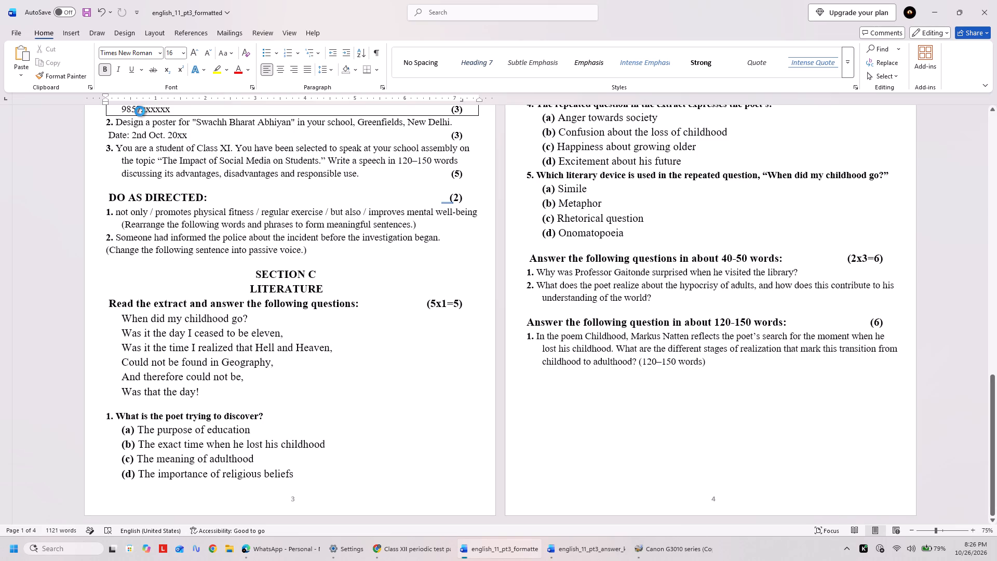
click(158, 198)
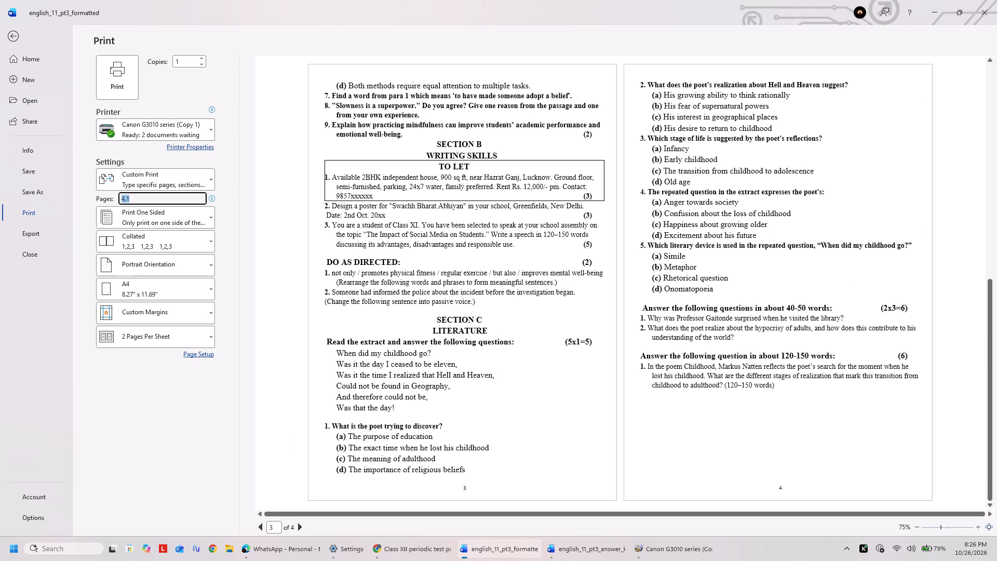
key(BackSpace)
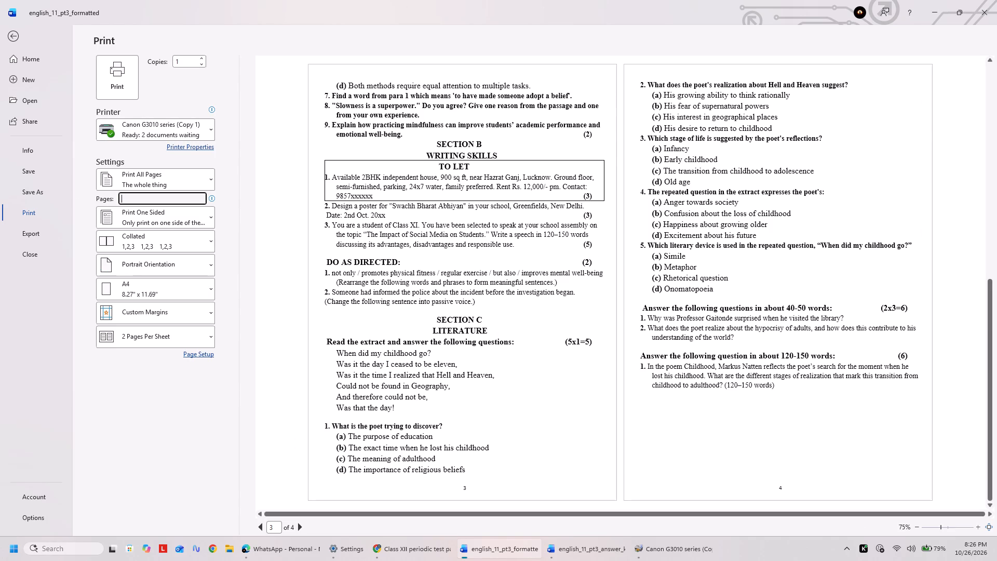
text(2,3)
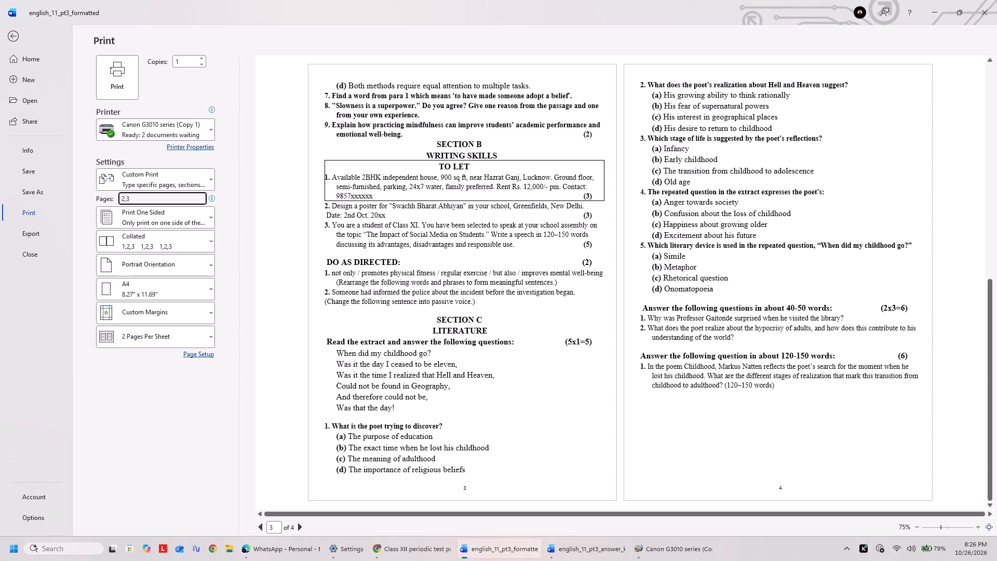
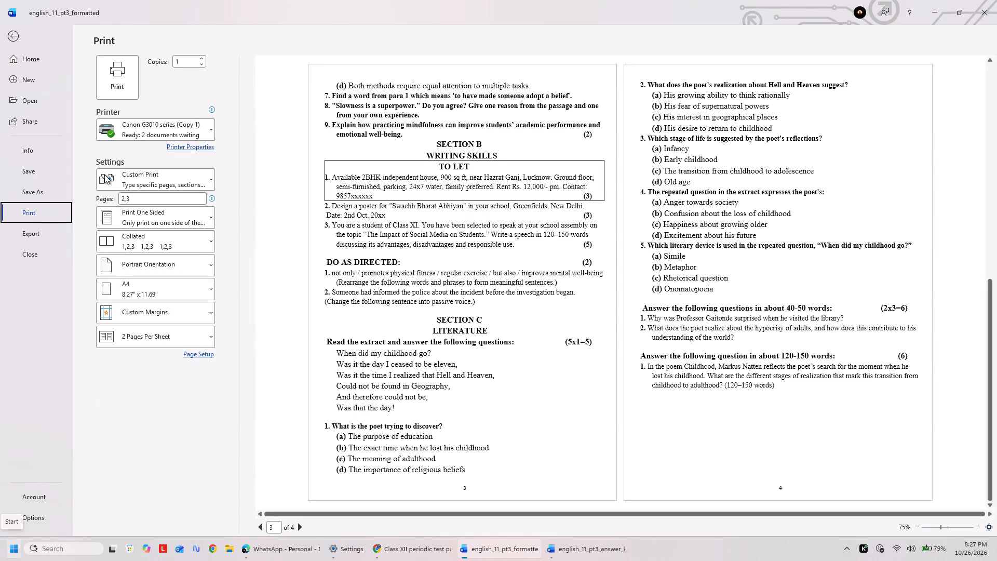
Print the question paper's pages 2,3 on the Canon G3010, one A4 copy at 2 Pages Per Sheet.
click(117, 92)
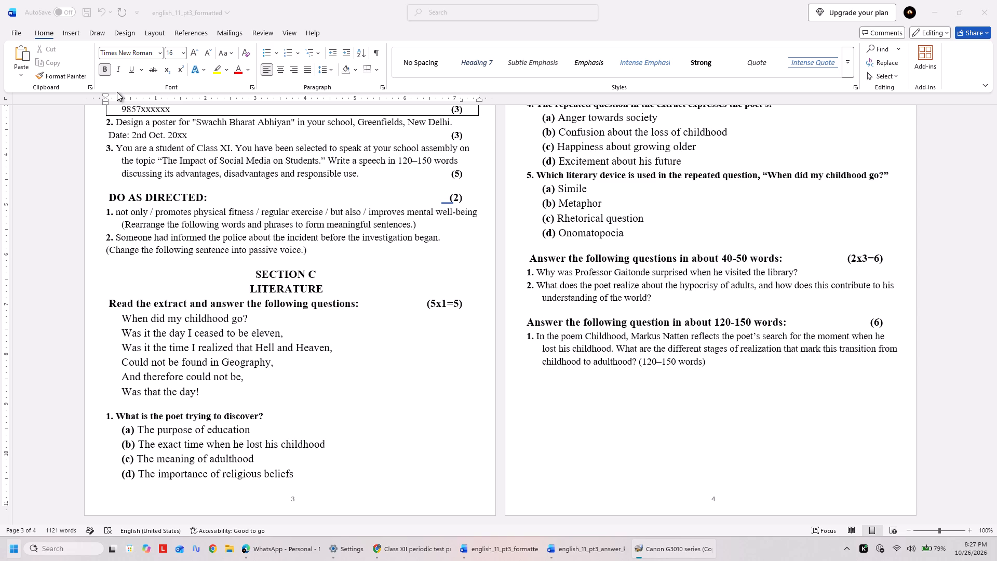
Print one more A4 copy of the question paper on the Canon G3010 with the same 2 Pages Per Sheet settings.
key(p)
click(261, 223)
key(ctrl+p)
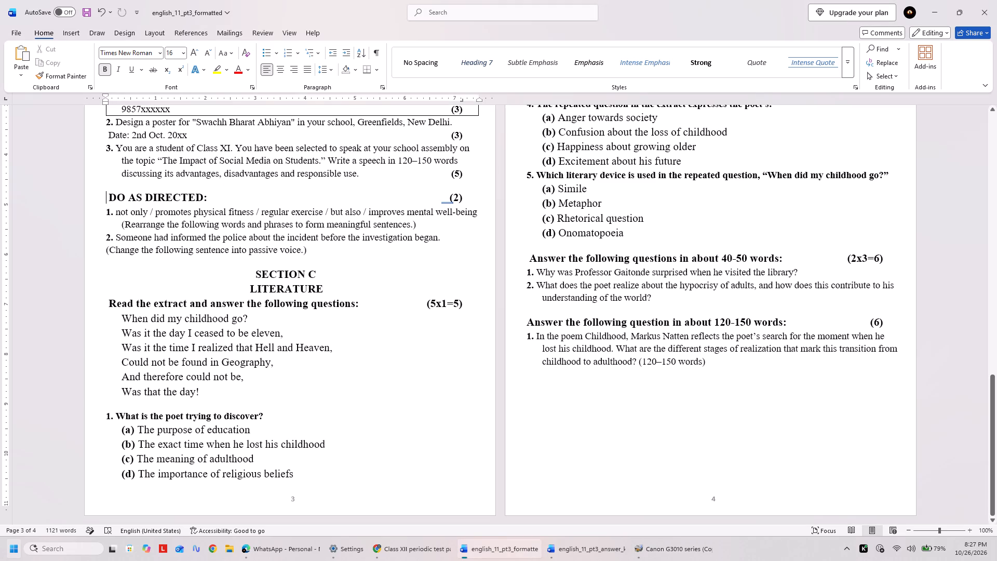
key(Return)
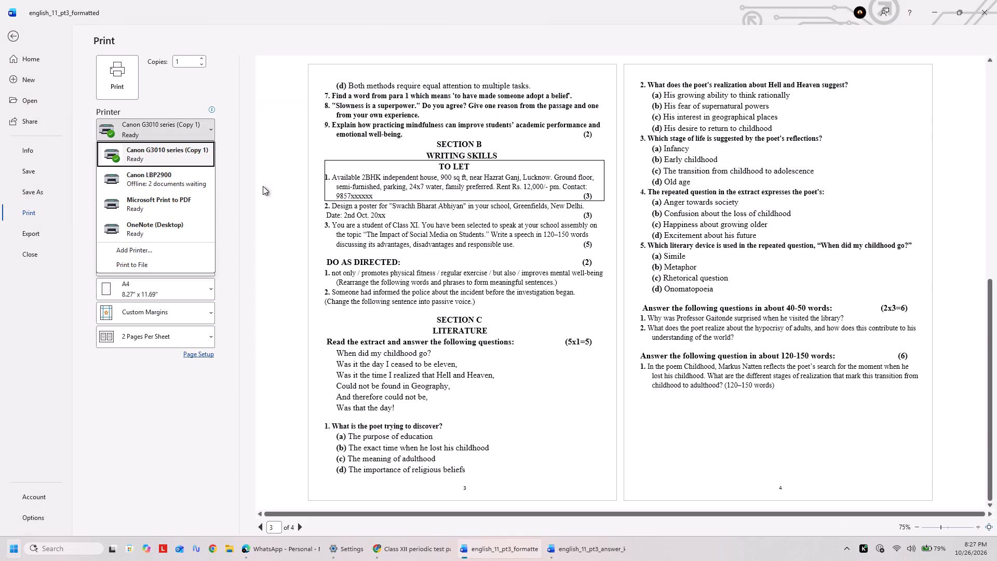
click(107, 75)
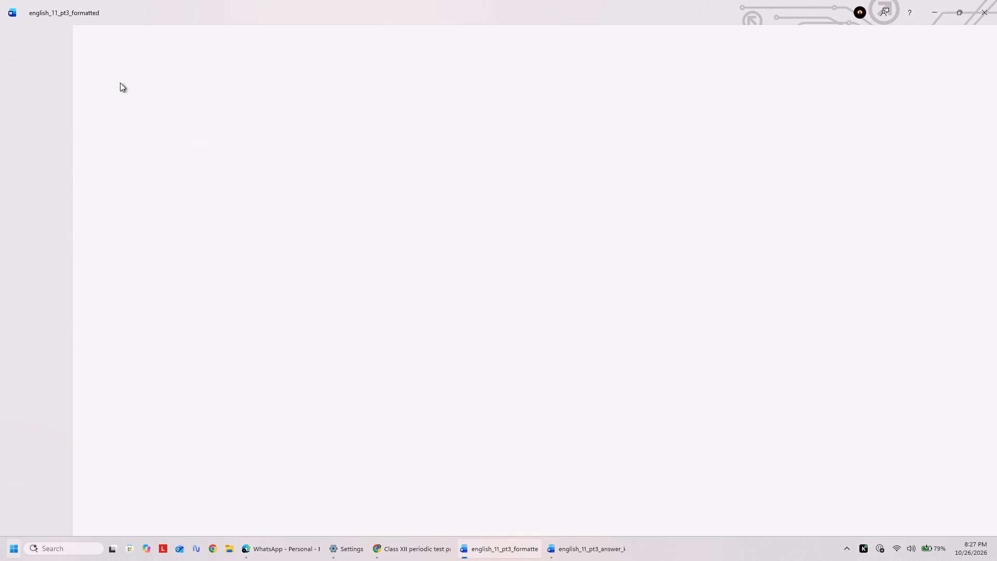
Save the english_11_pt3_formatted question paper.
click(90, 12)
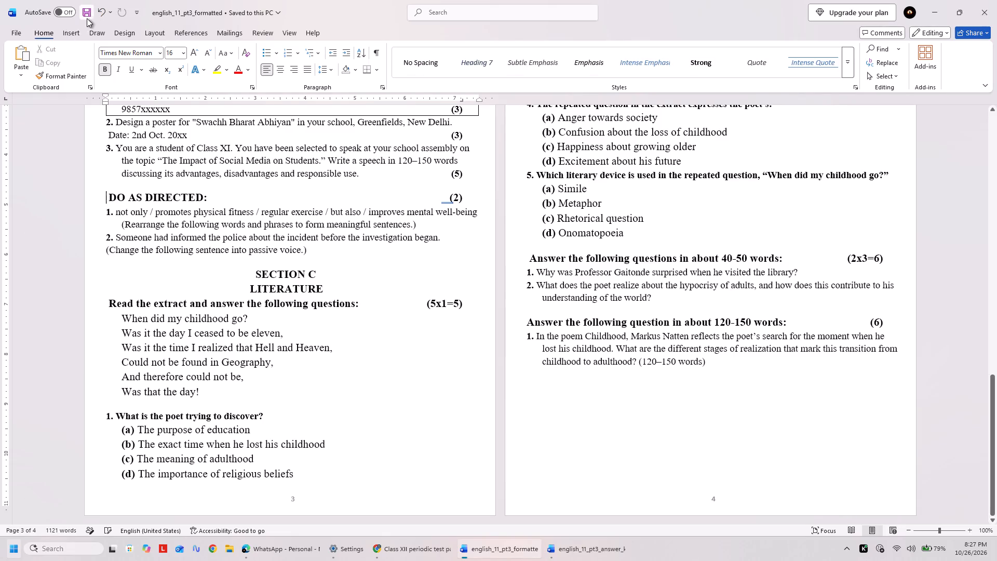
Turn on AutoSave for the question paper by uploading it to the personal OneDrive.
click(66, 8)
click(456, 211)
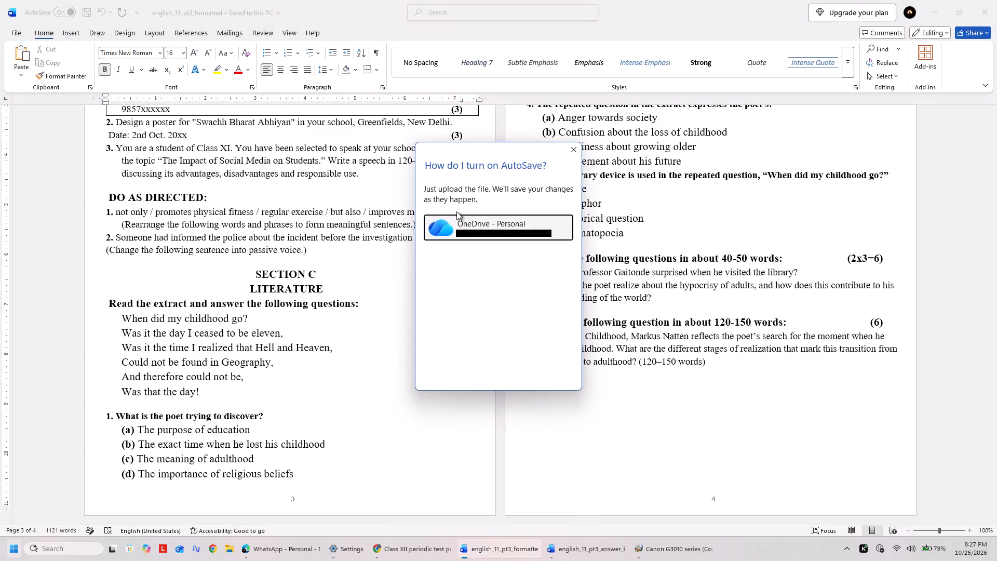
click(459, 222)
double_click(474, 225)
click(453, 225)
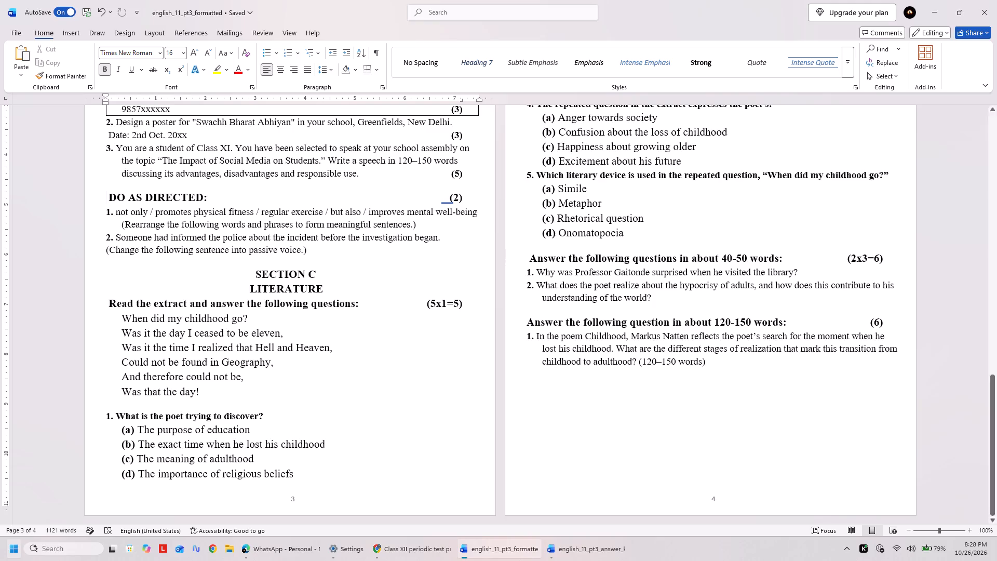
Save a copy of the question paper to the PC's Desktop as a Word Document named english_11_pt3_formatted.
click(16, 33)
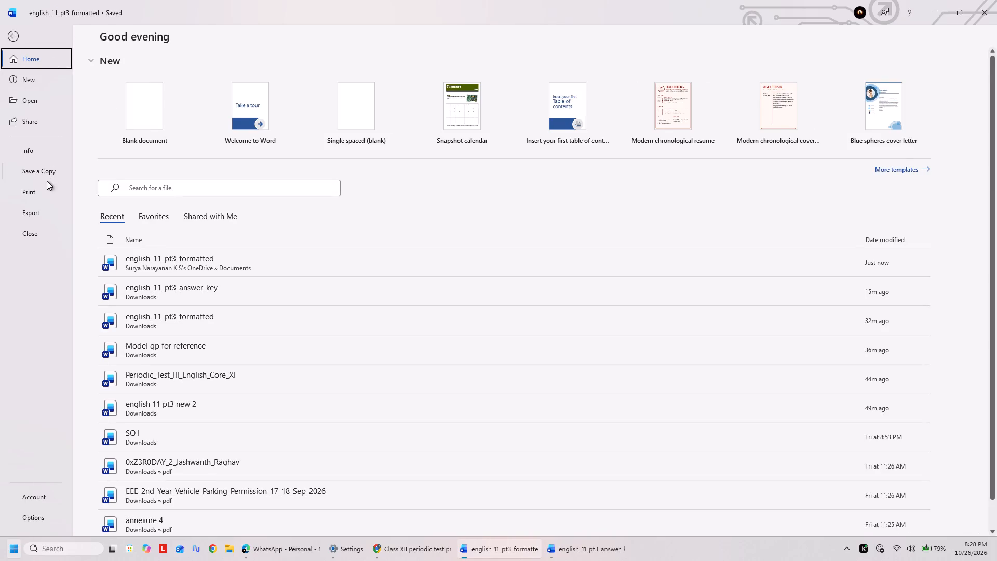
click(47, 179)
click(143, 224)
click(143, 224)
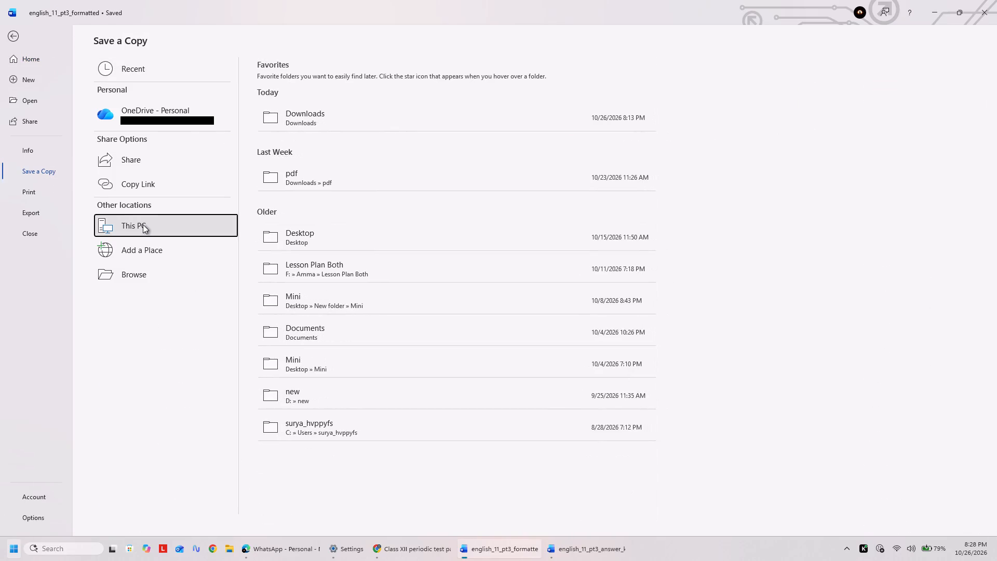
double_click(151, 222)
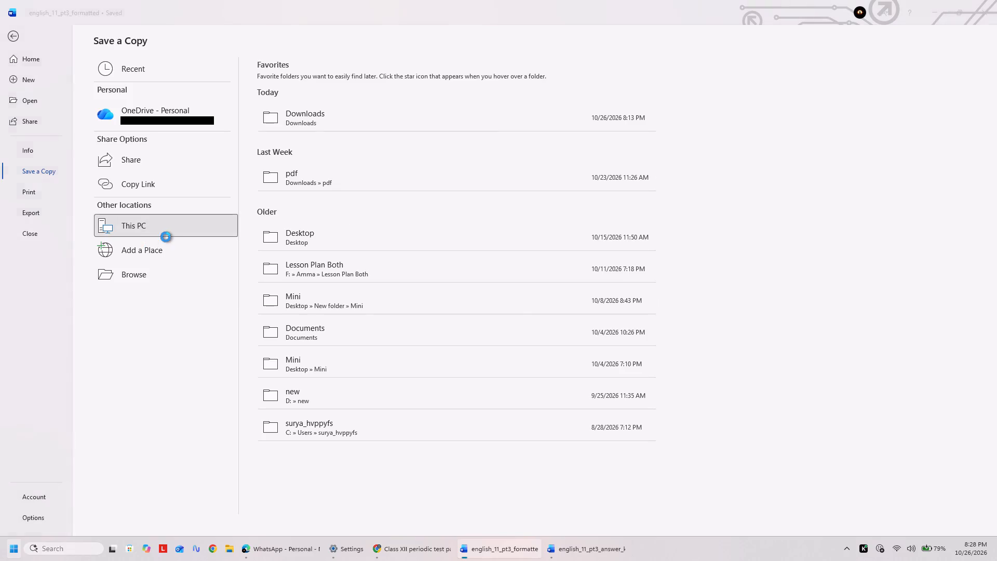
click(171, 148)
click(50, 138)
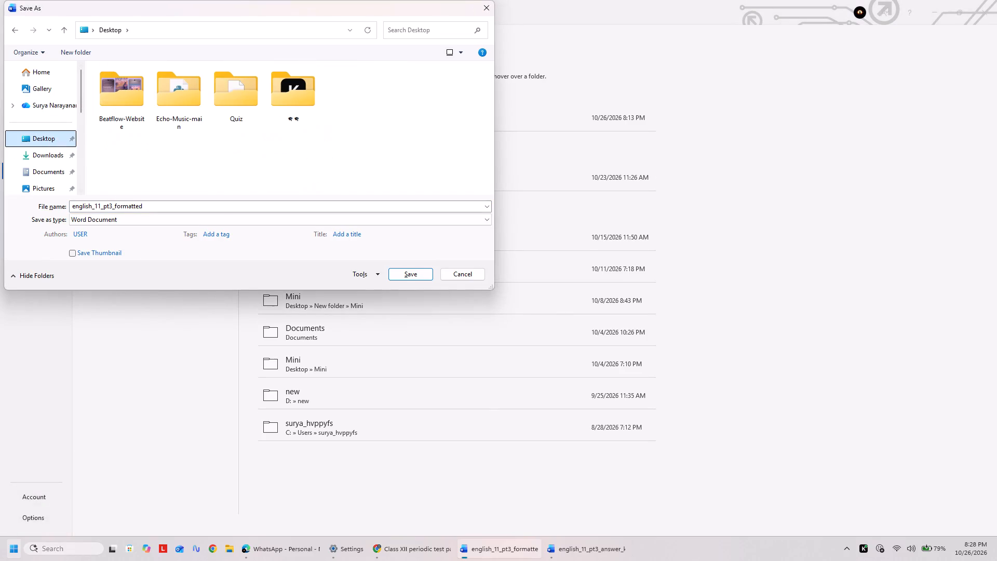